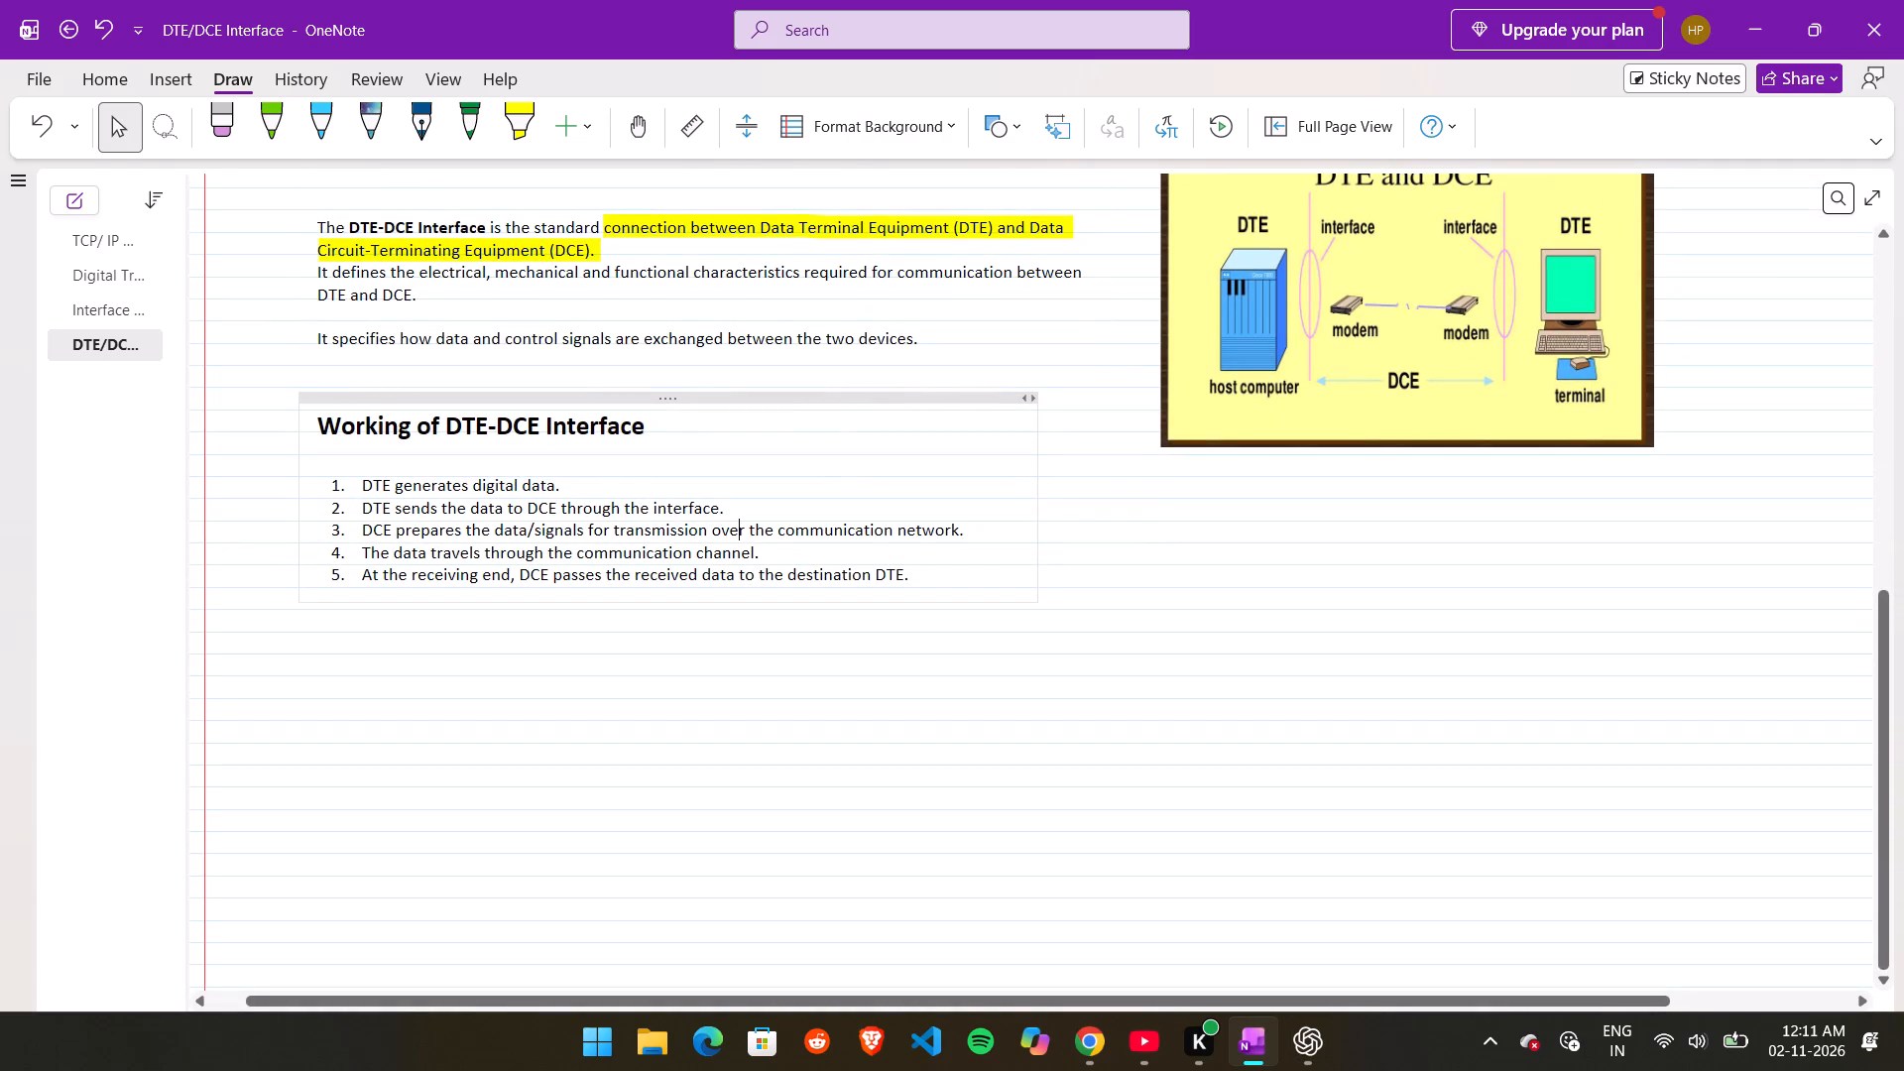
pyautogui.click(349, 638)
pyautogui.hotkey('ctrl', 'v')
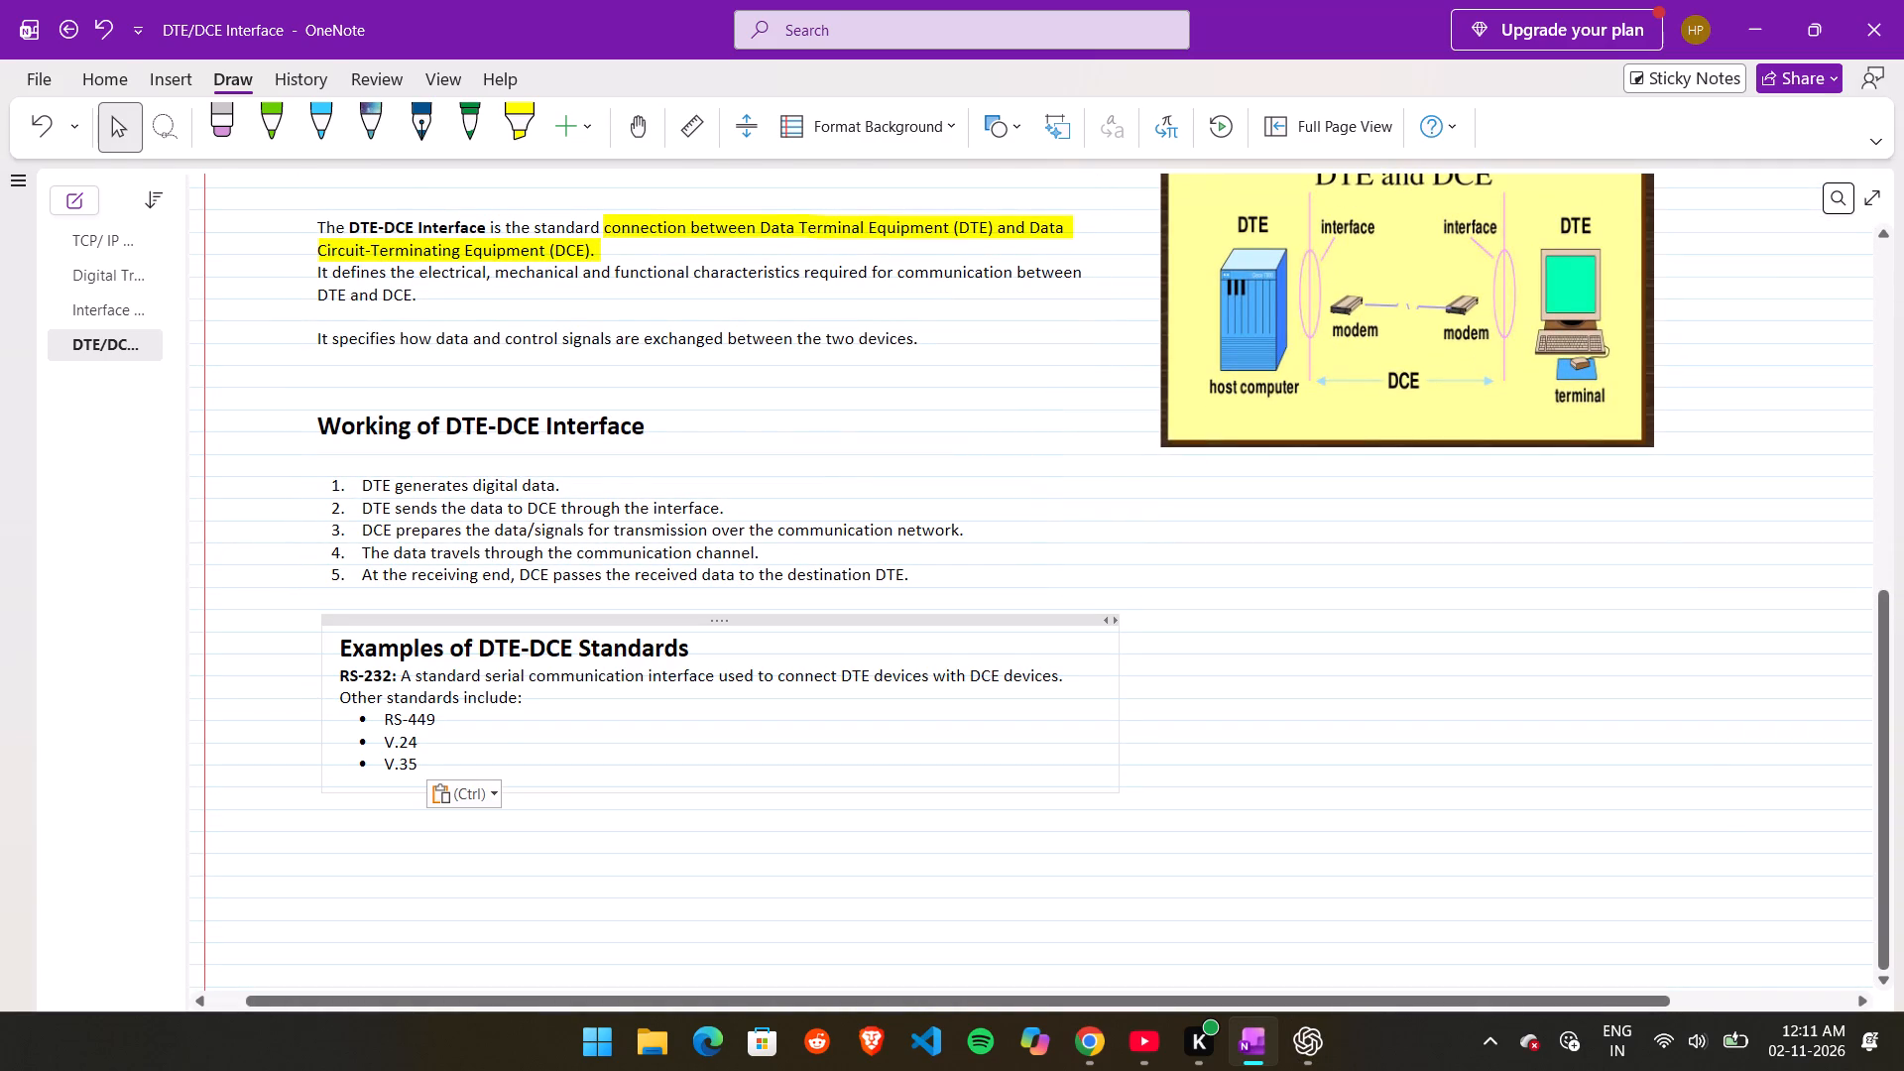
pyautogui.click(696, 656)
pyautogui.press('Return')
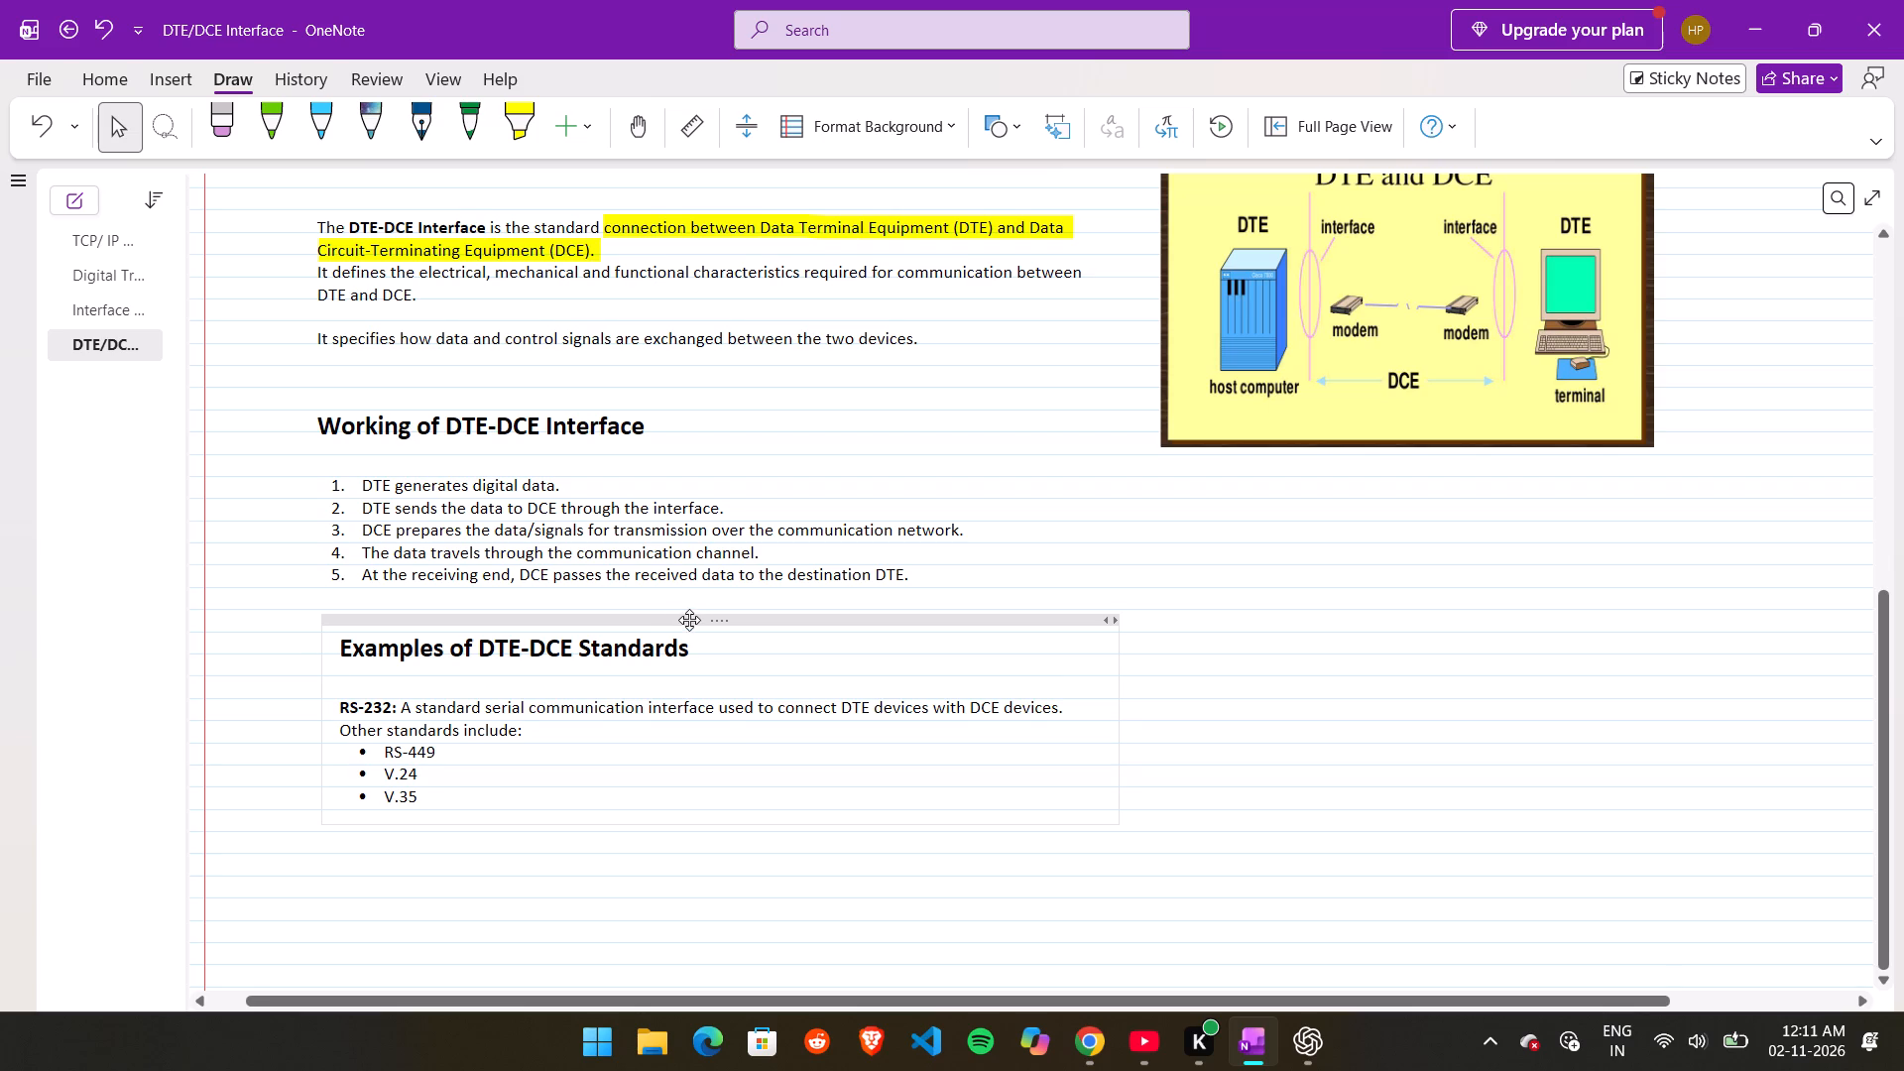
# Move the "Examples of DTE-DCE Standards" text block slightly down and align its left edge with the "Working of DTE-DCE Interface" block.
pyautogui.moveTo(686, 620); pyautogui.dragTo(654, 645)
pyautogui.click(1403, 643)
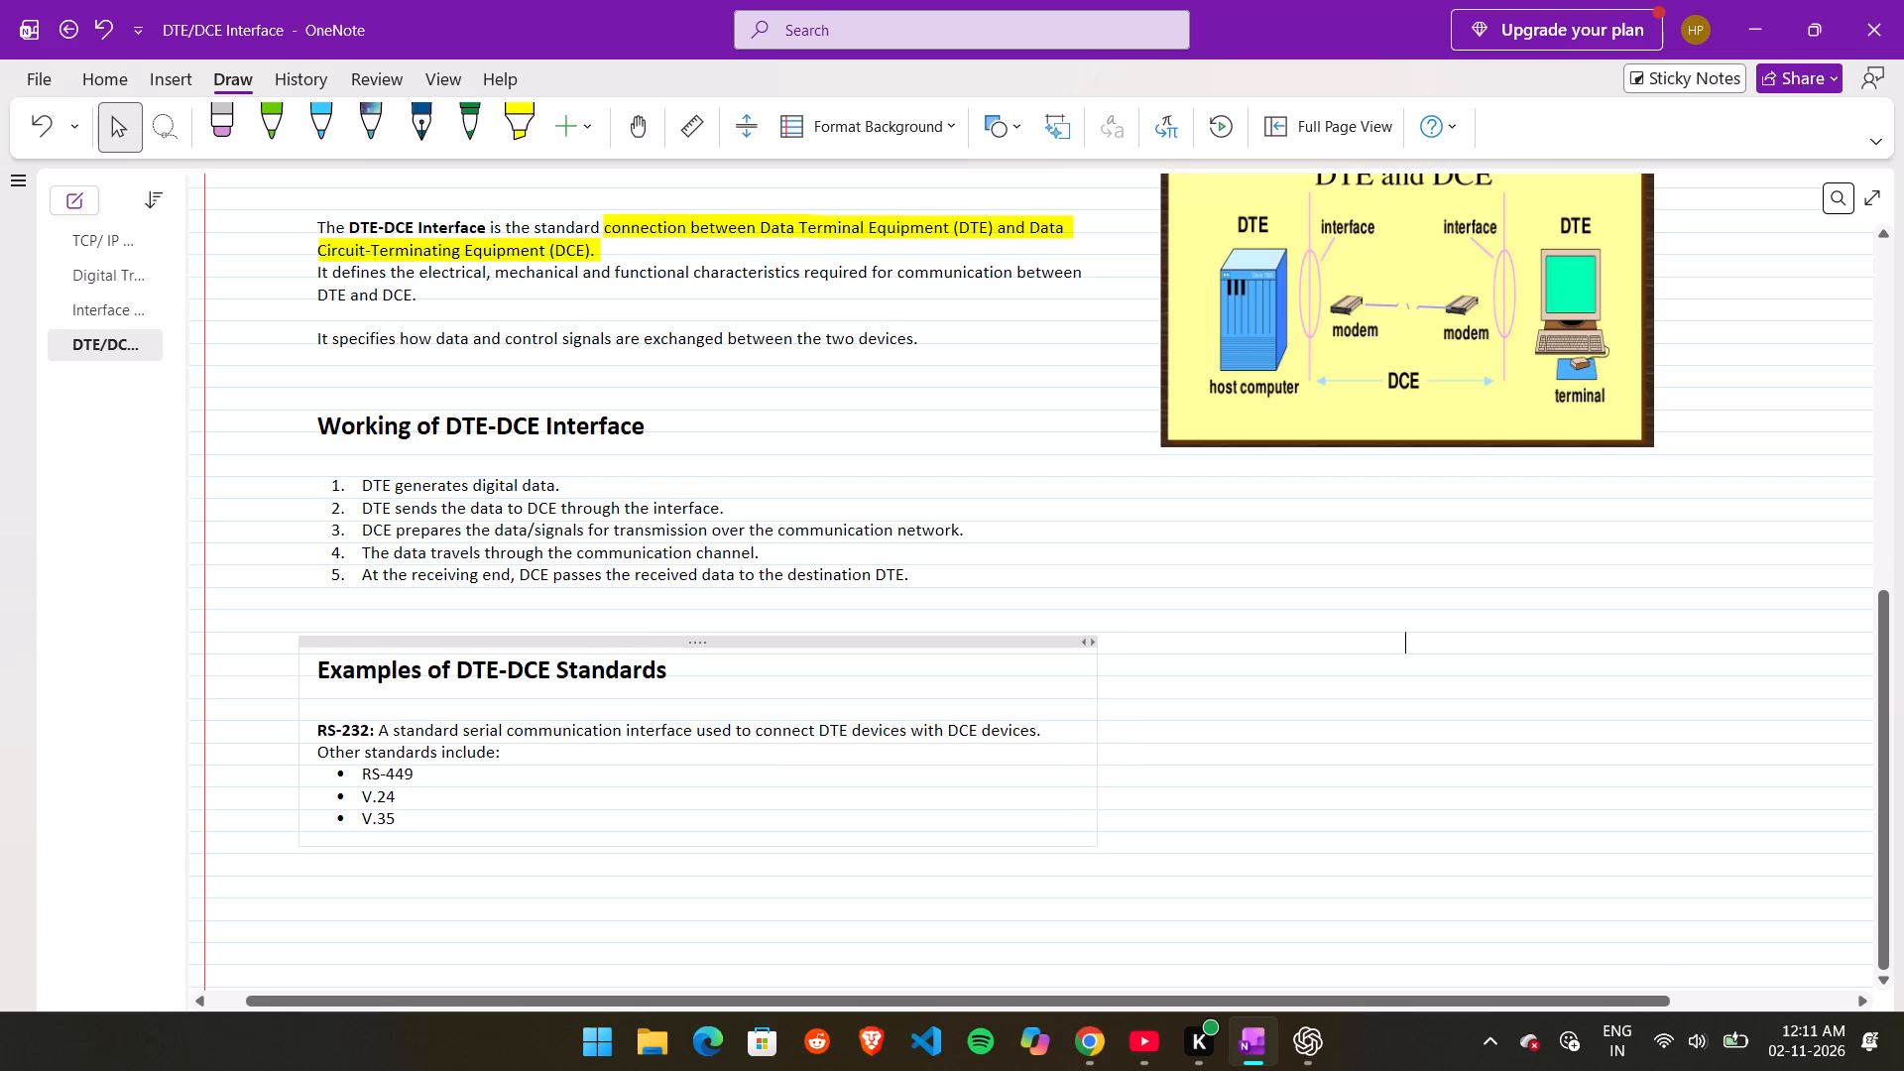
# Highlight the term "RS-232" in yellow in the "Examples of DTE-DCE Standards" section with the highlighter pen.
pyautogui.click(513, 136)
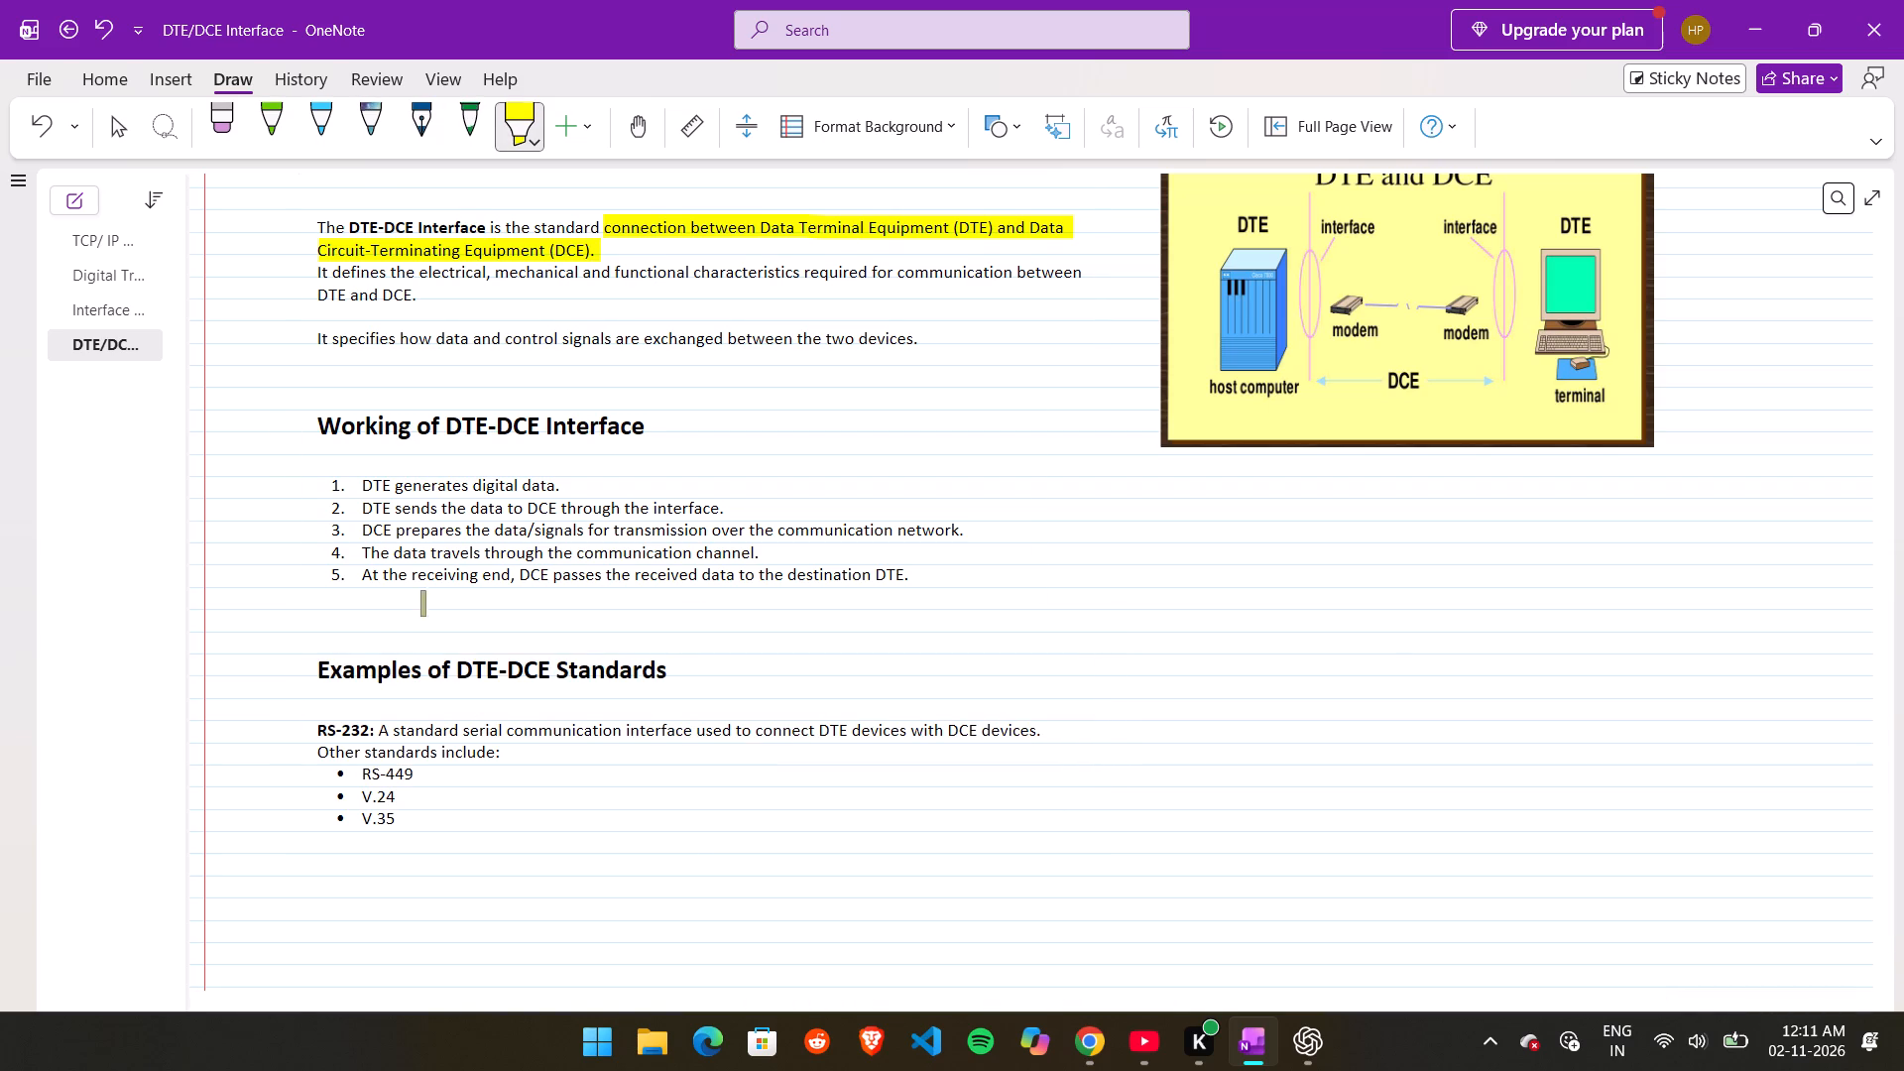
pyautogui.scroll(2, 416, 574)
pyautogui.scroll(-2, 429, 669)
pyautogui.keyDown('ctrl'); pyautogui.scroll(3, 365, 751); pyautogui.keyUp('ctrl')
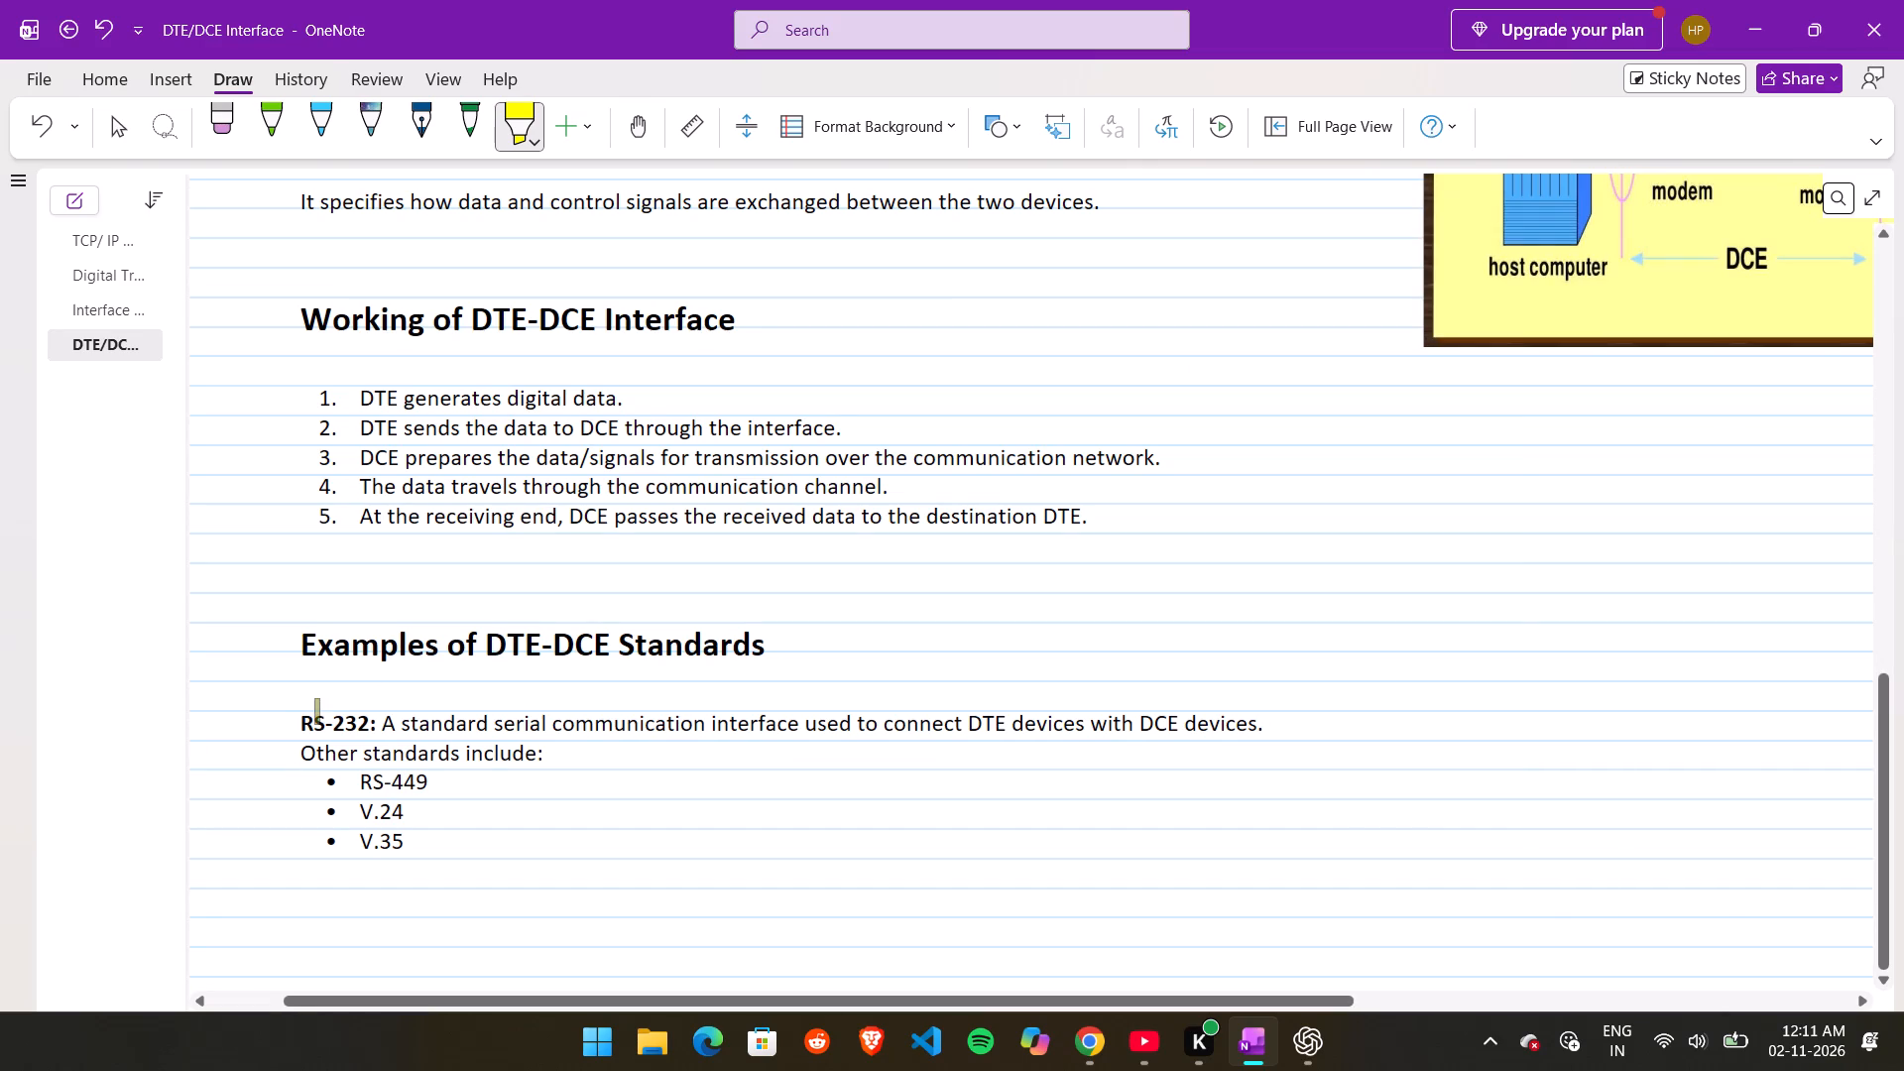
pyautogui.keyDown('shift'); pyautogui.moveTo(298, 723); pyautogui.dragTo(371, 723); pyautogui.keyUp('shift')
pyautogui.keyDown('shift'); pyautogui.scroll(-5, 917, 650); pyautogui.keyUp('shift')
pyautogui.scroll(9, 703, 496)
pyautogui.keyDown('ctrl'); pyautogui.scroll(-5, 706, 505); pyautogui.keyUp('ctrl')
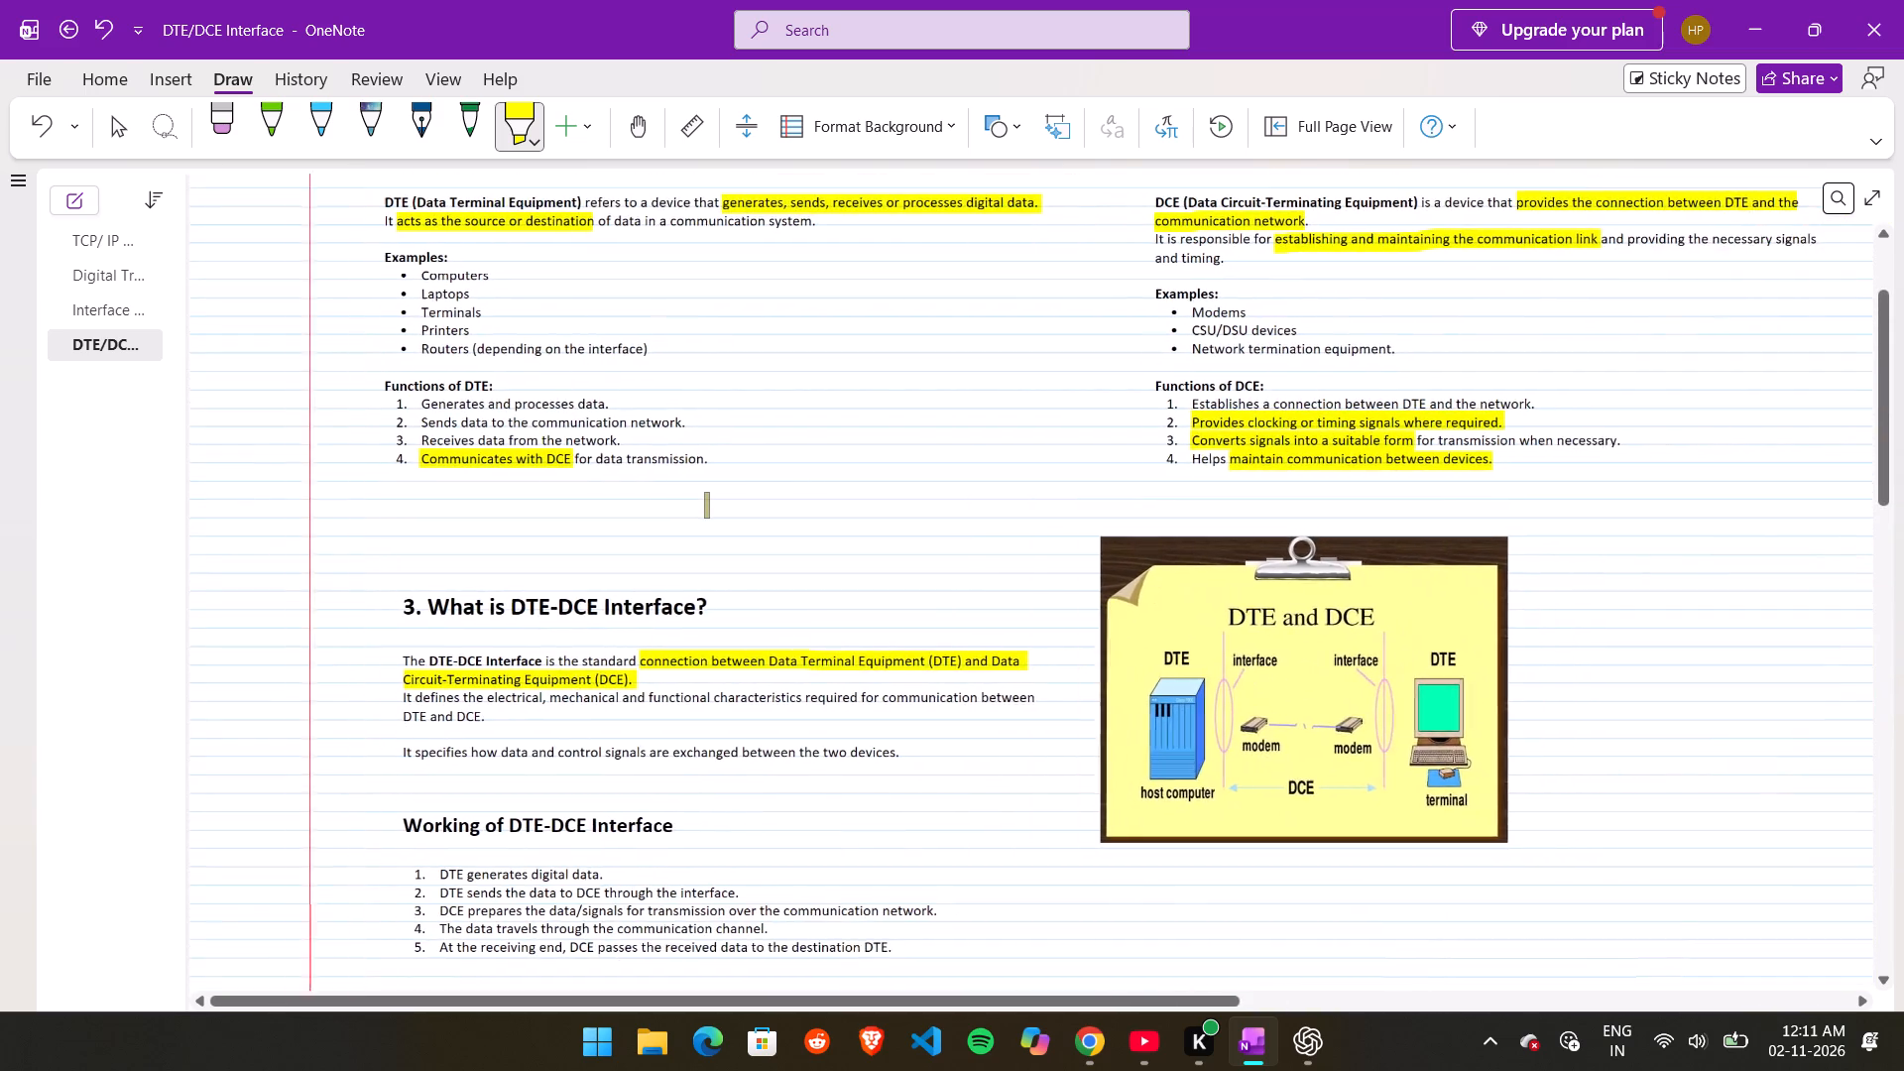
# Switch to YouTube and resume playing the "Modems (Modulator Demodulator)" video.
pyautogui.click(1160, 1029)
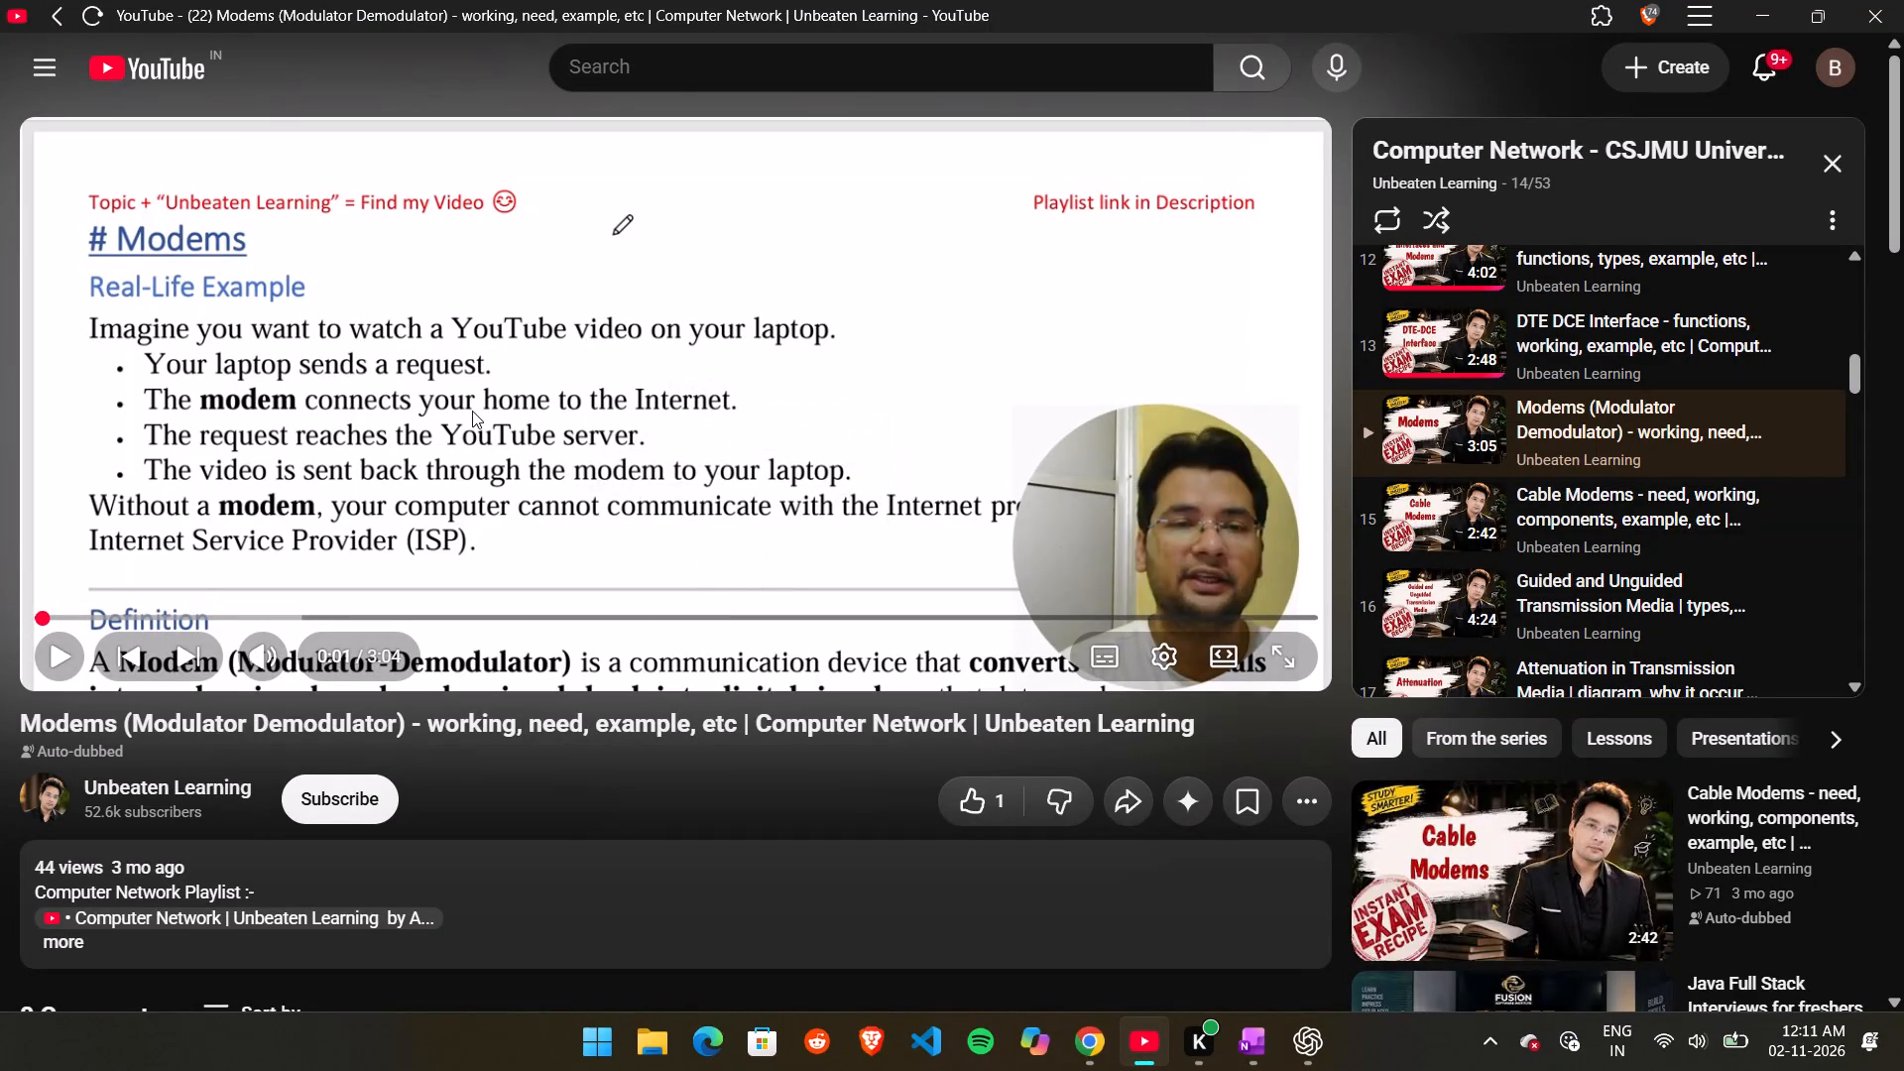
pyautogui.click(472, 411)
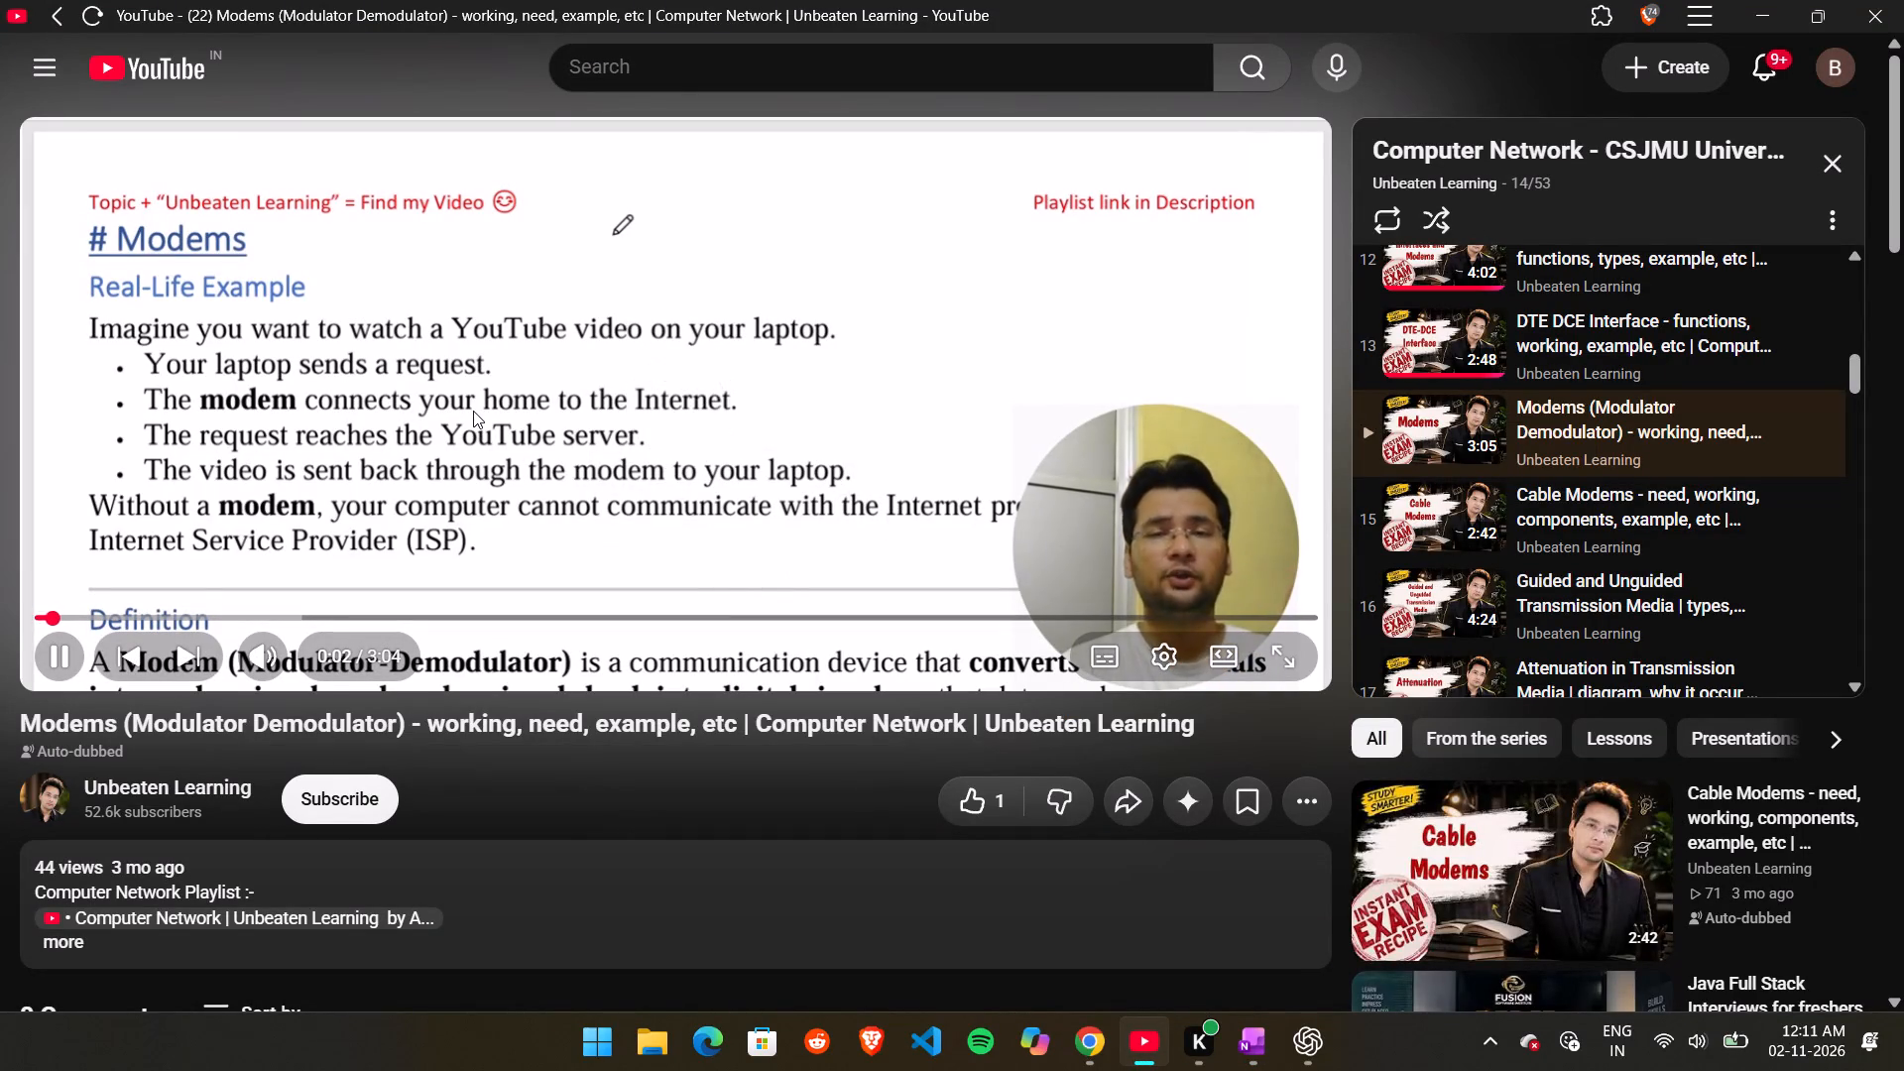
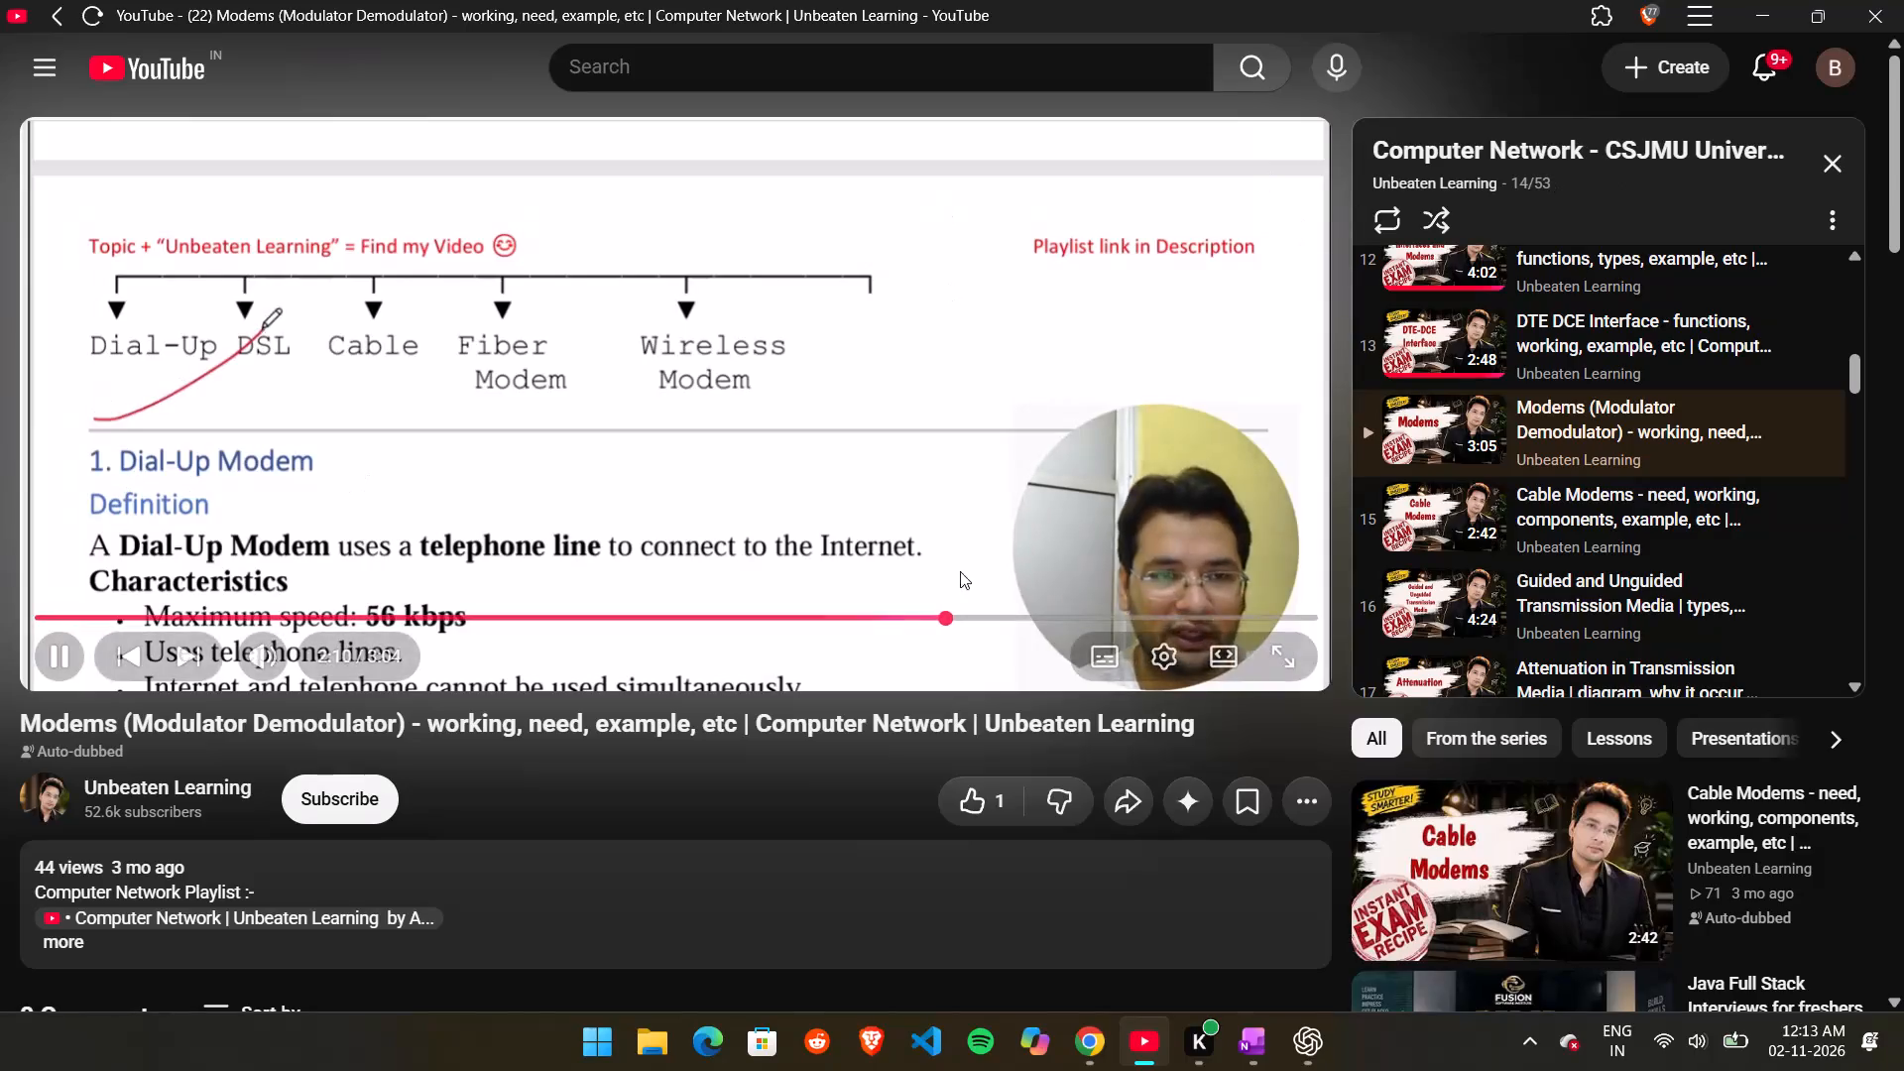
# Rewind the Modems video to the "Real-Life Example" part near its beginning and review the explanation there.
pyautogui.click(338, 614)
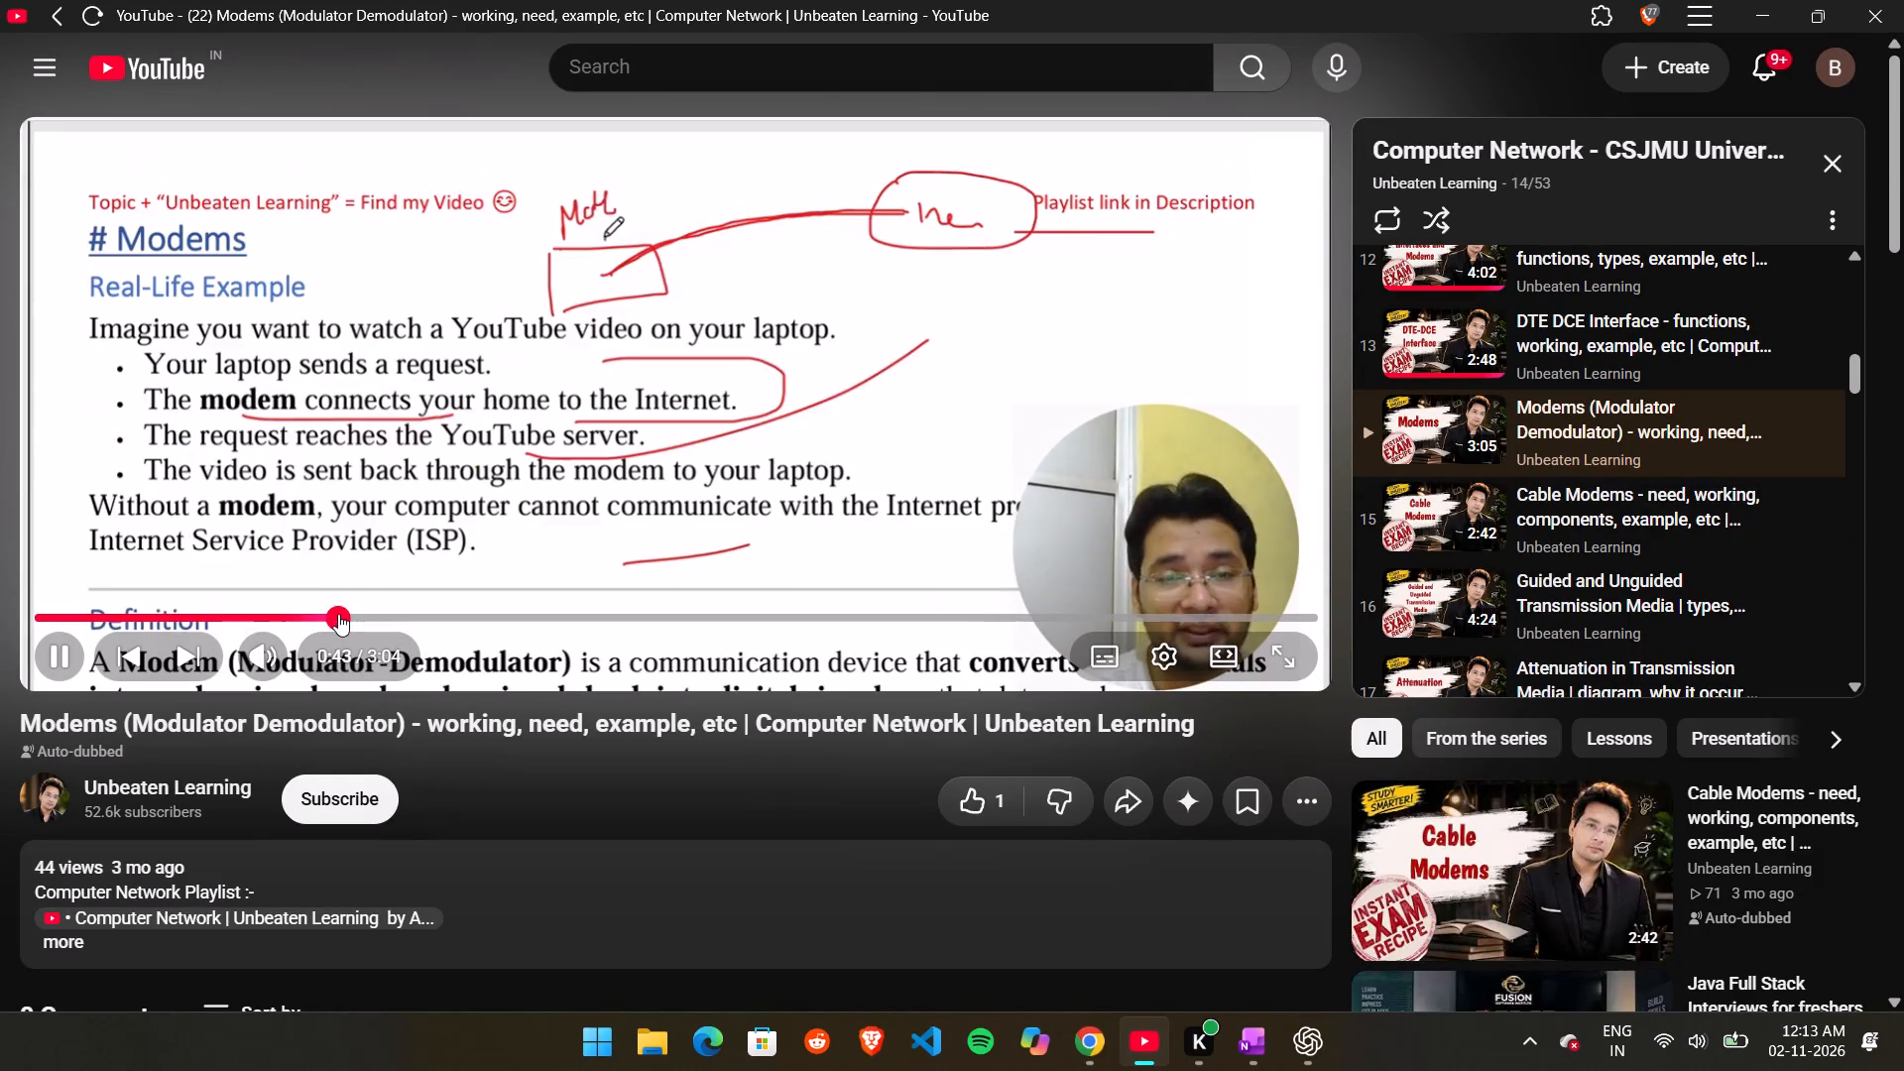
pyautogui.click(183, 604)
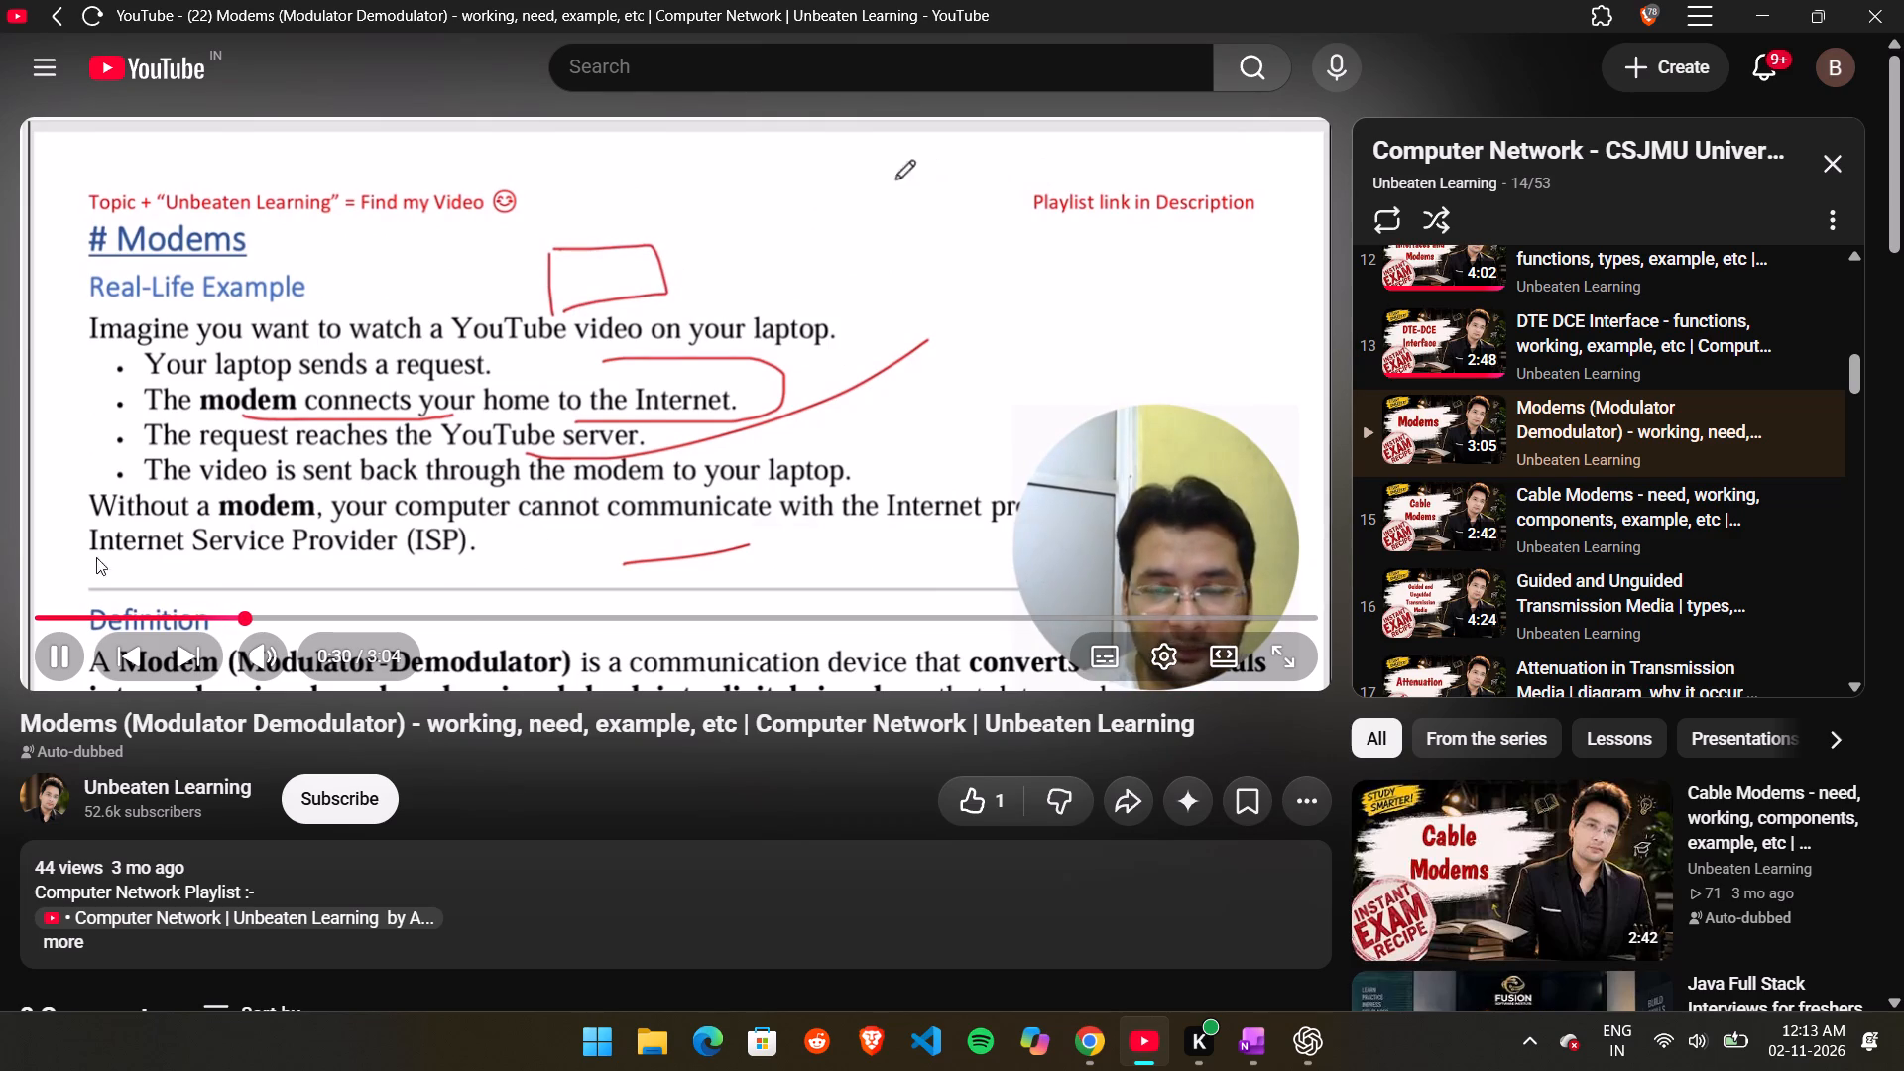
pyautogui.click(180, 610)
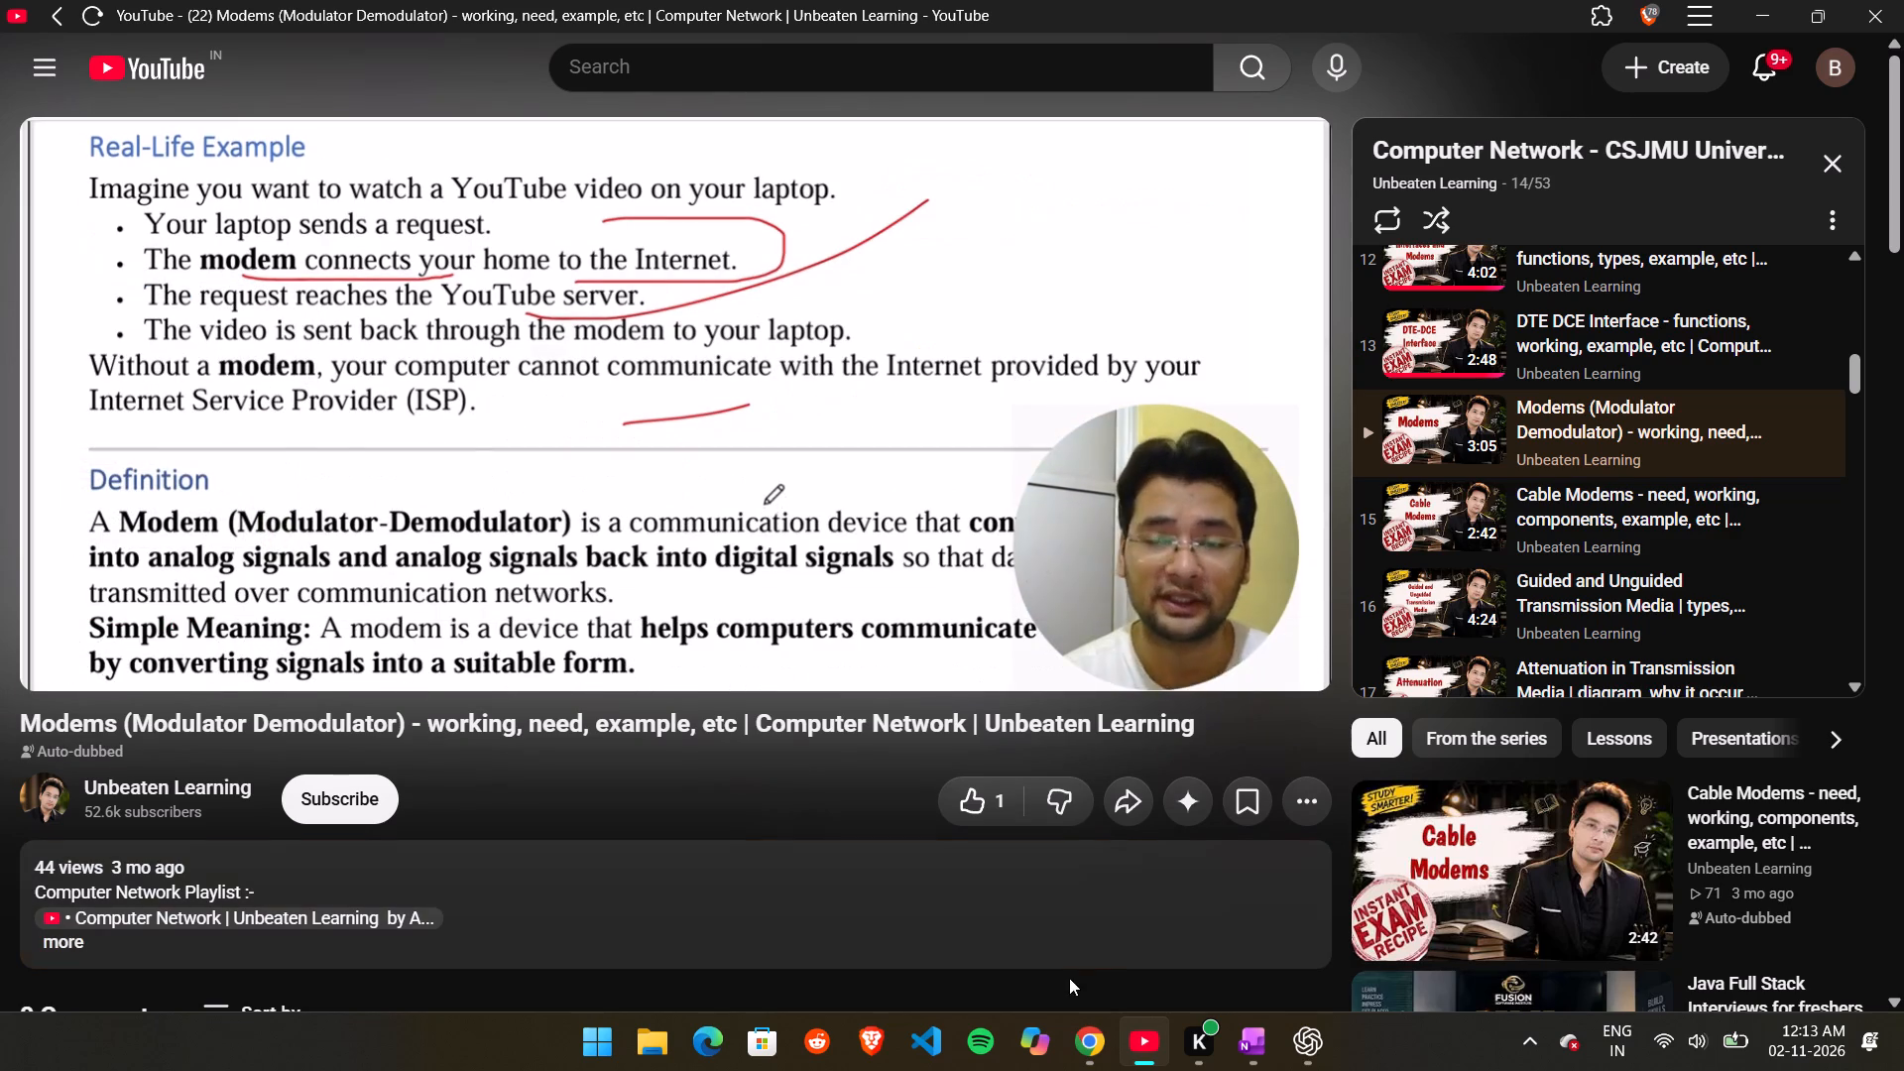
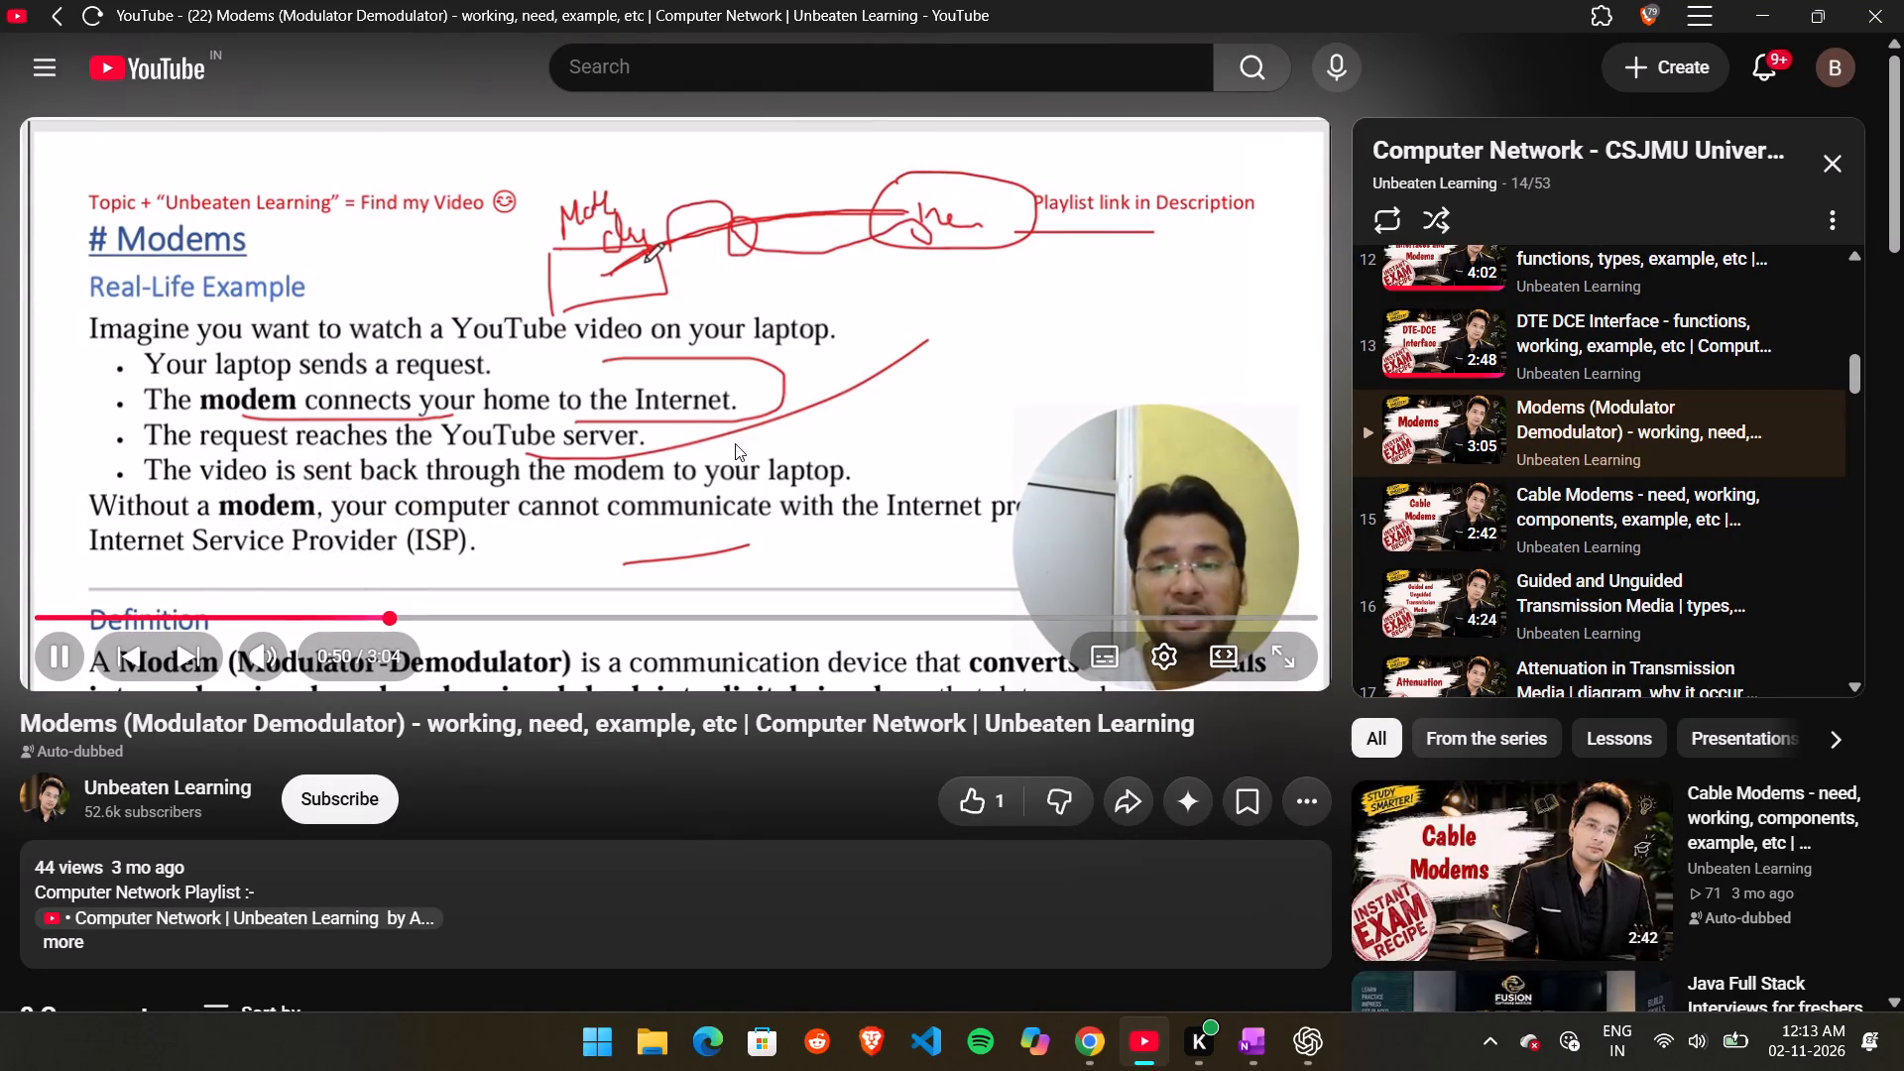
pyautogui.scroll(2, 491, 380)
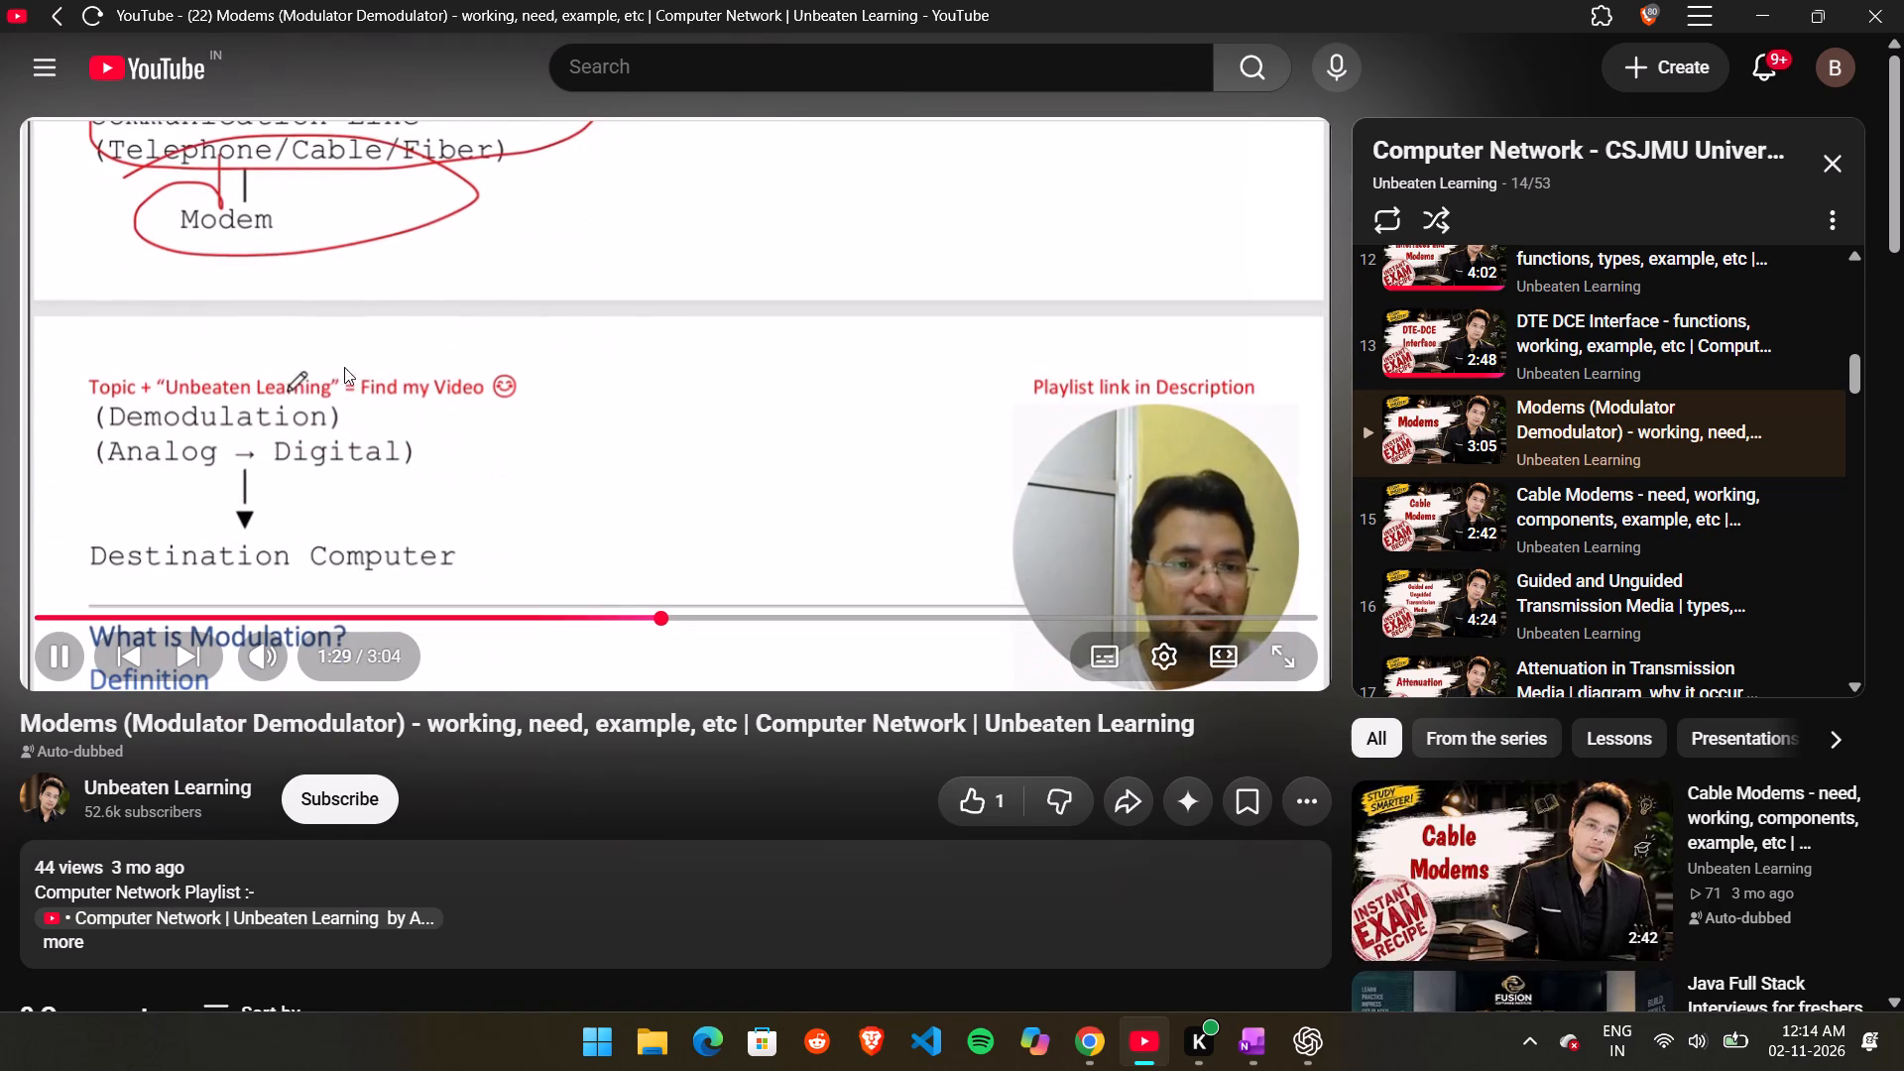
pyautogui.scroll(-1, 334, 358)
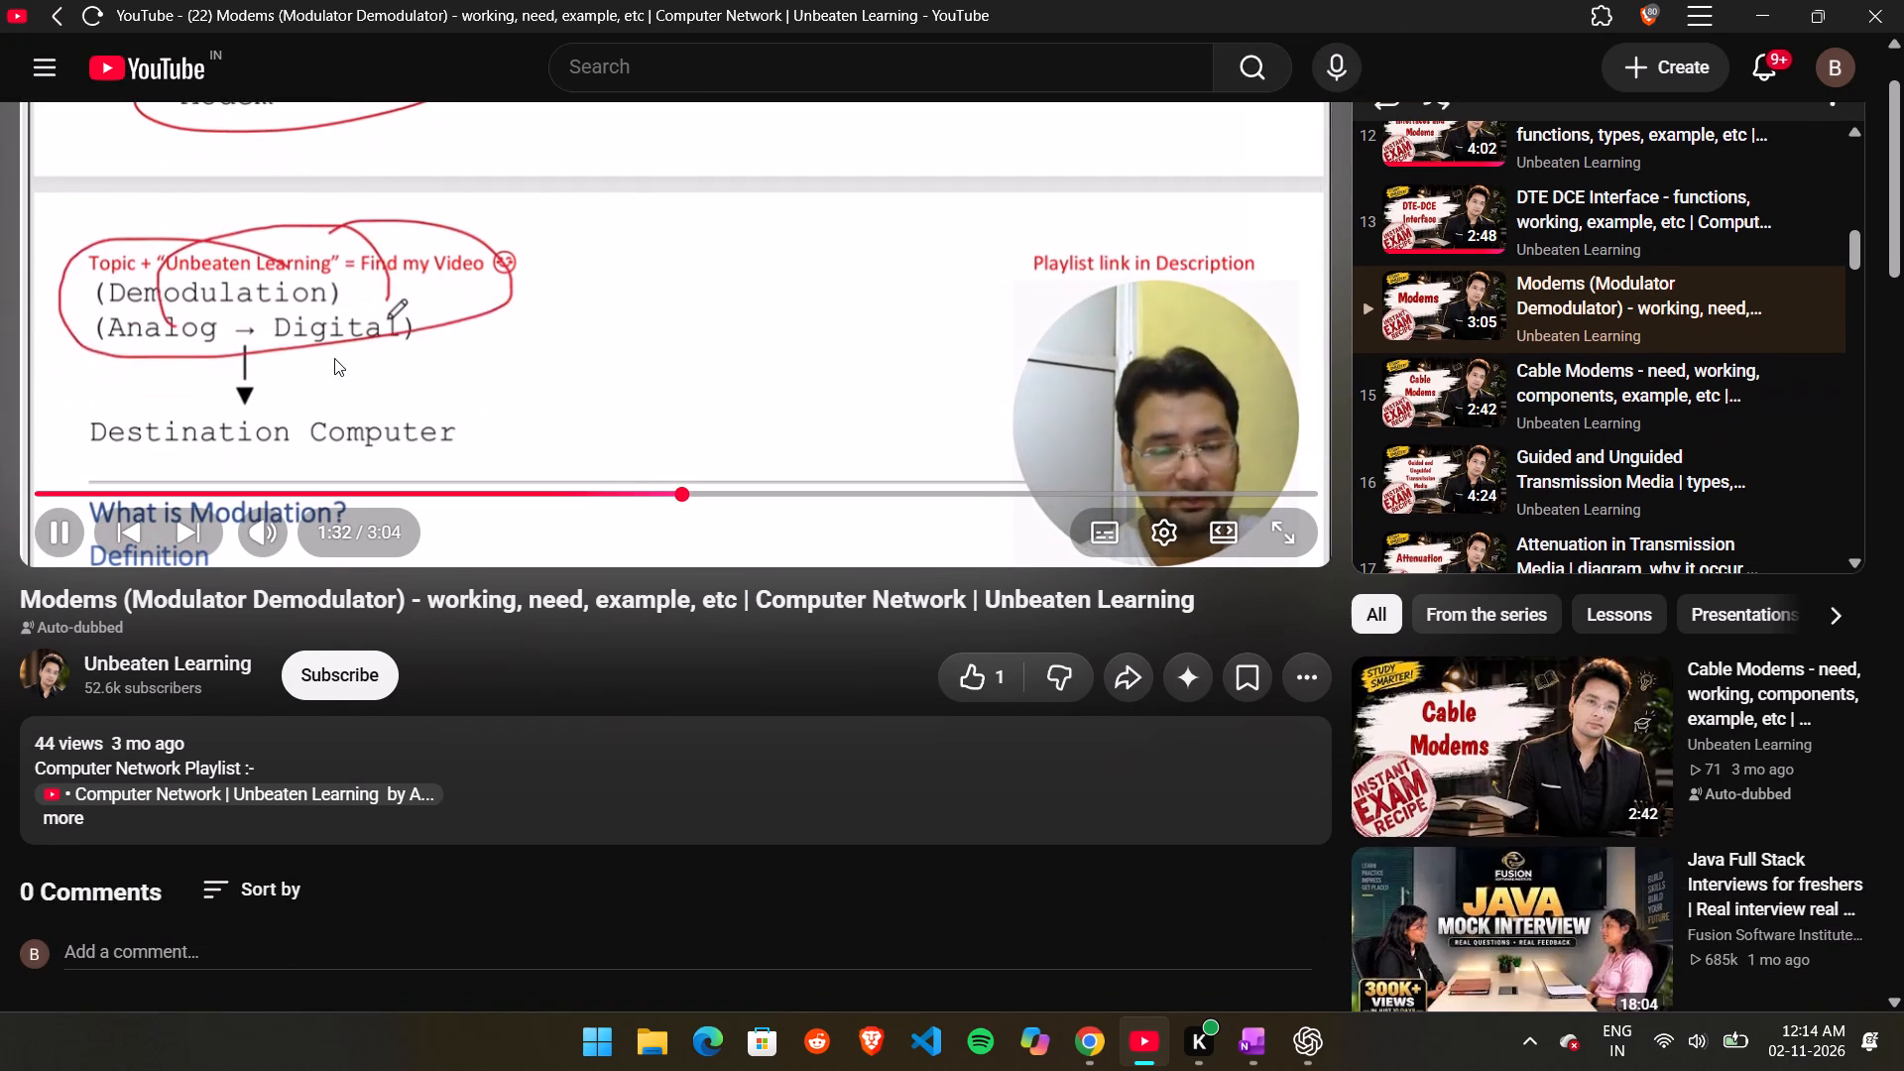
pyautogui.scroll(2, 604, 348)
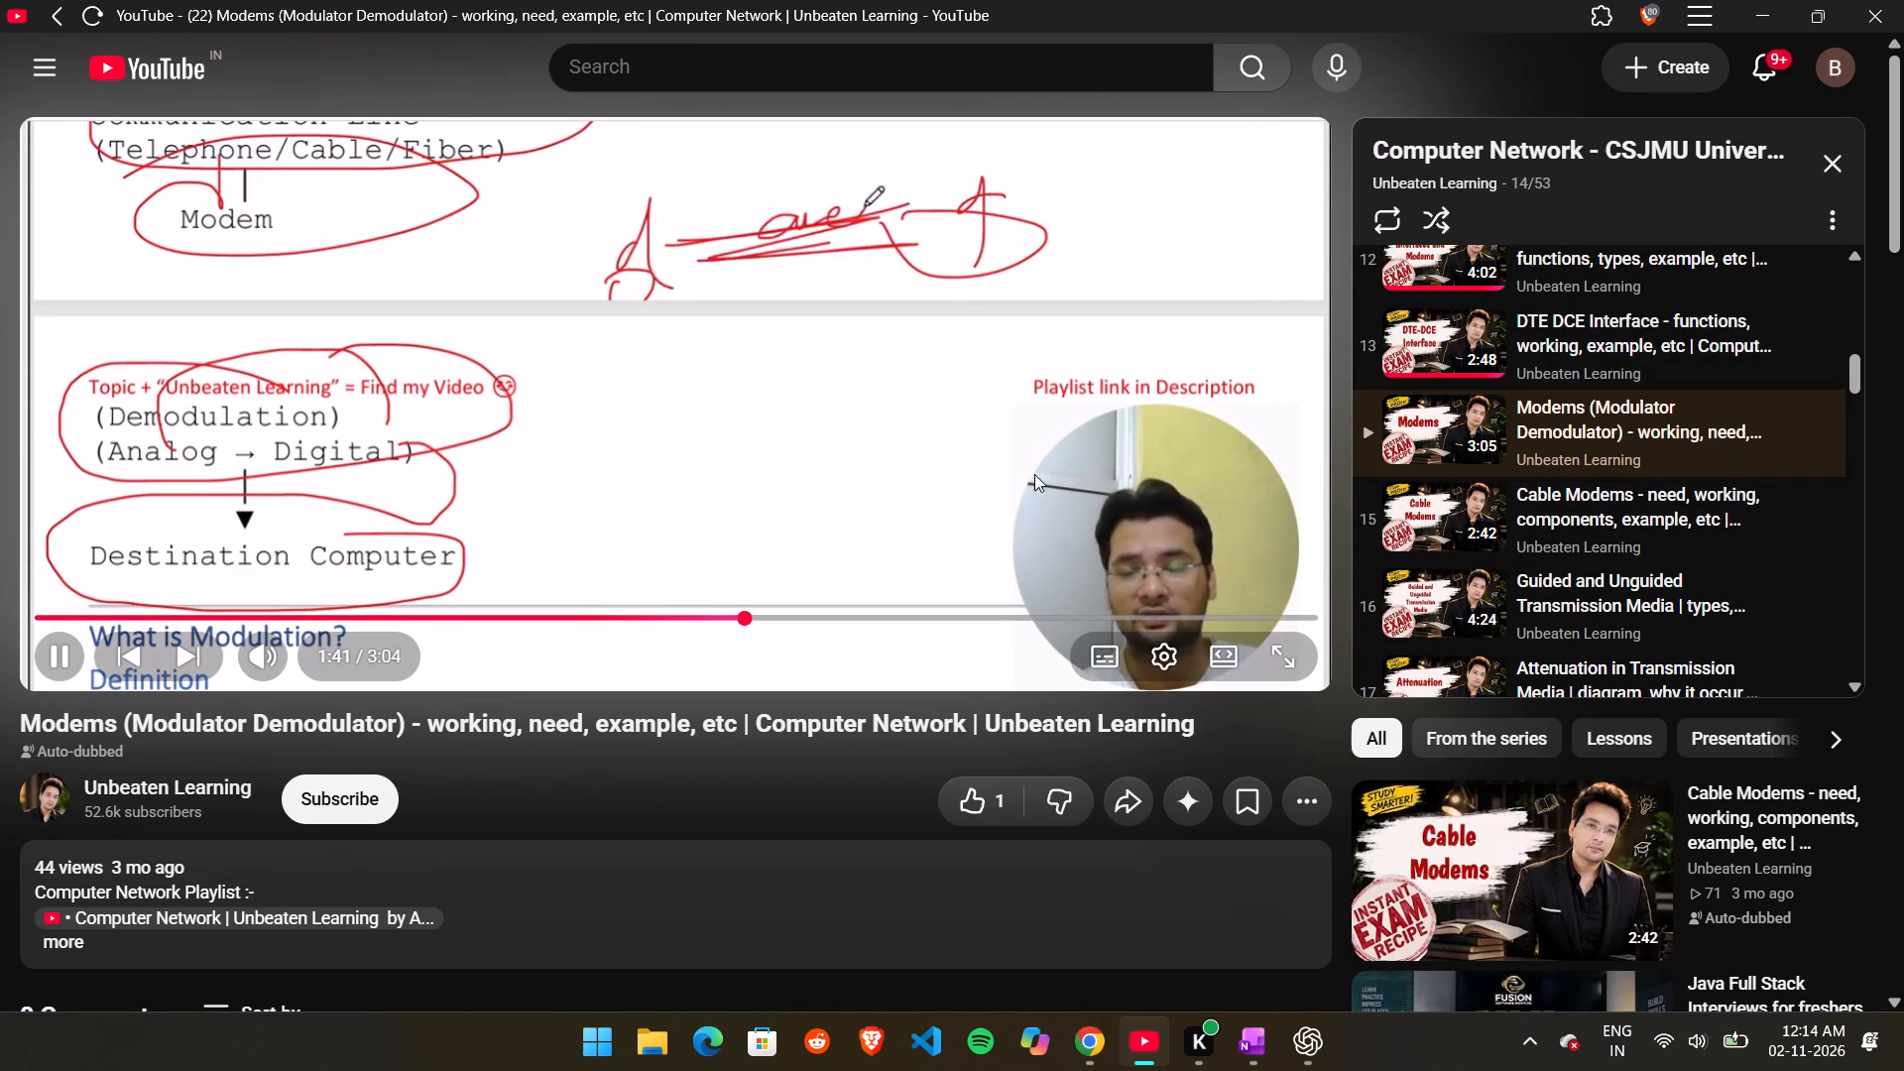
# Switch to OneNote and review the MODEM section of the Interface and Modems page, down to the interface–modem difference table.
pyautogui.click(1253, 1052)
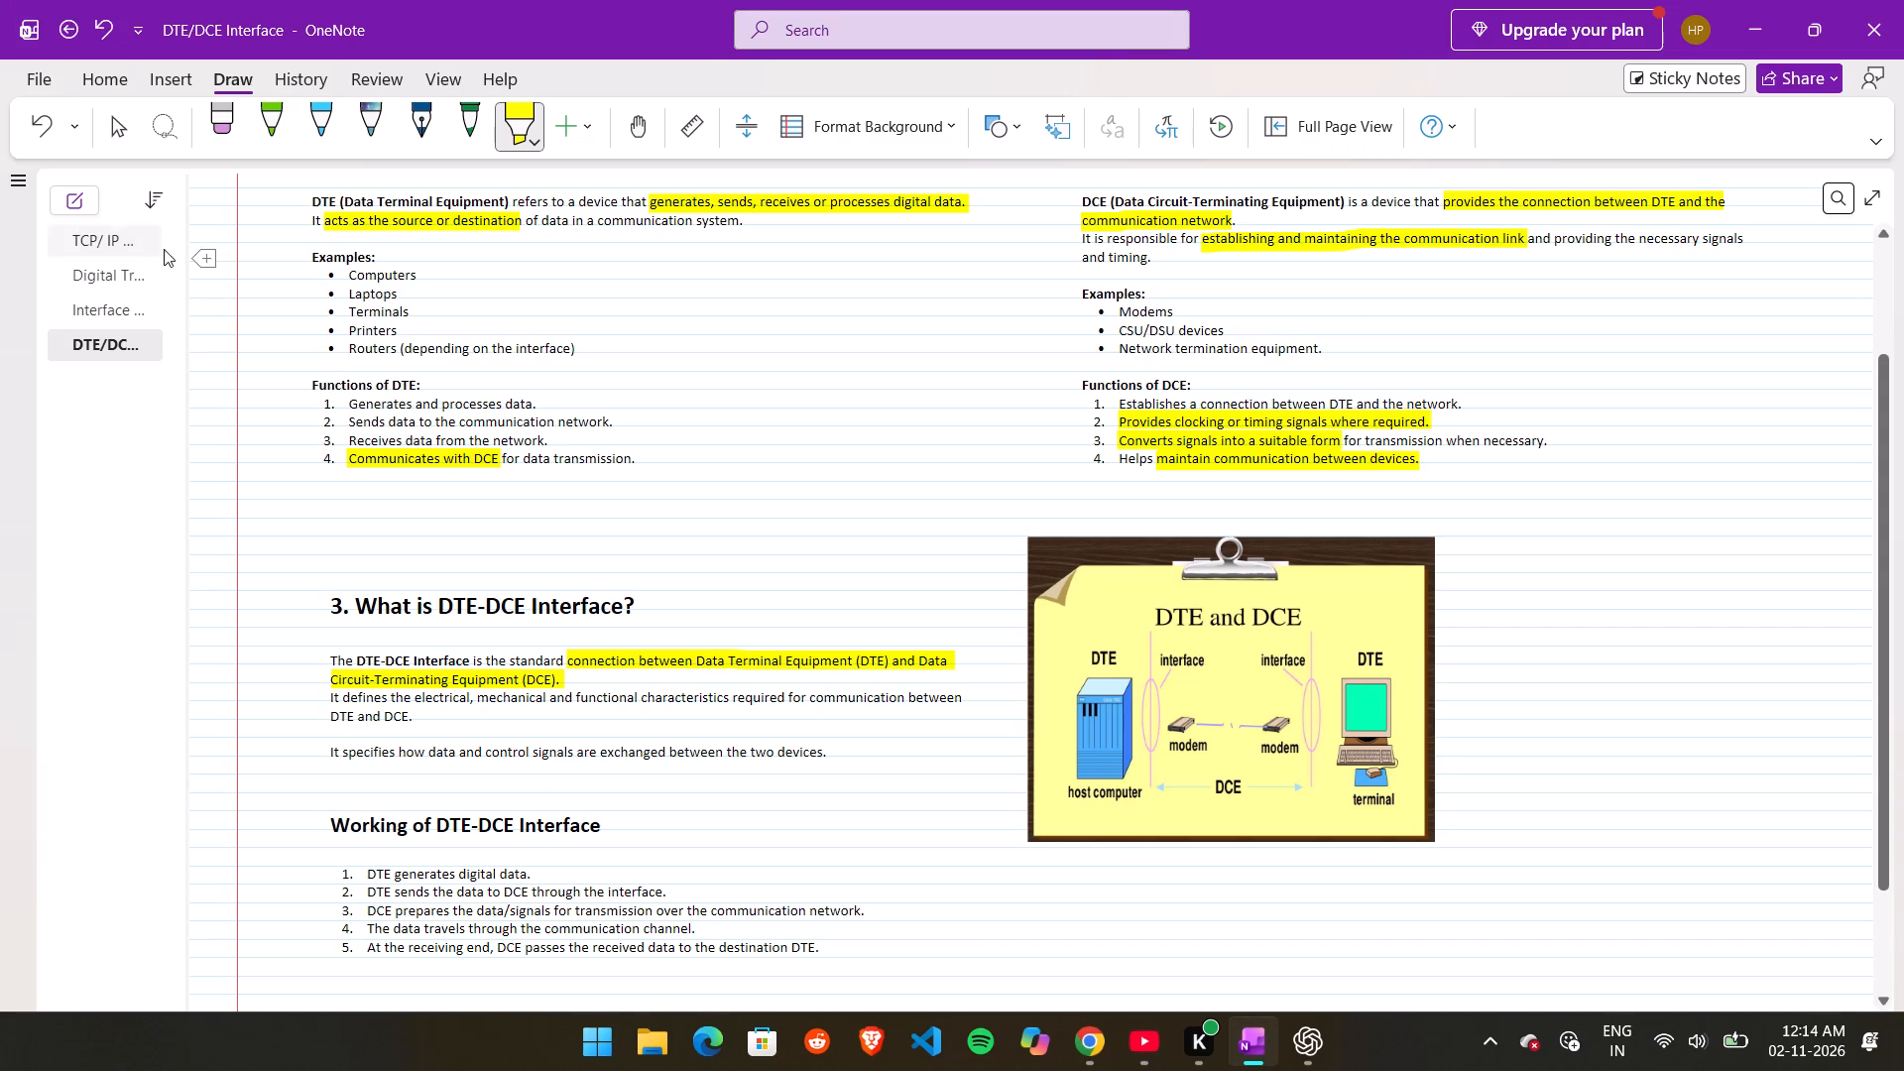
pyautogui.click(132, 314)
pyautogui.scroll(-4, 513, 474)
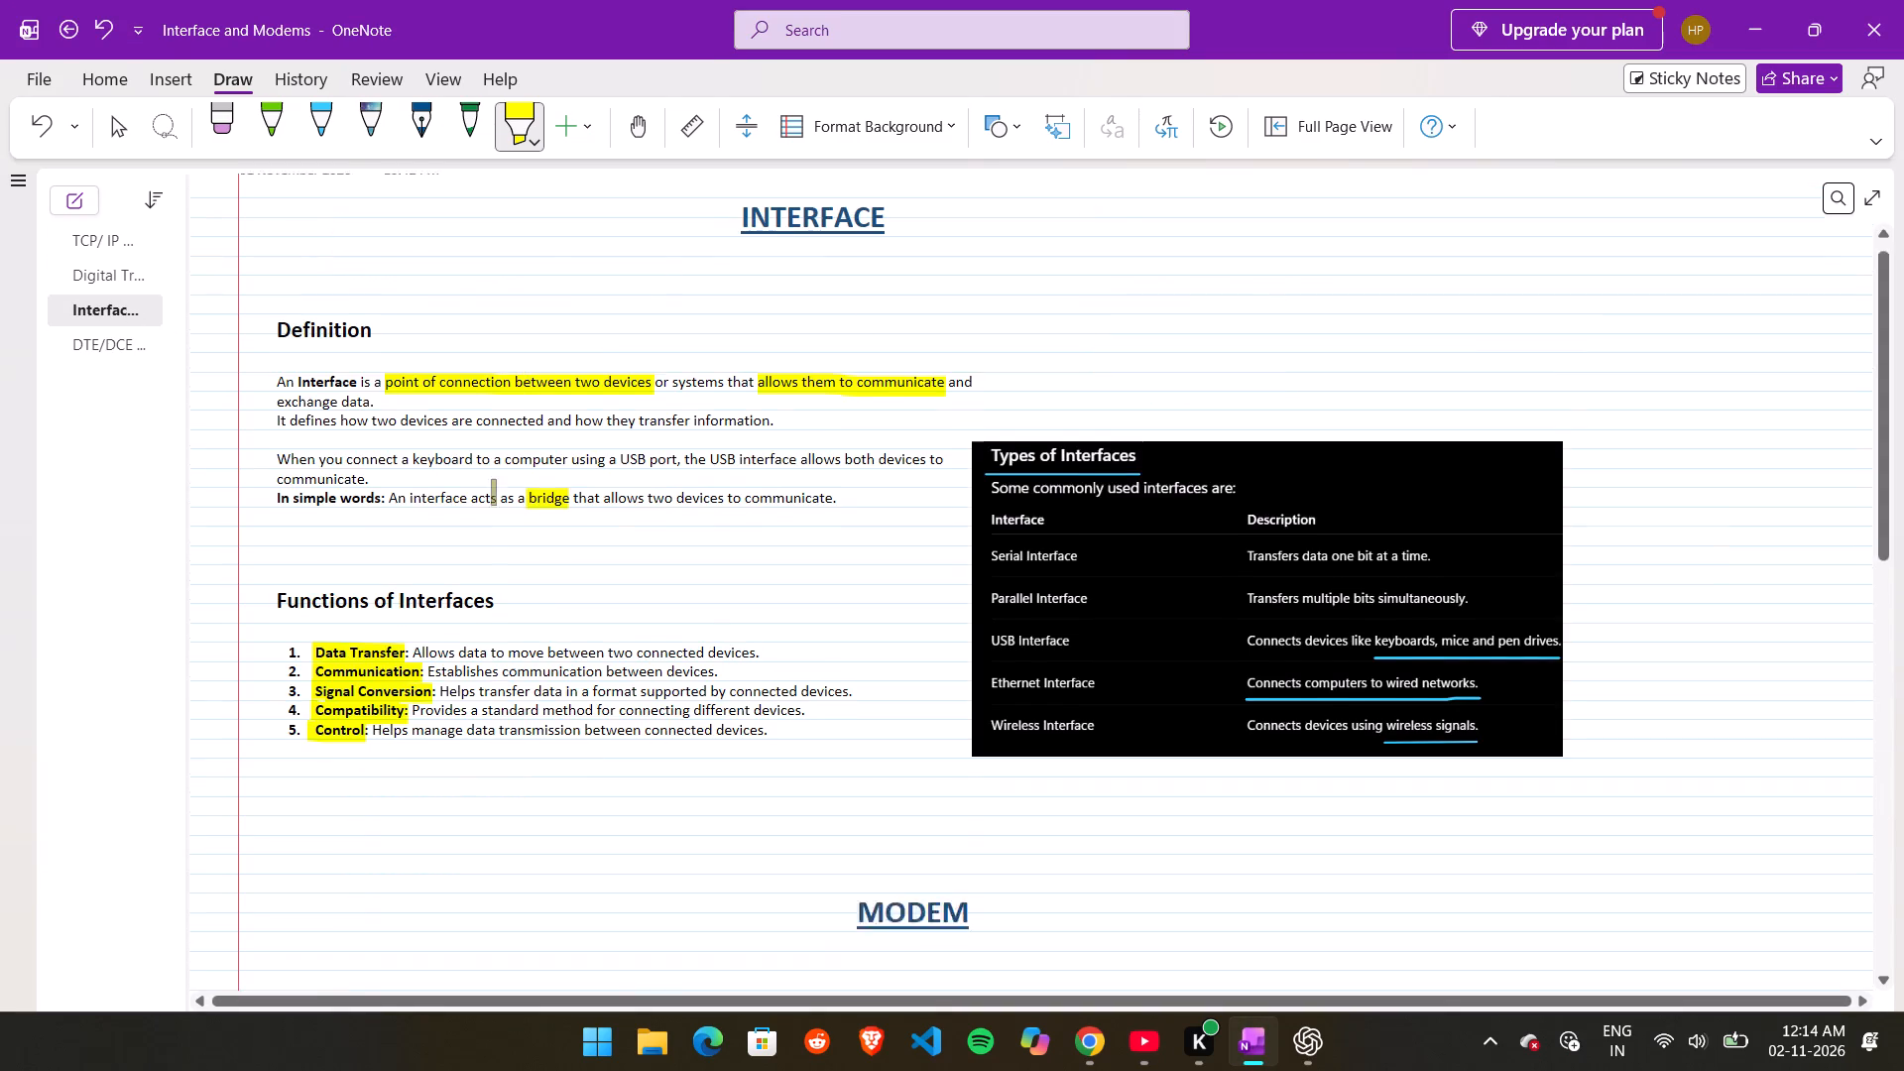
pyautogui.scroll(-4, 493, 492)
pyautogui.scroll(3, 614, 377)
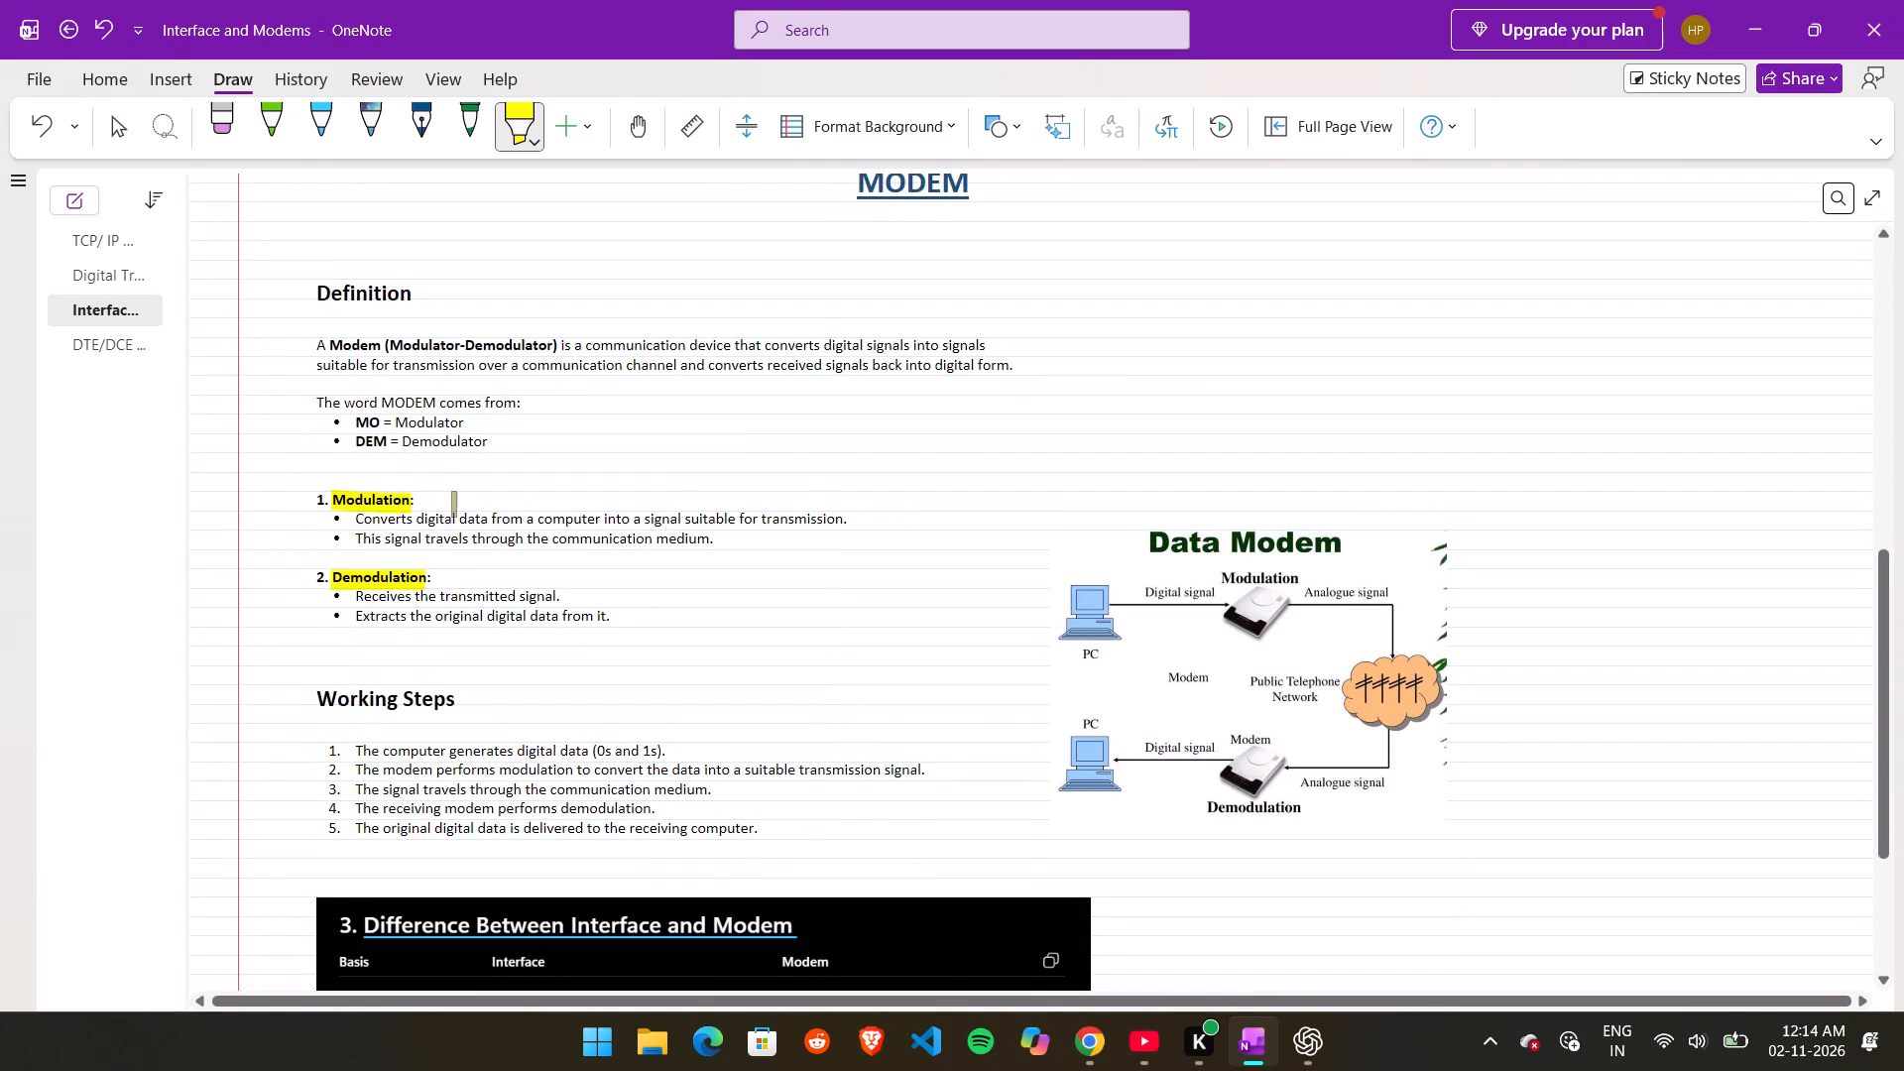
pyautogui.scroll(-2, 629, 758)
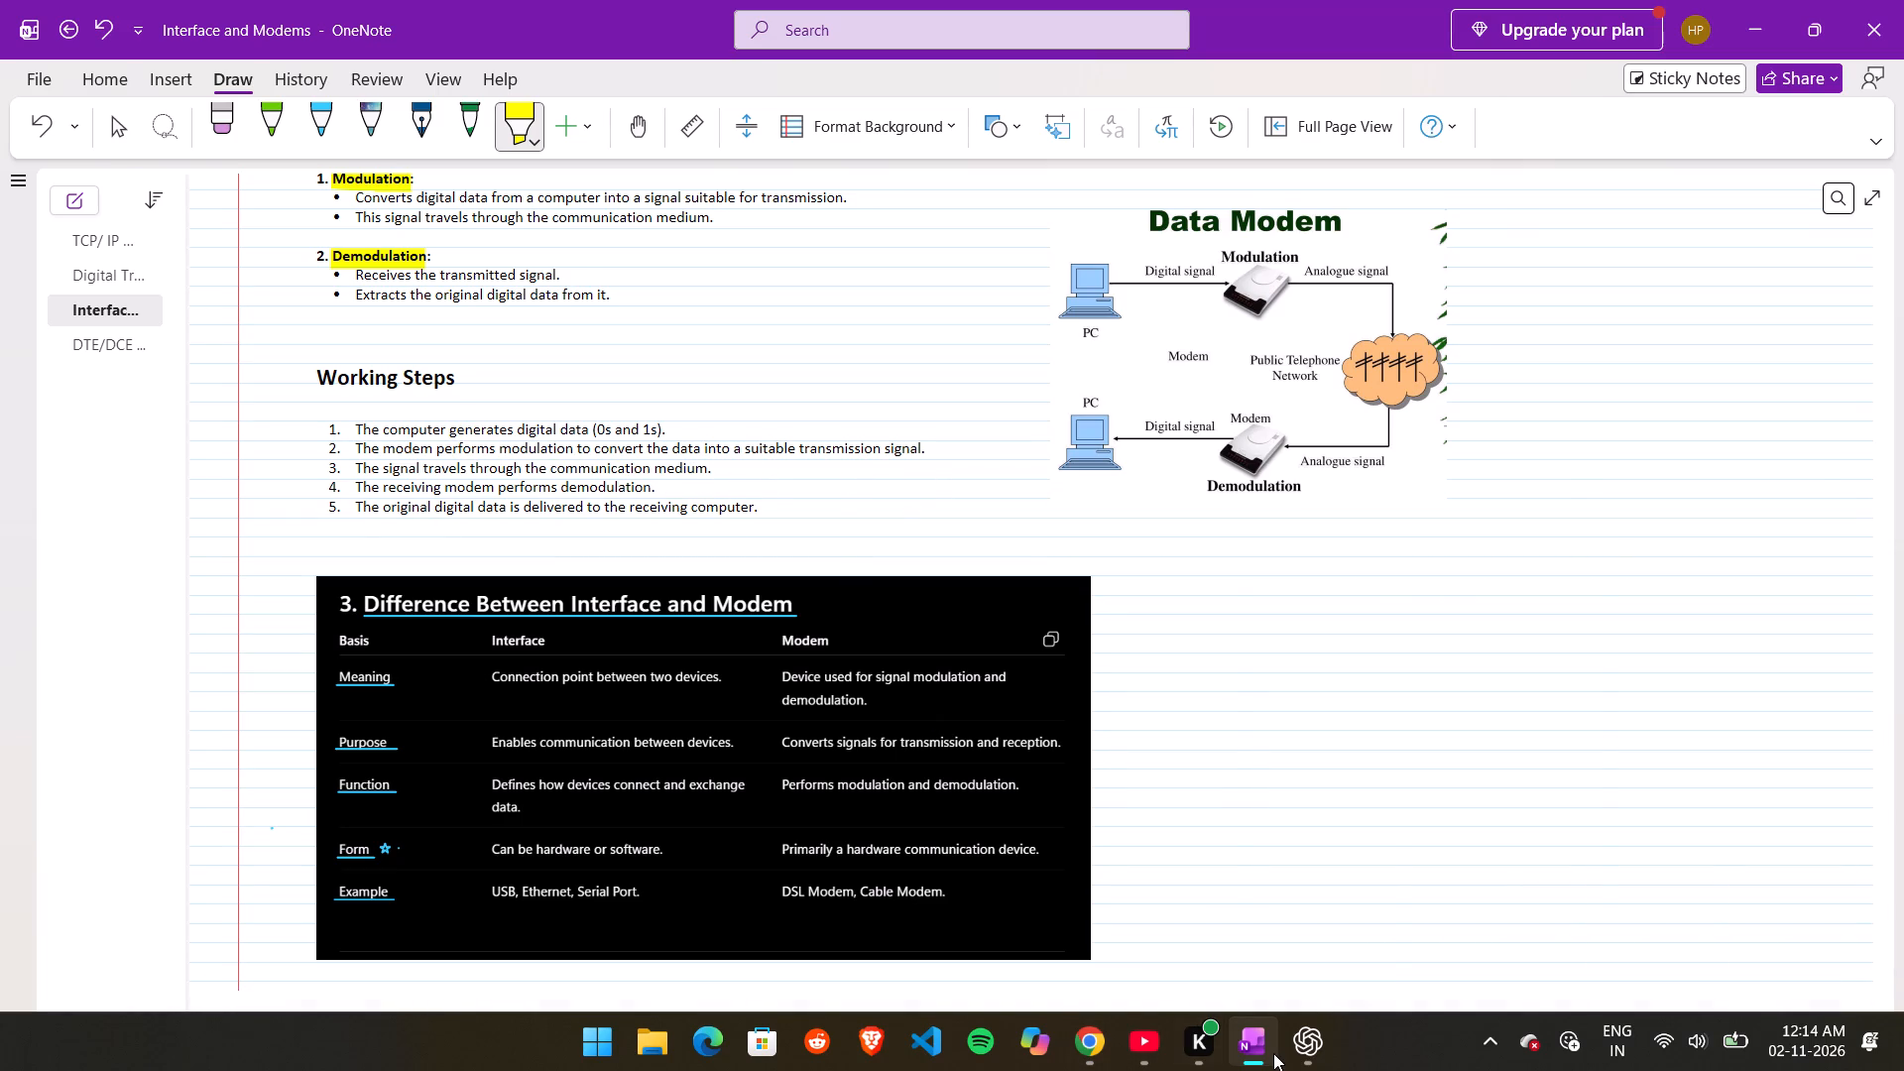
# Return to the Modems YouTube video, watch the modem types from Dial-Up Modem onward, and pause near the end.
pyautogui.click(1141, 1052)
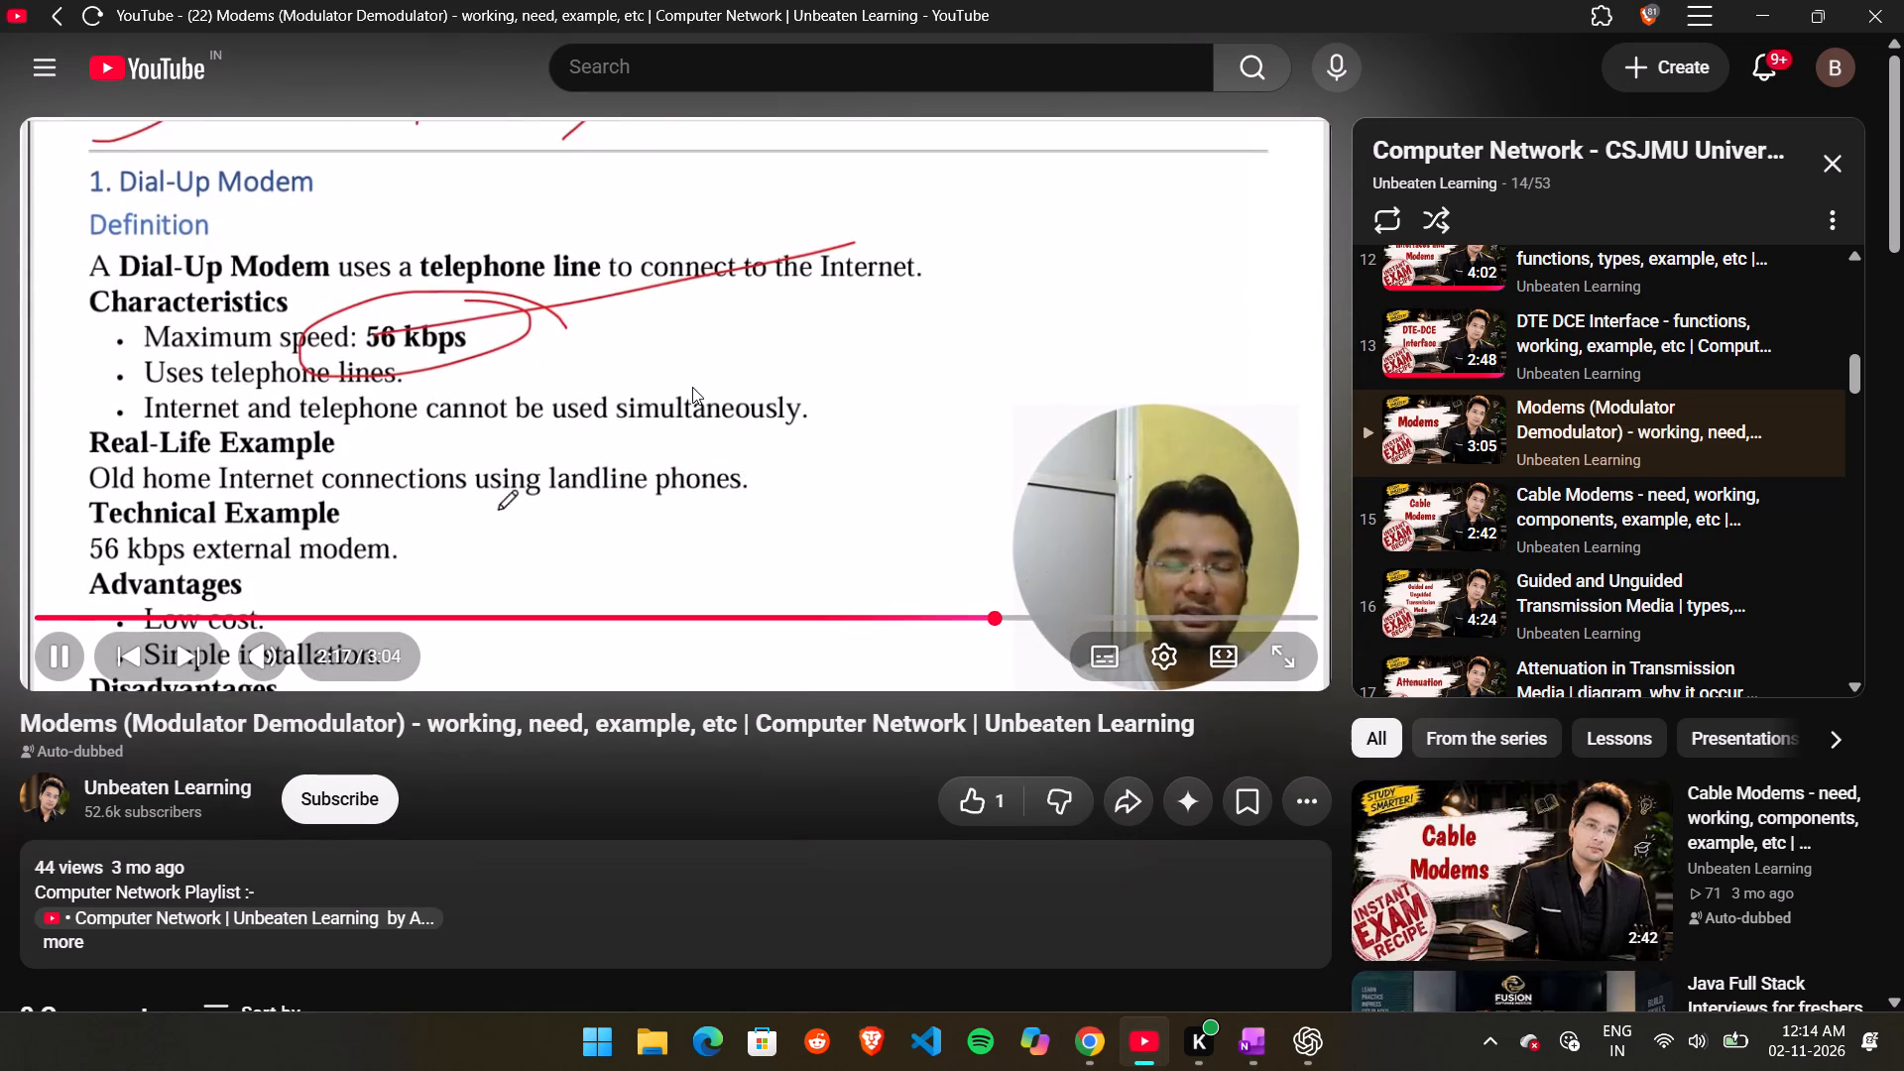
pyautogui.click(692, 387)
pyautogui.click(692, 387)
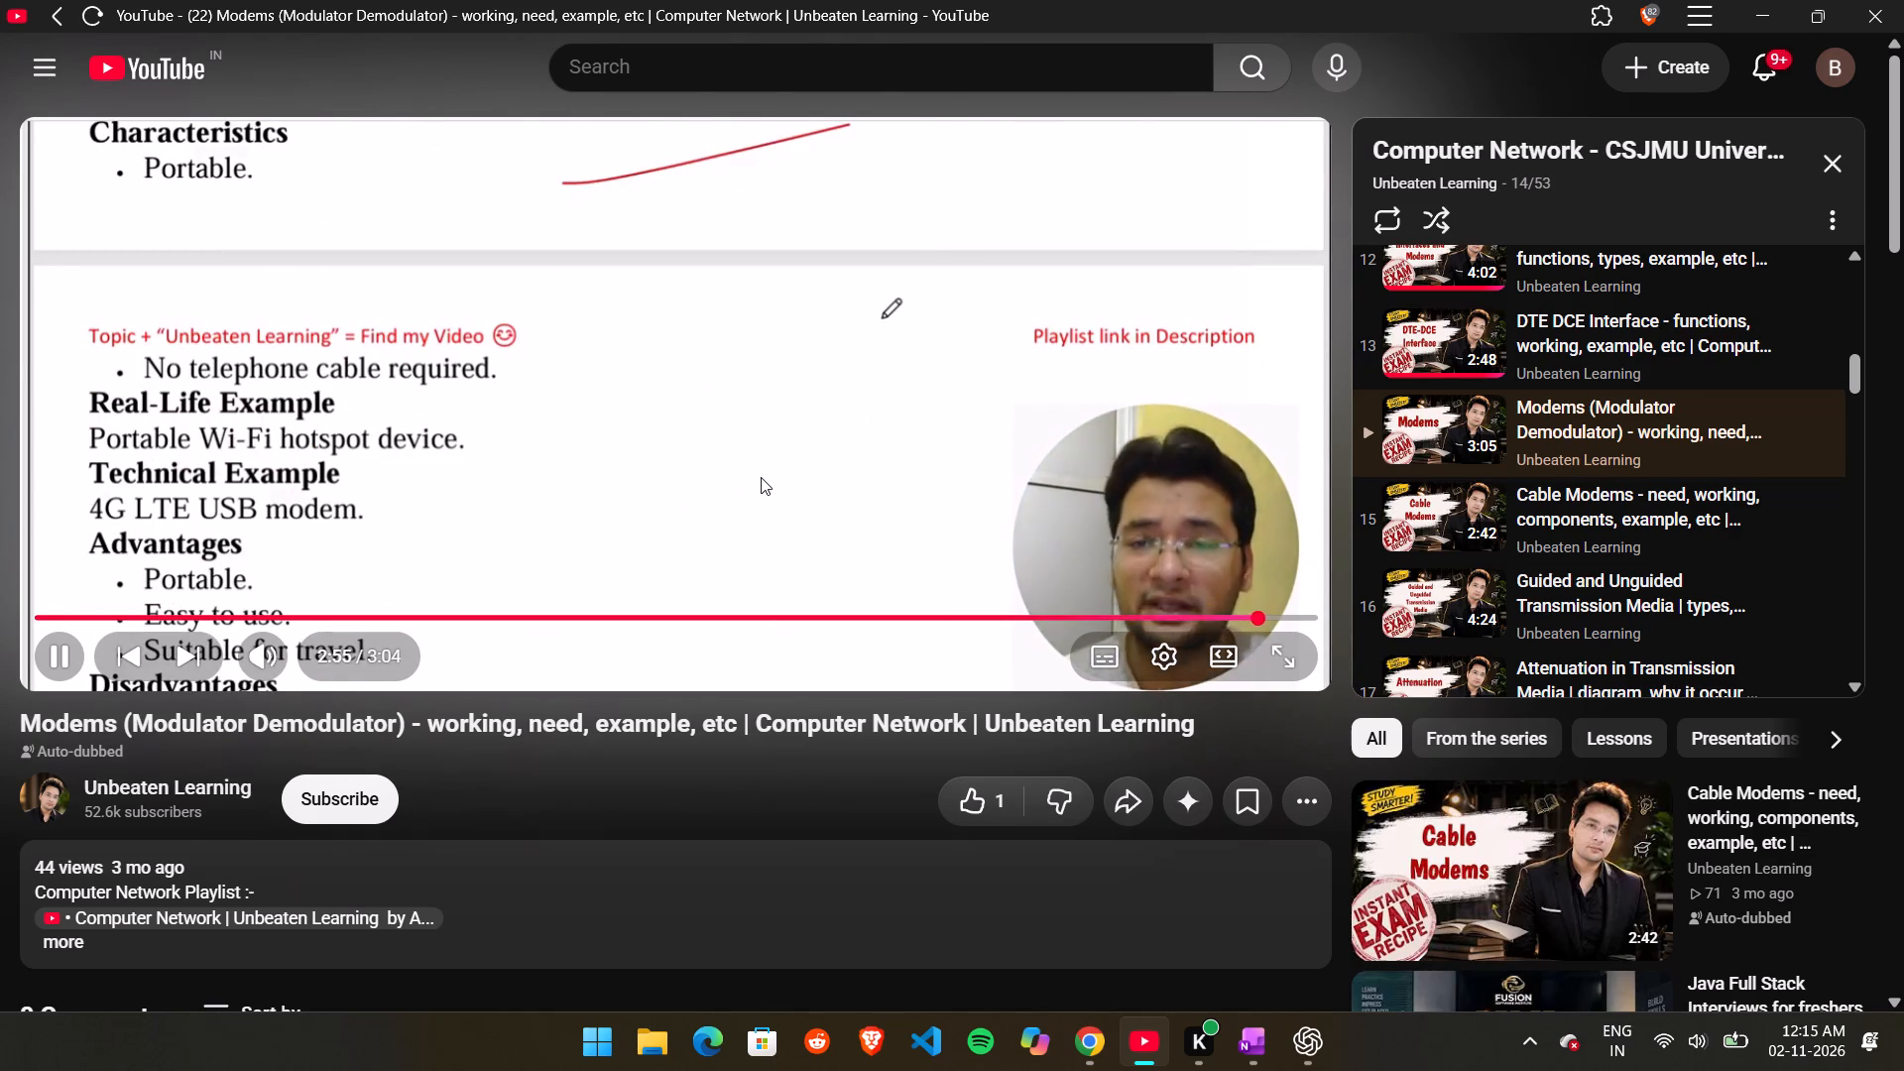
pyautogui.click(846, 459)
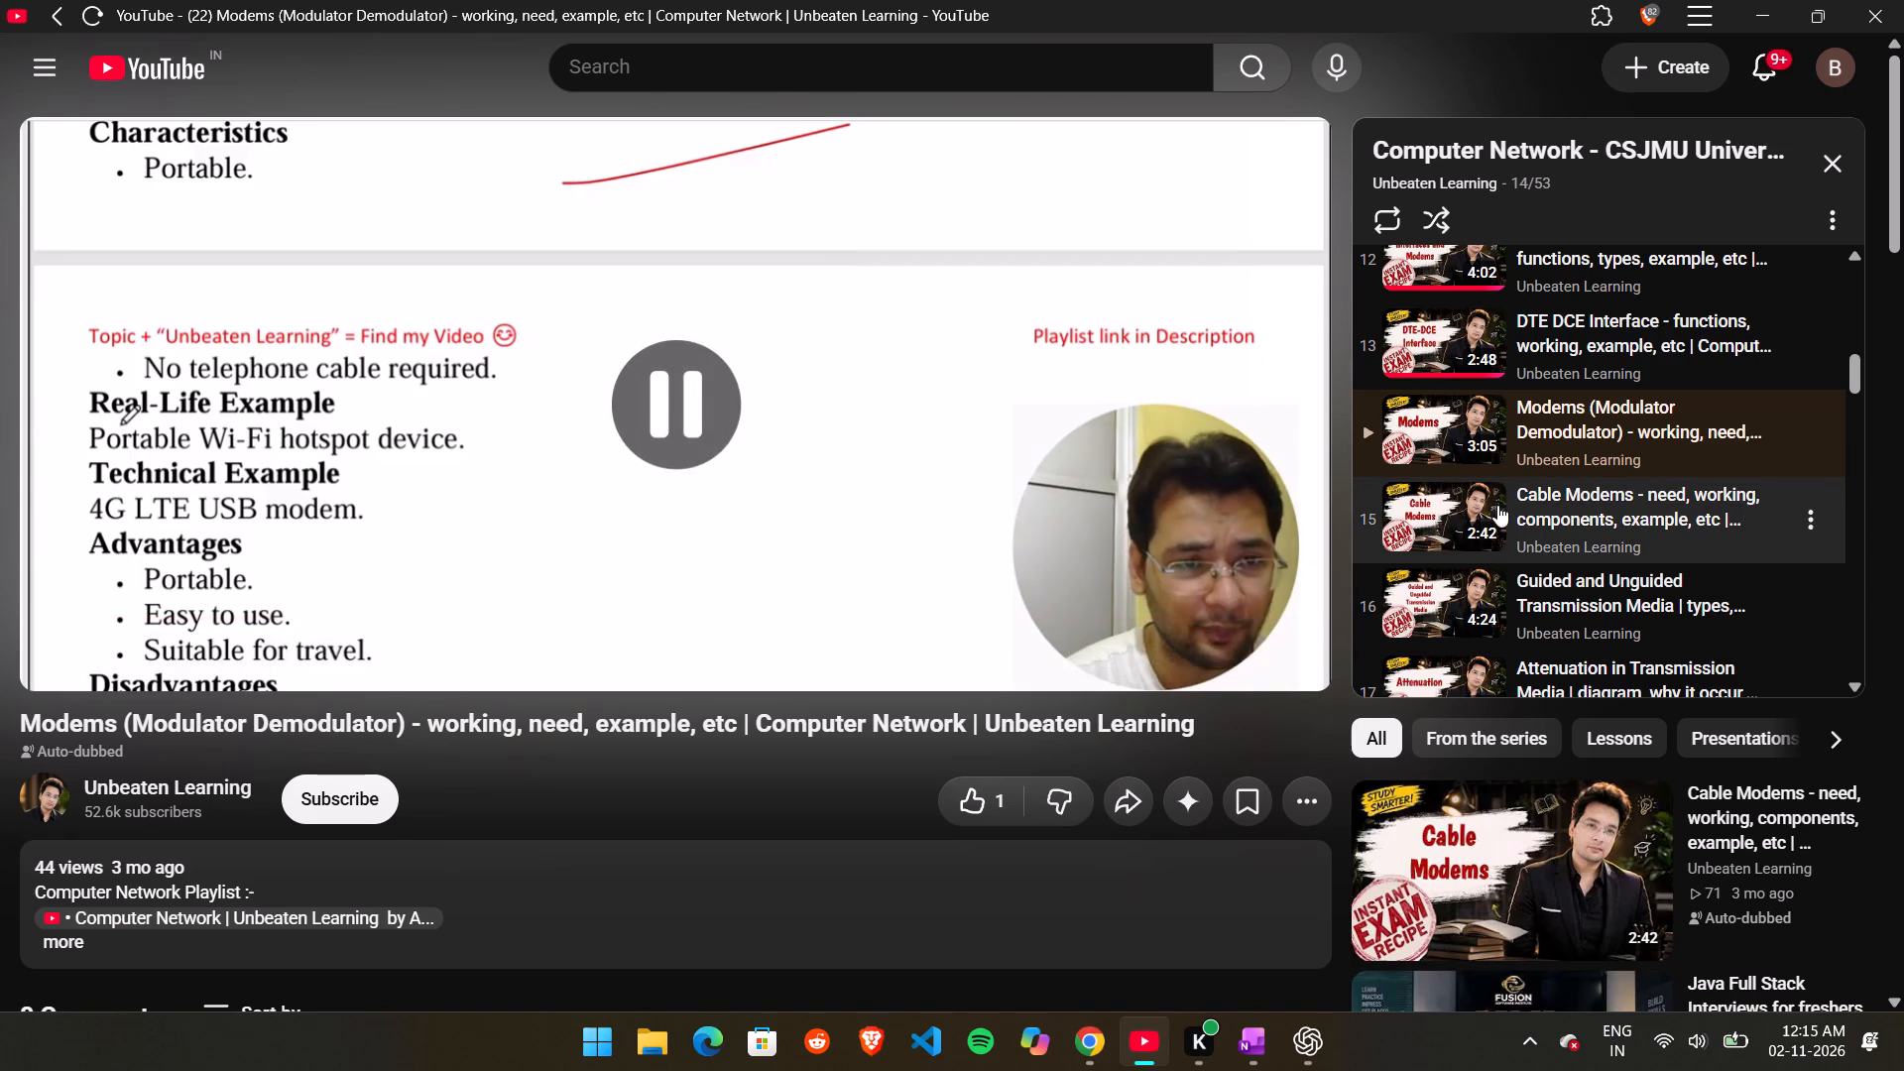
# Open the Cable Modems video from the Computer Network playlist and slow its playback speed to 1x.
pyautogui.click(1484, 508)
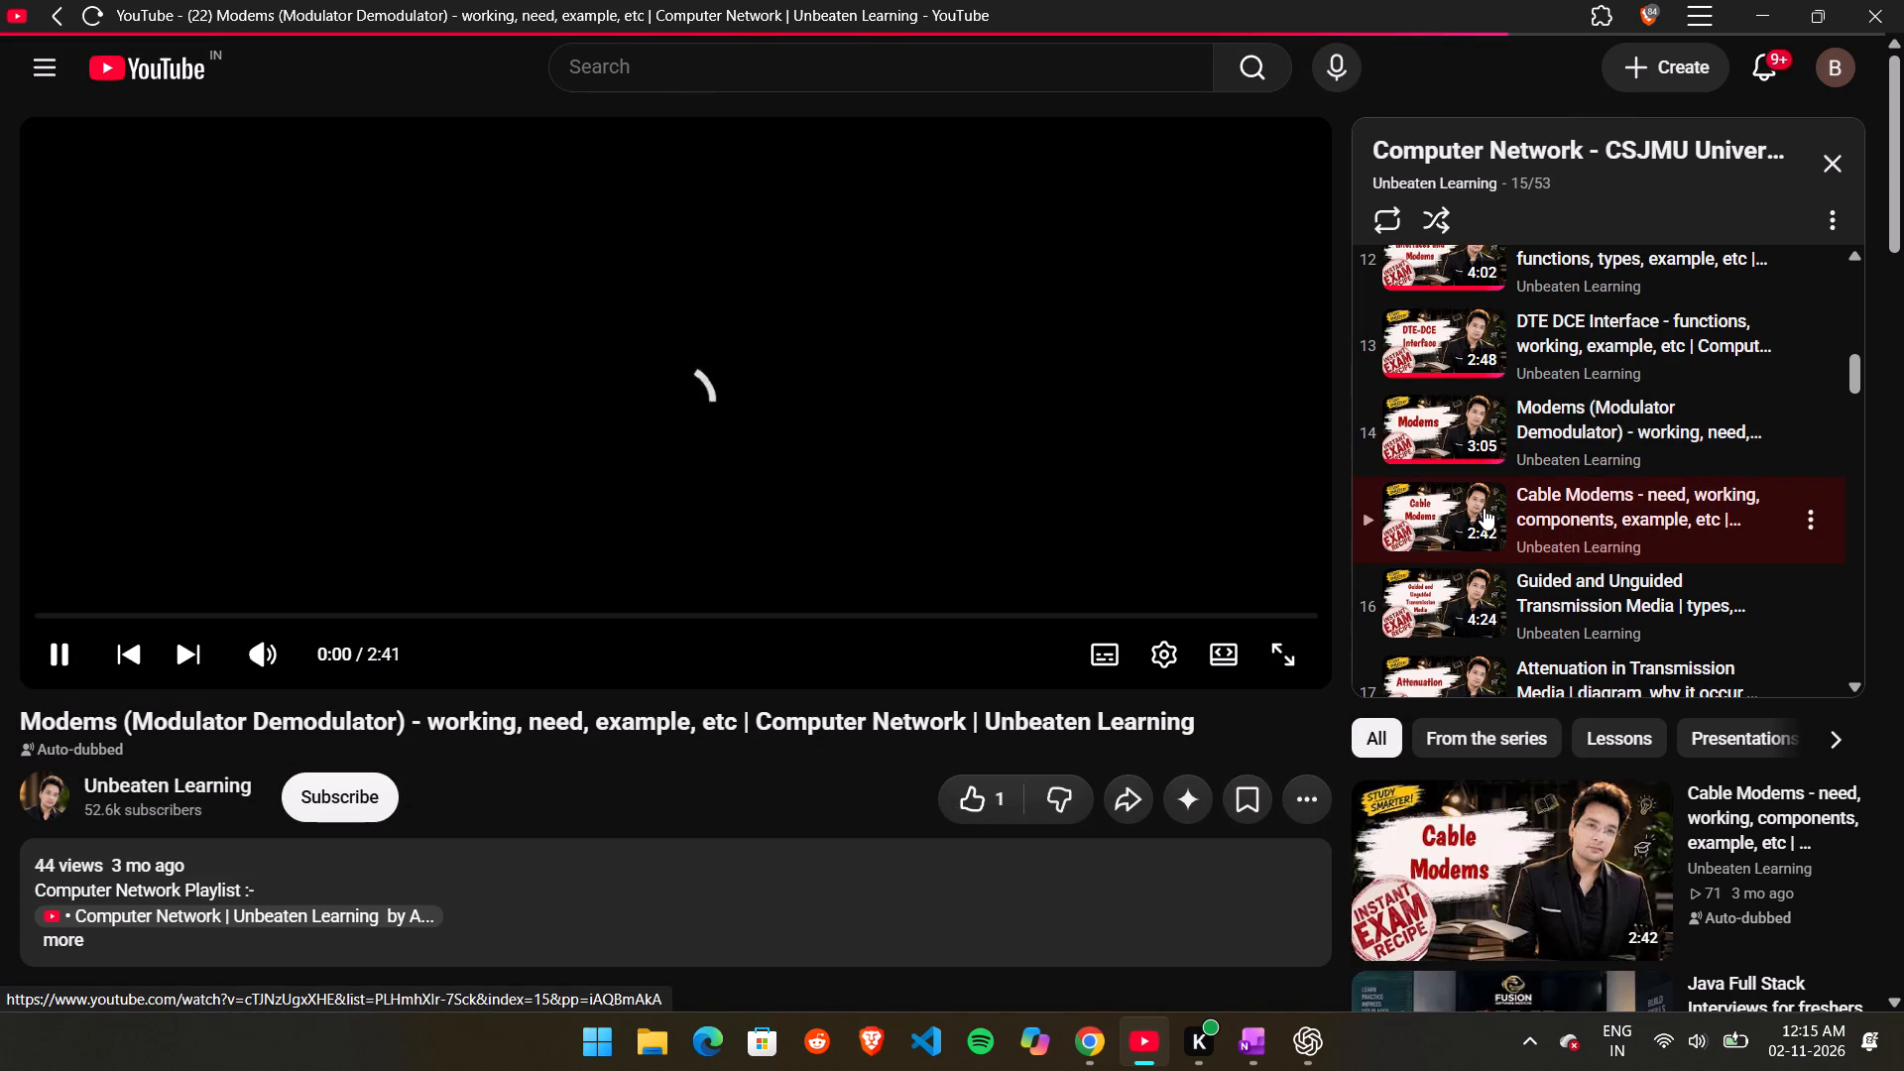
pyautogui.press('Pause')
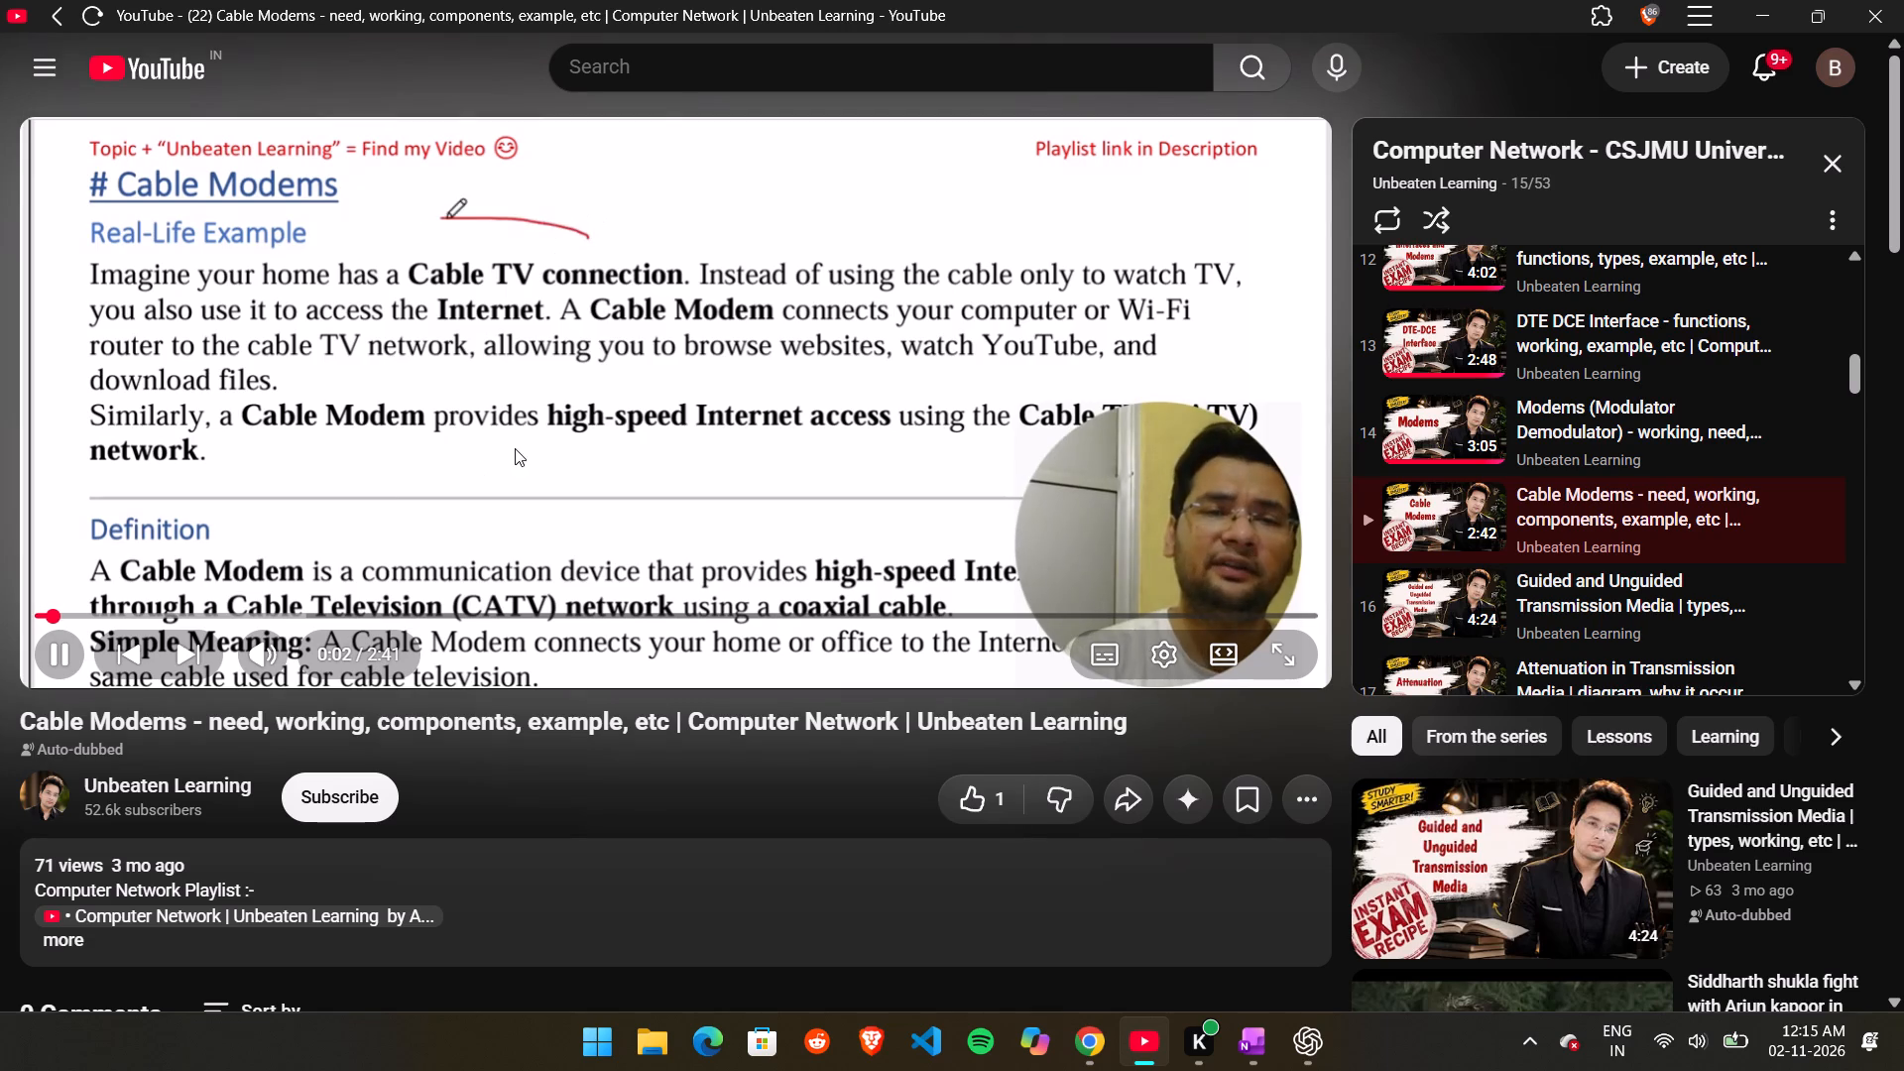
pyautogui.scroll(2, 515, 448)
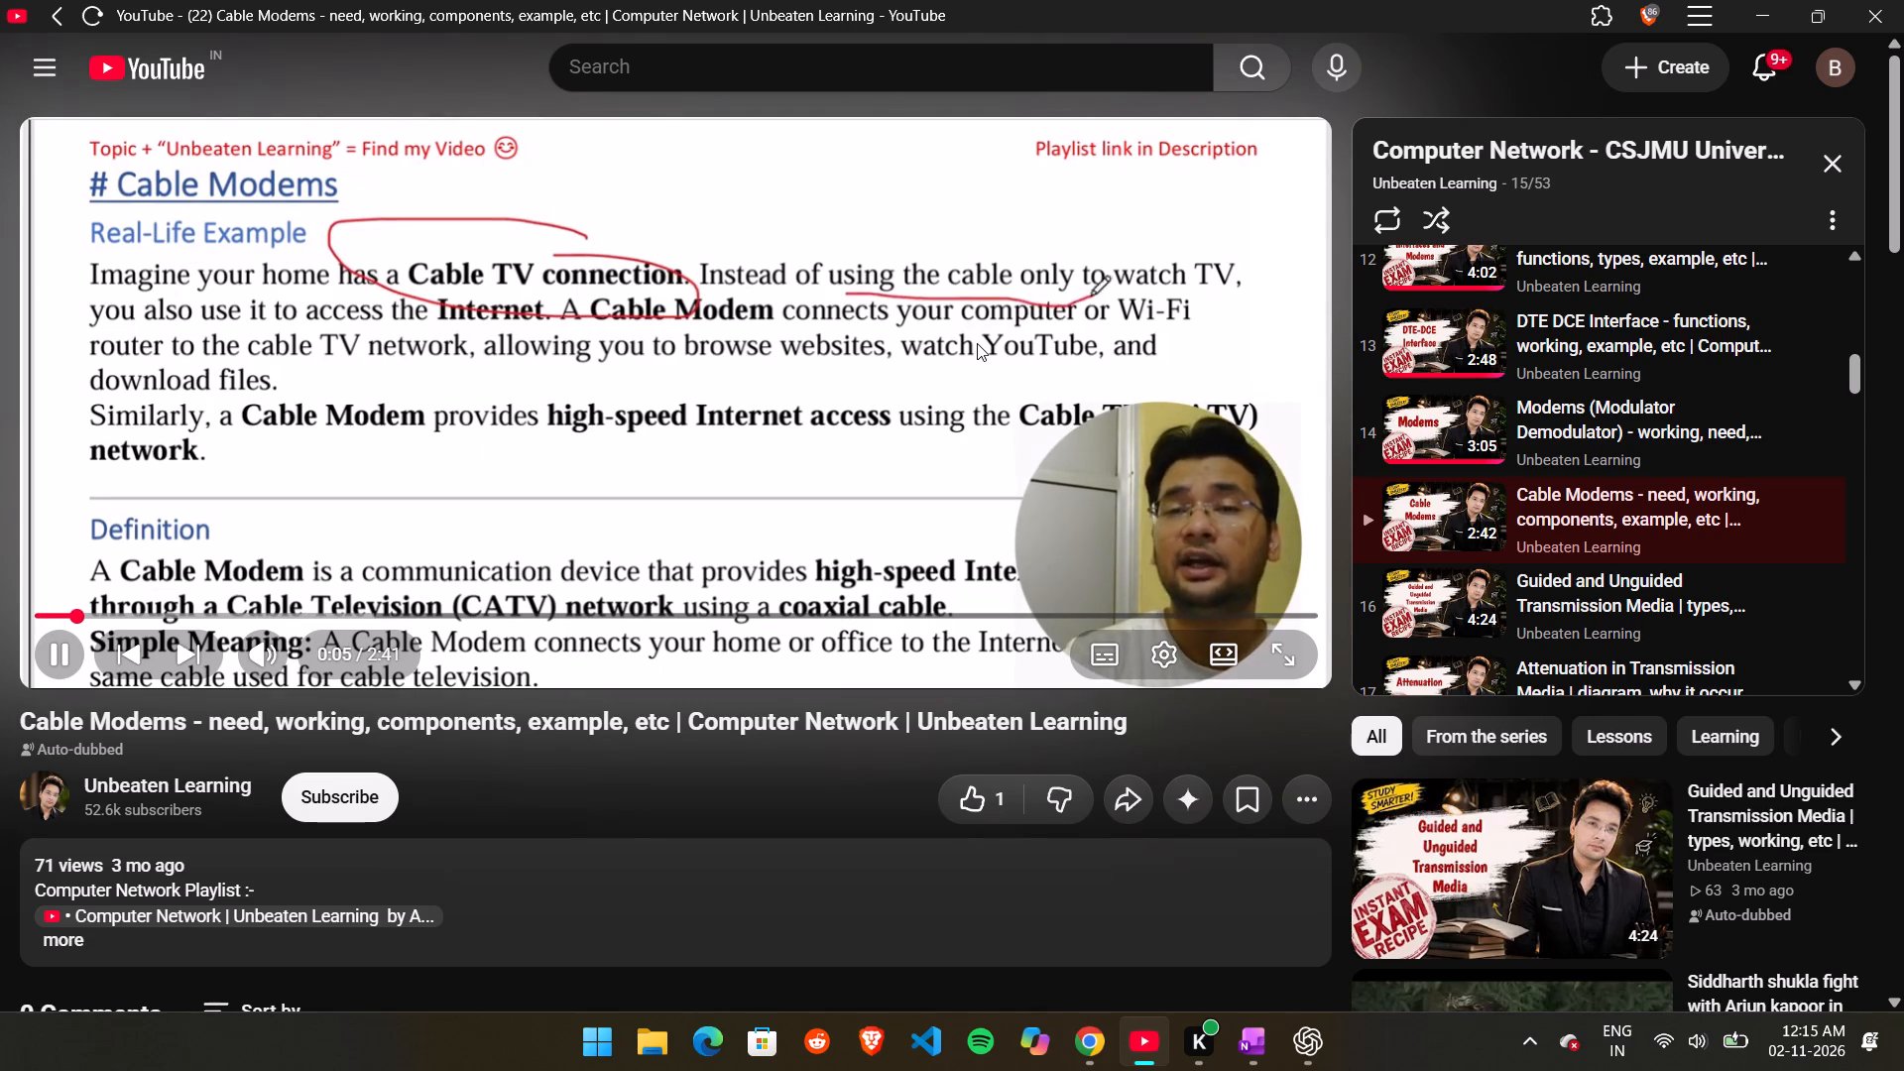
pyautogui.write('<<')
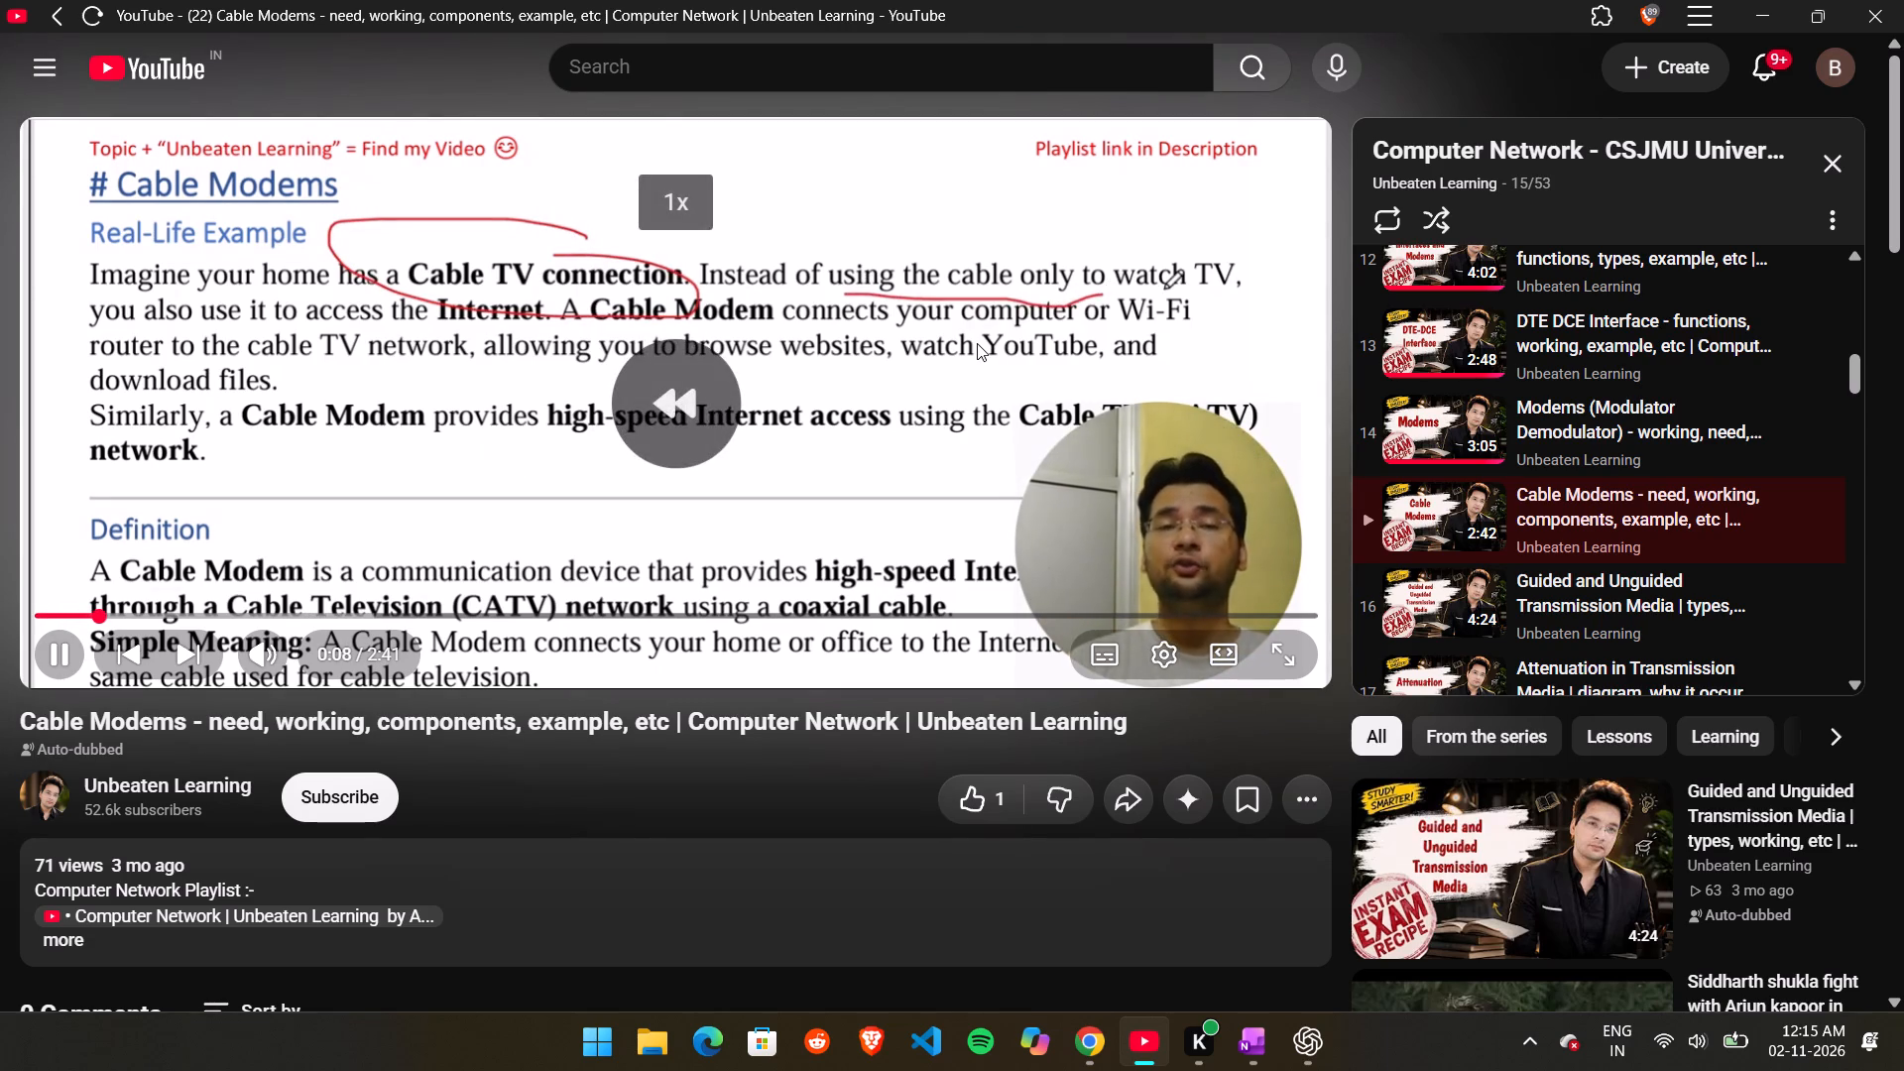
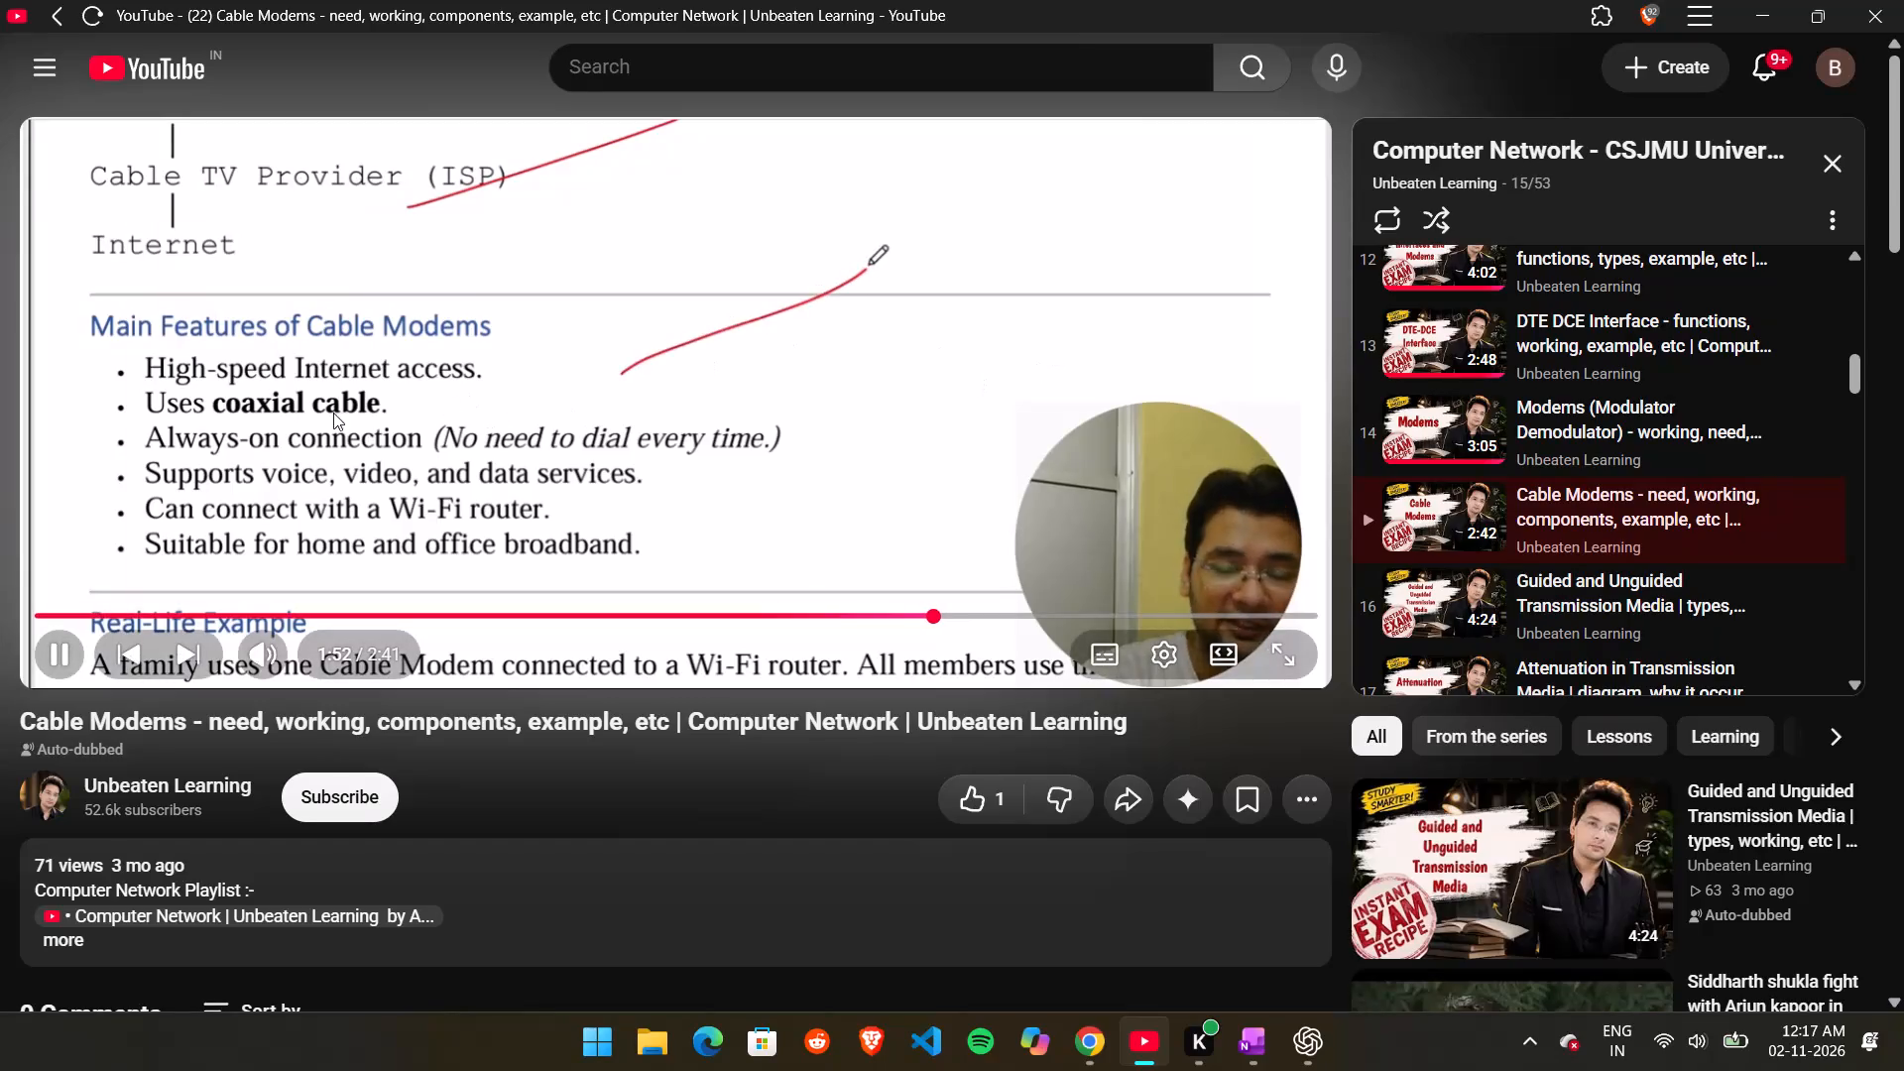
# Rewind the Cable Modems video to the definition section and watch on to why a cable modem is needed.
pyautogui.click(296, 608)
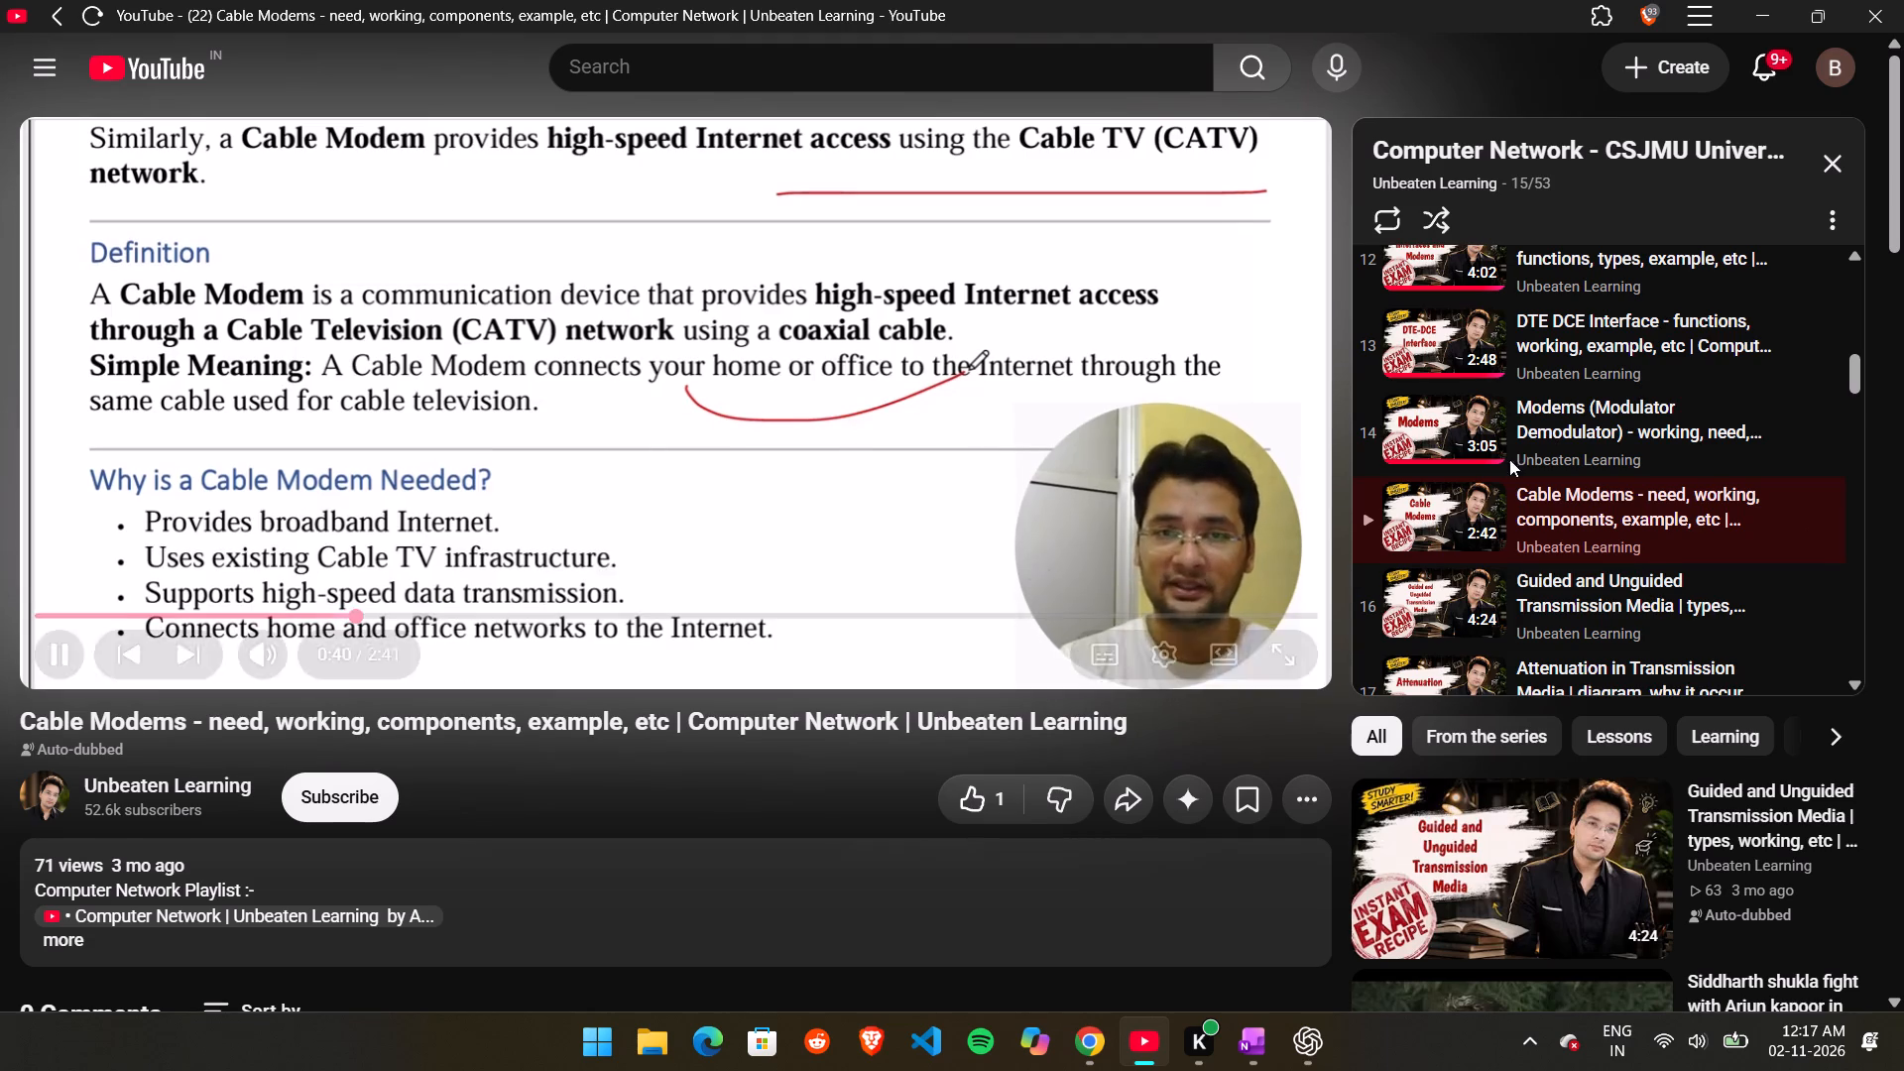
pyautogui.scroll(3, 560, 924)
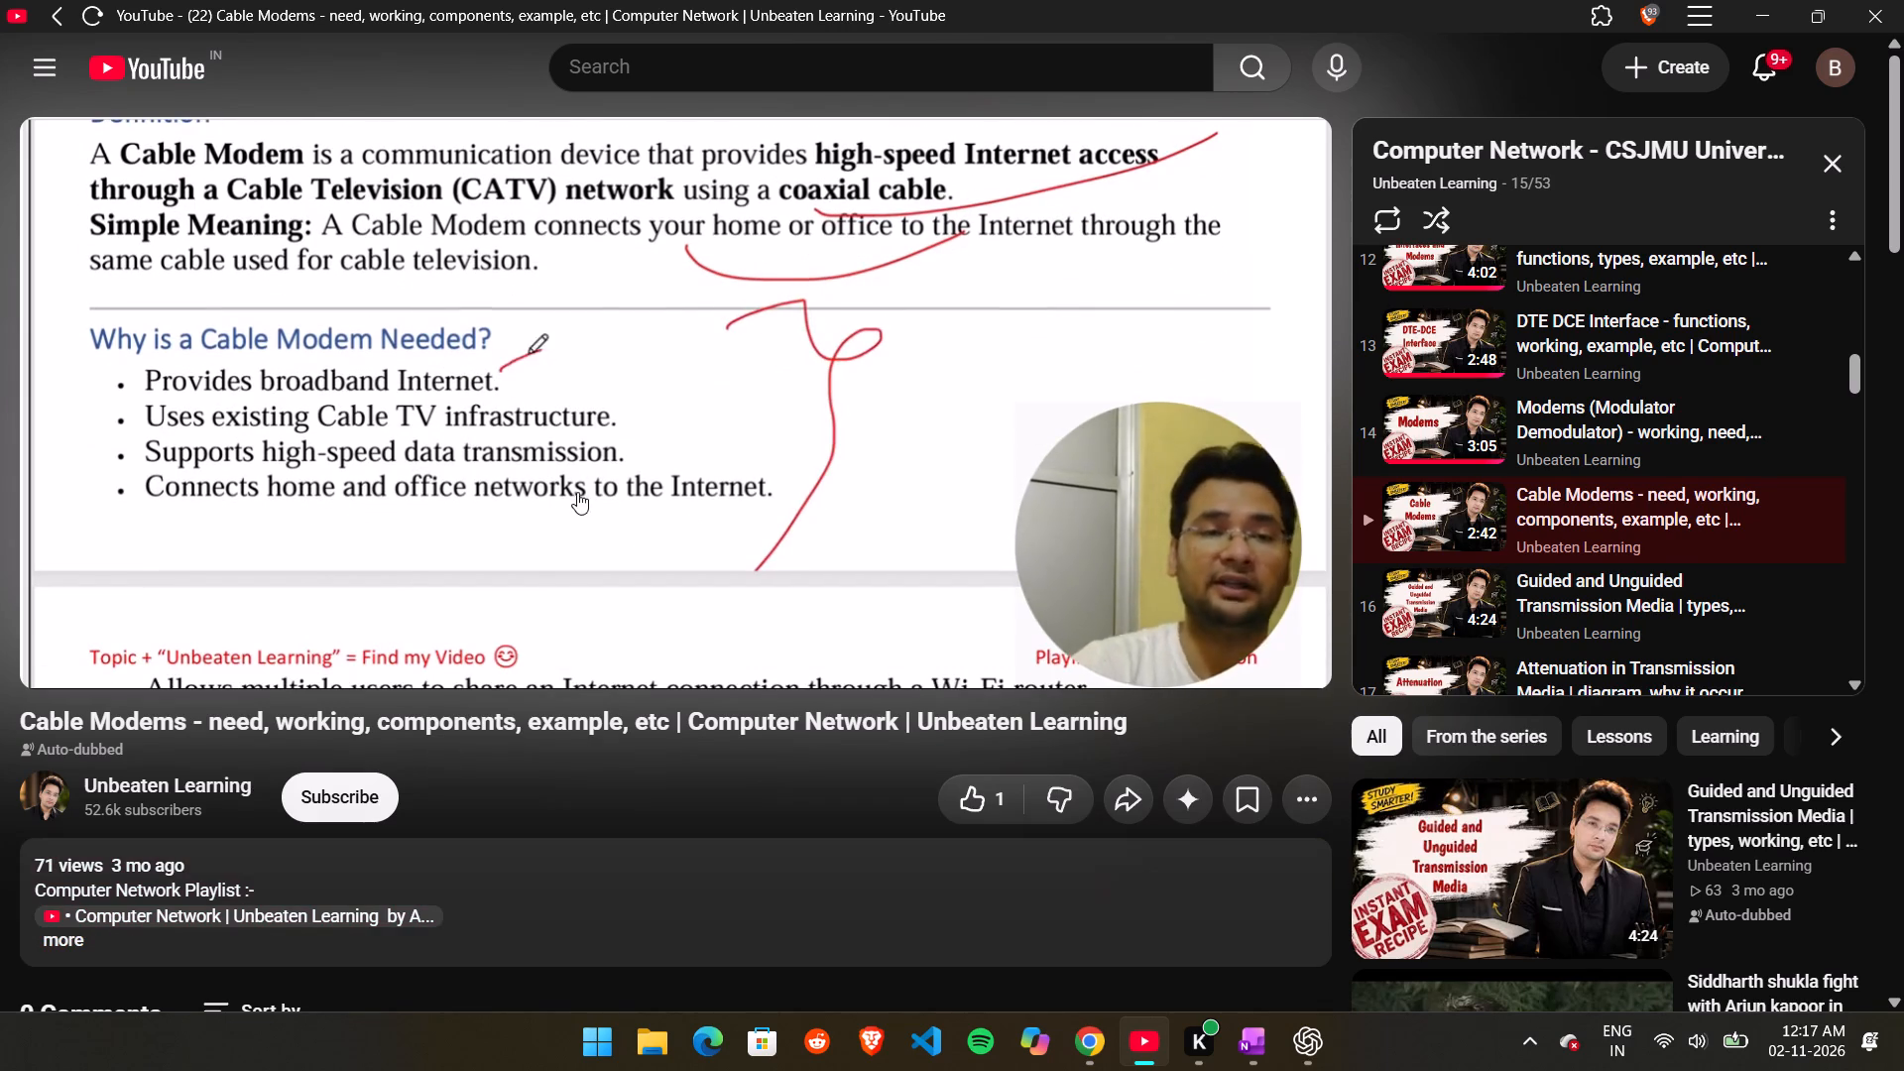
# Pause the Cable Modems video and look through the upcoming topics in the Computer Network playlist, down to its final videos.
pyautogui.click(805, 366)
pyautogui.scroll(-3, 1563, 507)
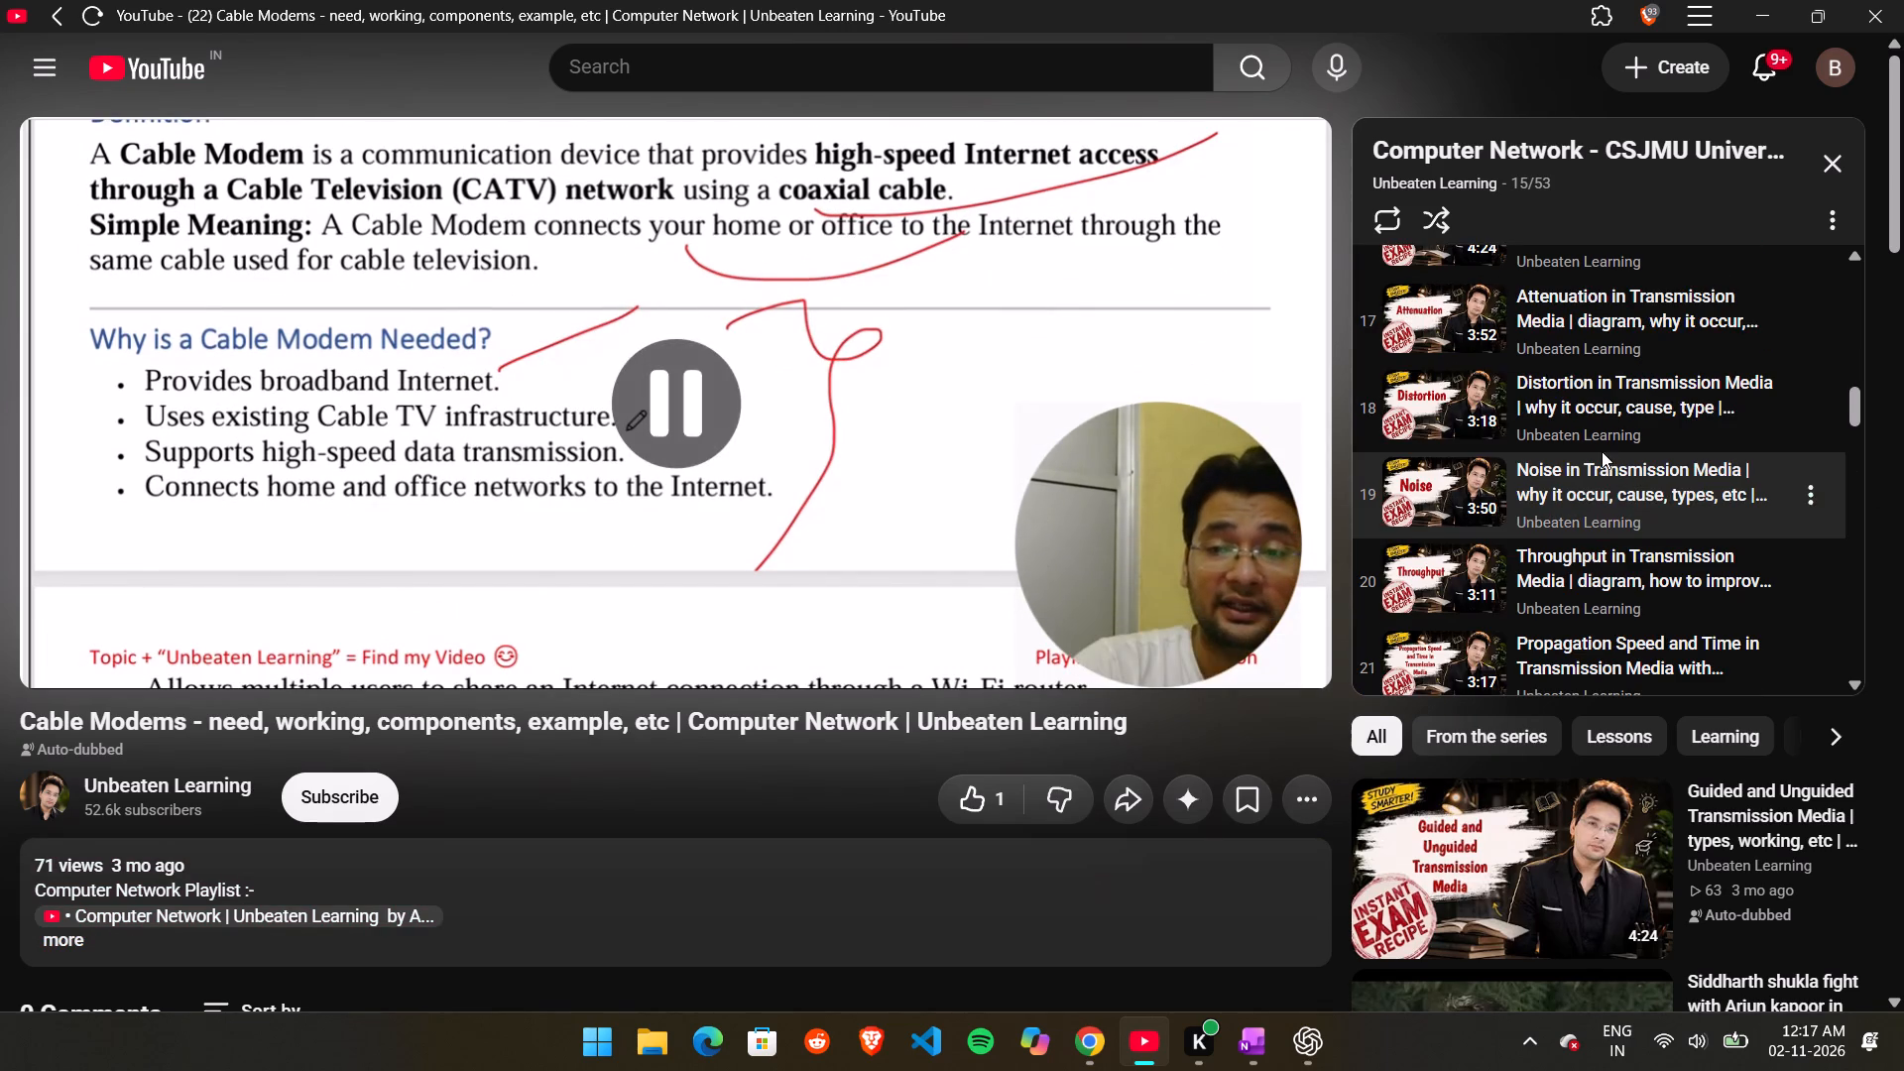
pyautogui.scroll(-4, 1637, 419)
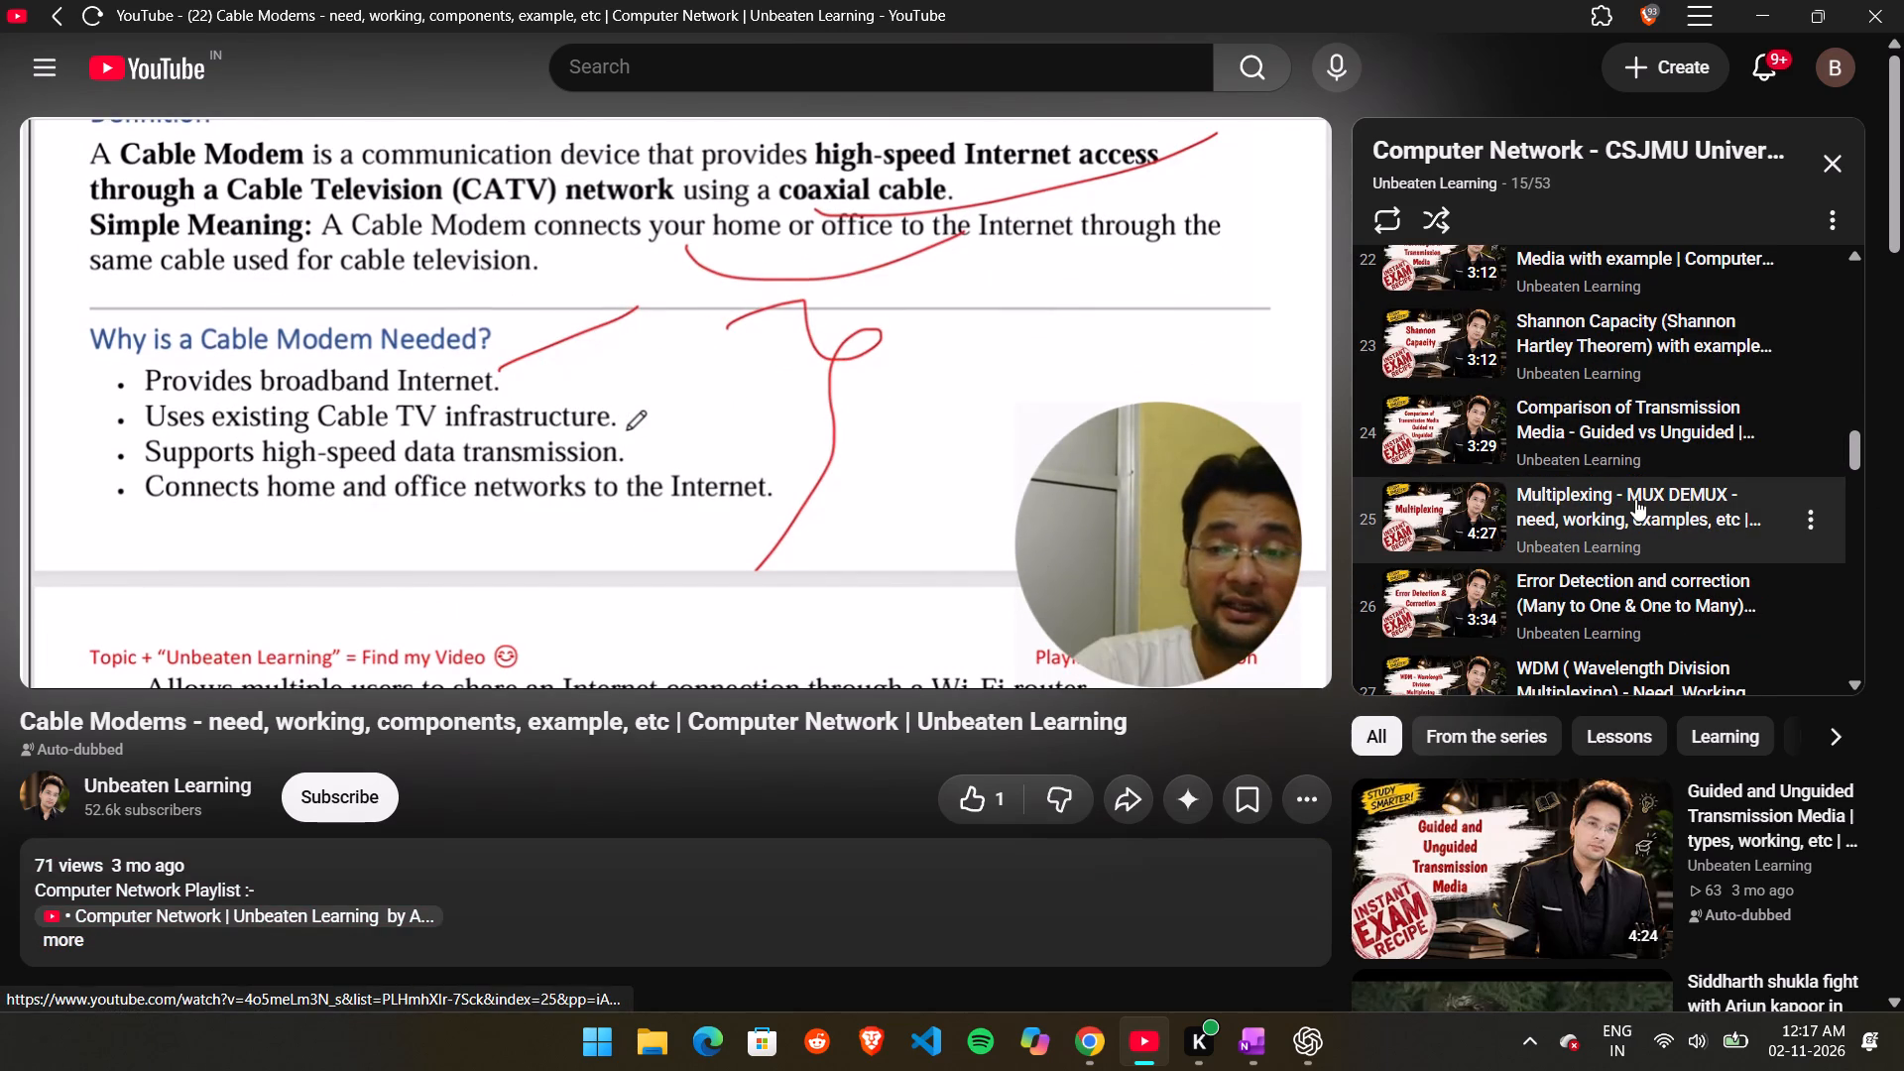
pyautogui.scroll(-1, 1642, 383)
pyautogui.scroll(1, 1663, 376)
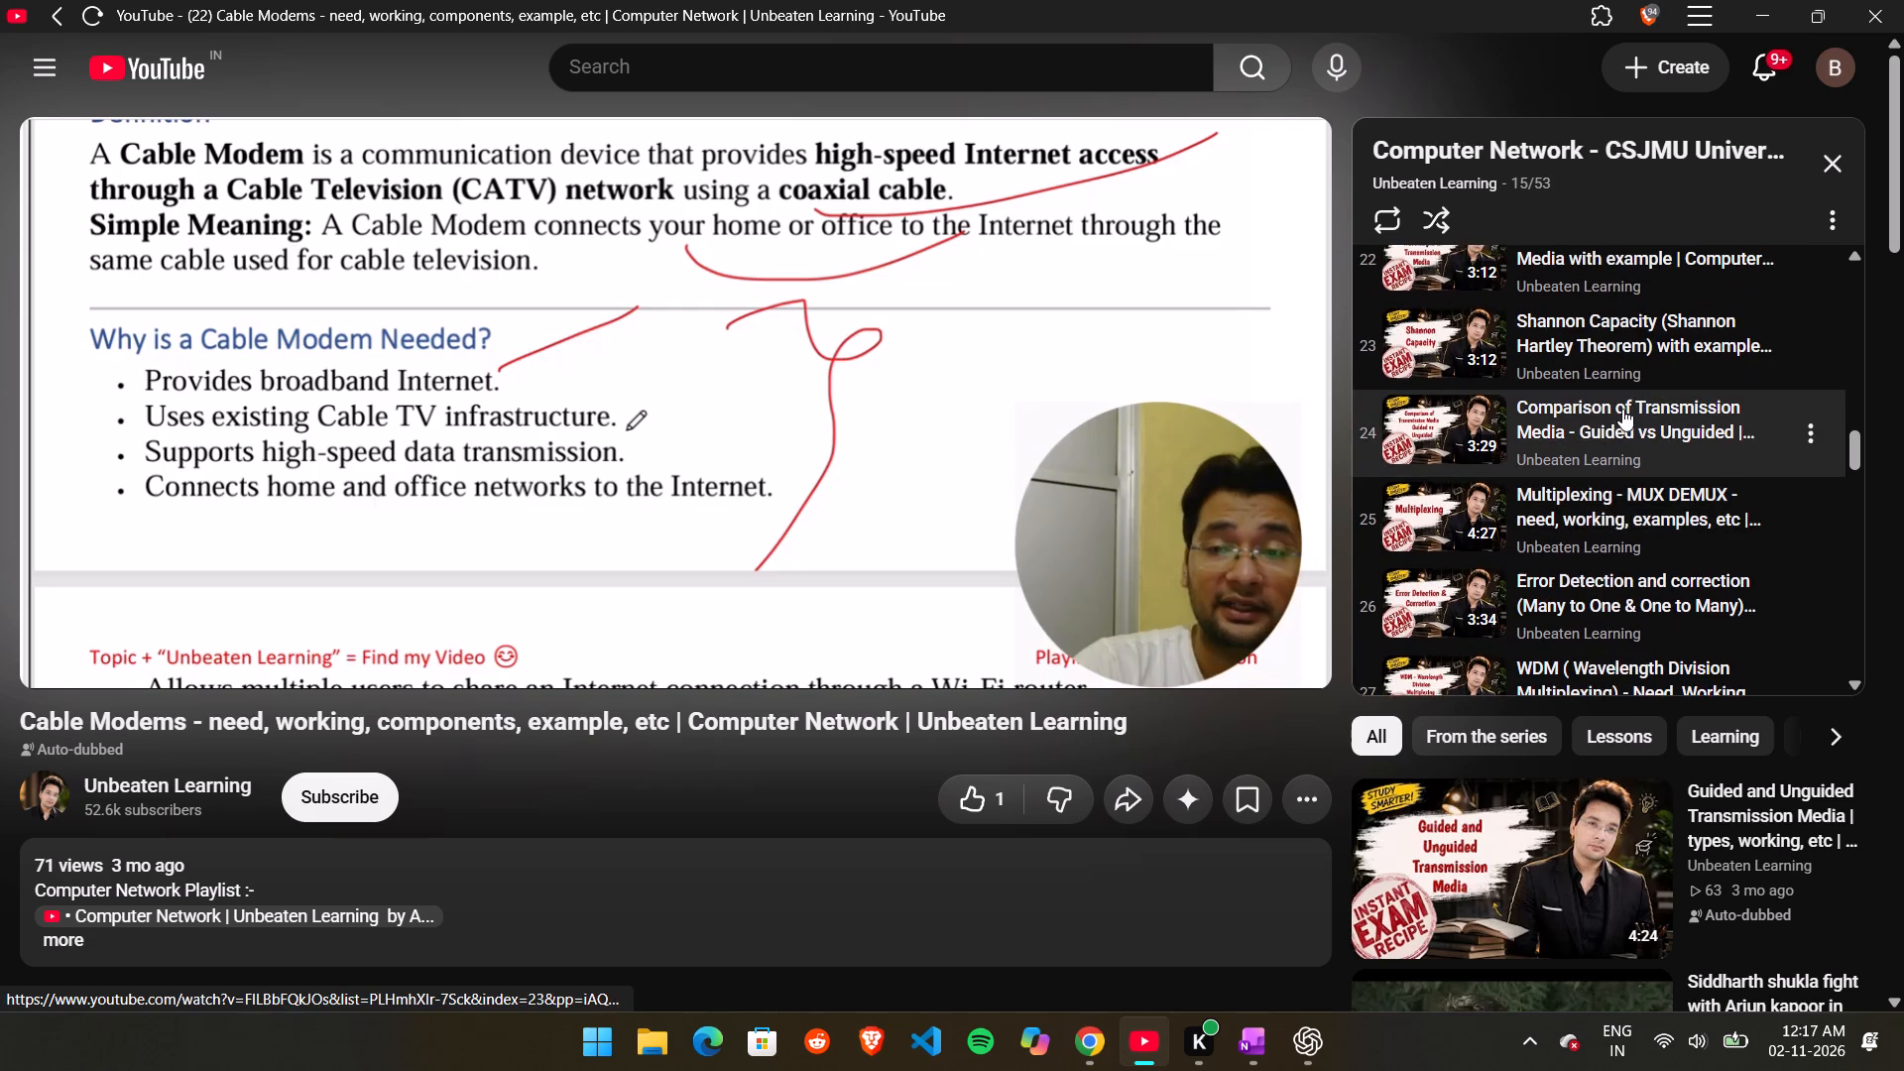
pyautogui.scroll(-4, 1759, 451)
pyautogui.scroll(-5, 1735, 562)
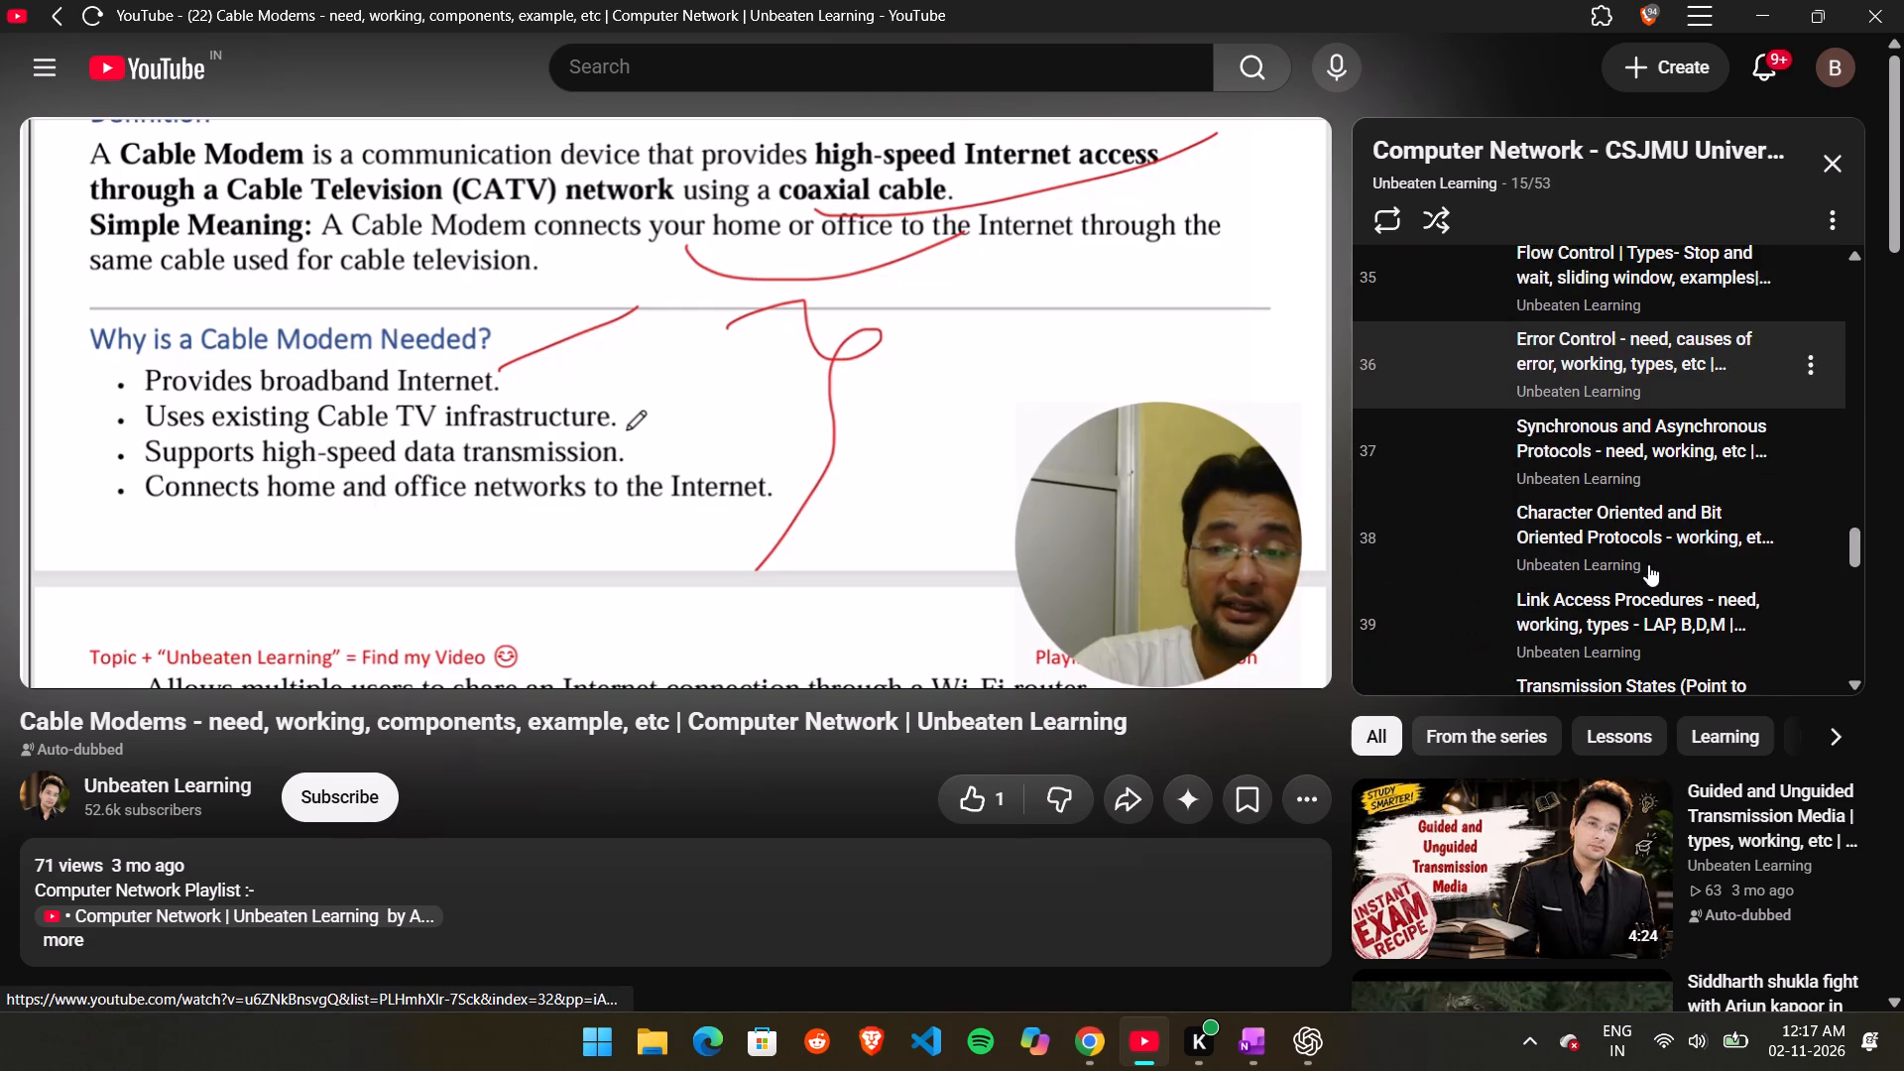
pyautogui.scroll(-14, 1616, 564)
pyautogui.scroll(3, 1620, 561)
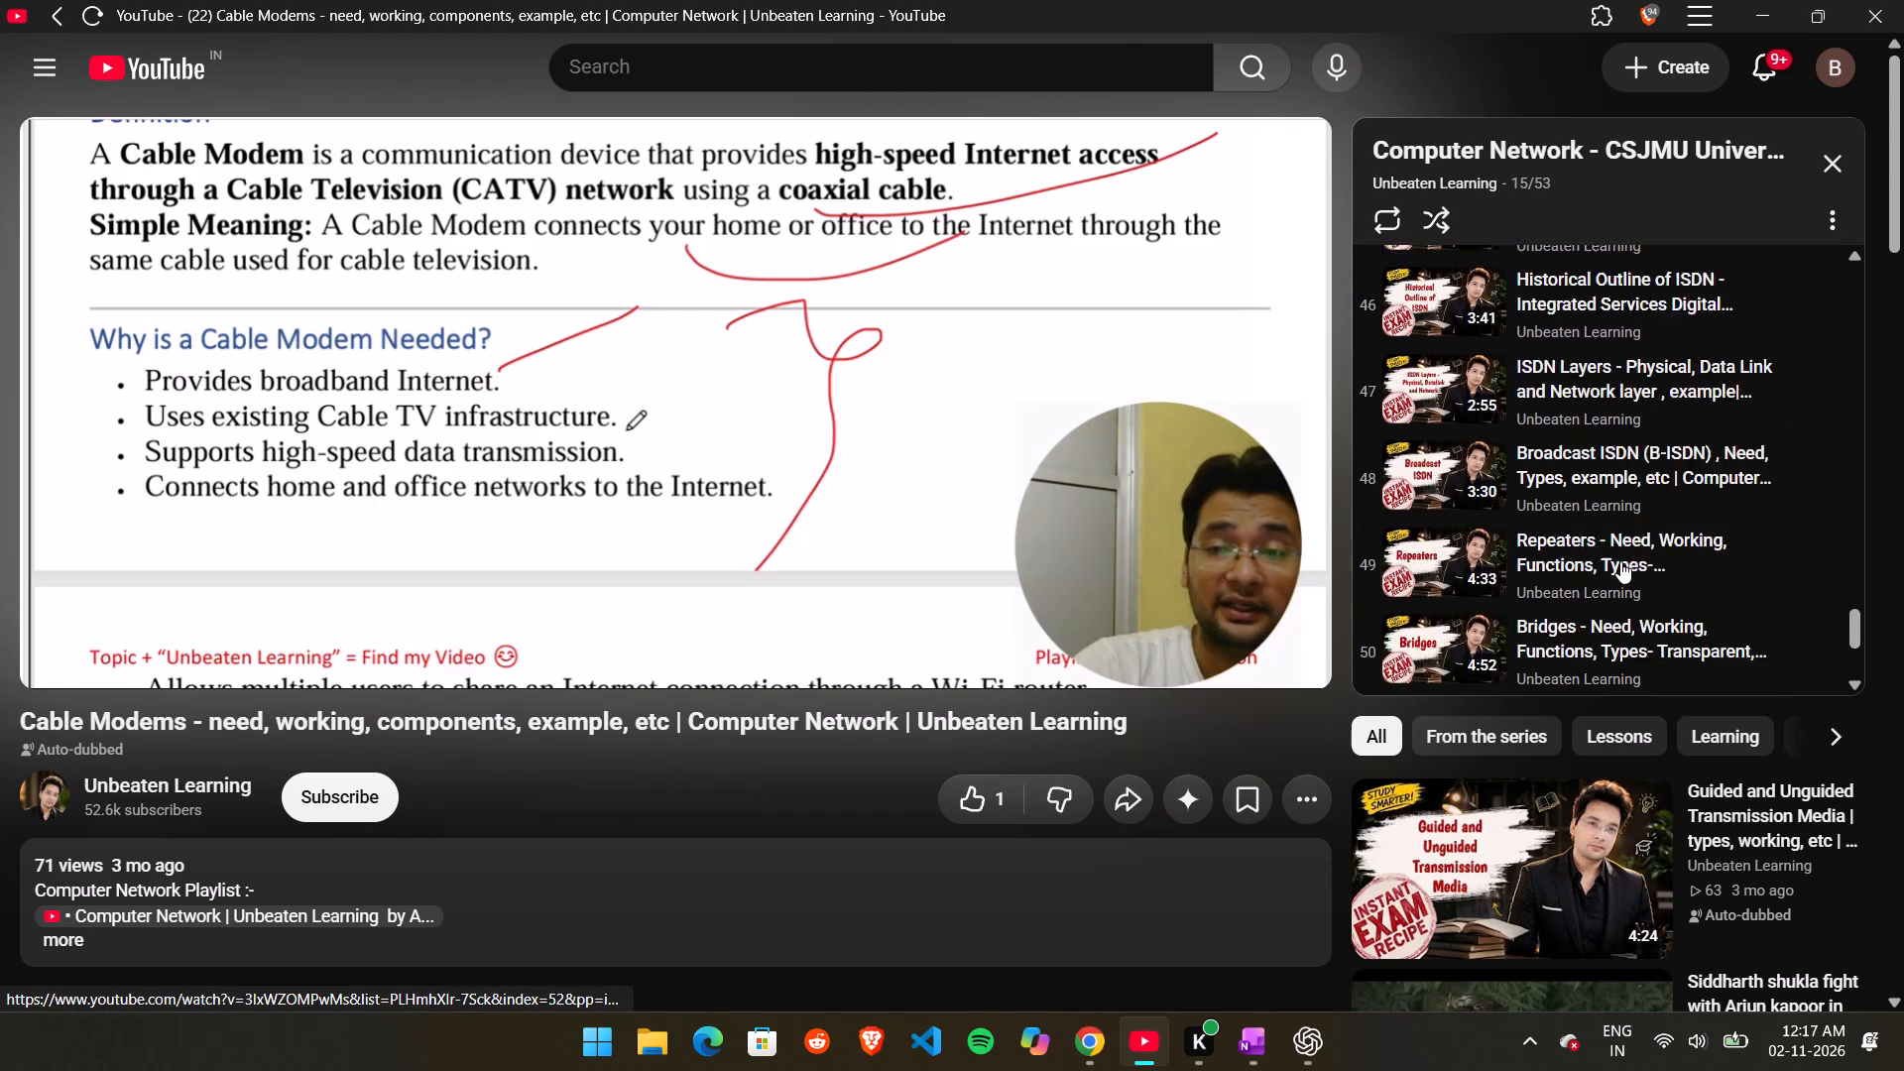
pyautogui.scroll(19, 1620, 561)
# Resume the Cable Modems video and check the playlist entries around it, from DTE-DCE Interface to the transmission media topics.
pyautogui.click(218, 334)
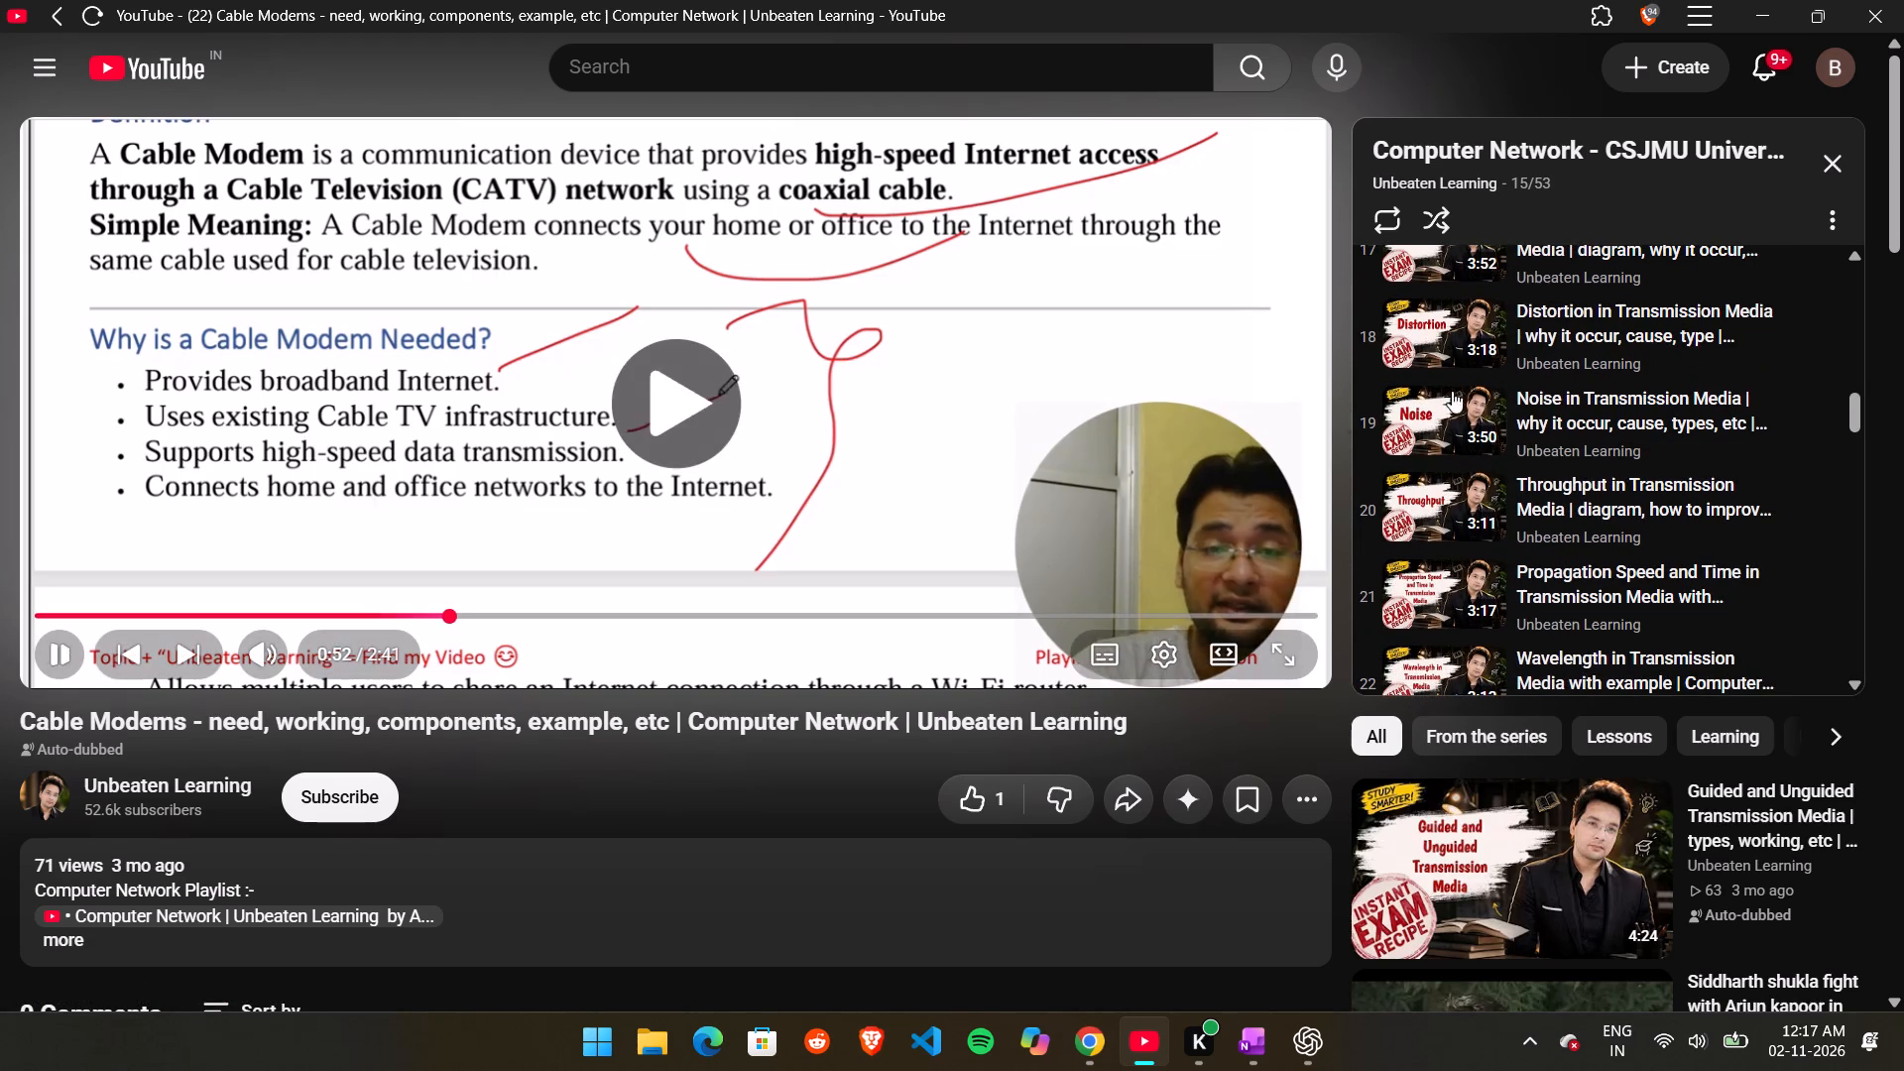
pyautogui.scroll(4, 1476, 386)
pyautogui.scroll(2, 1162, 418)
pyautogui.scroll(-2, 1583, 507)
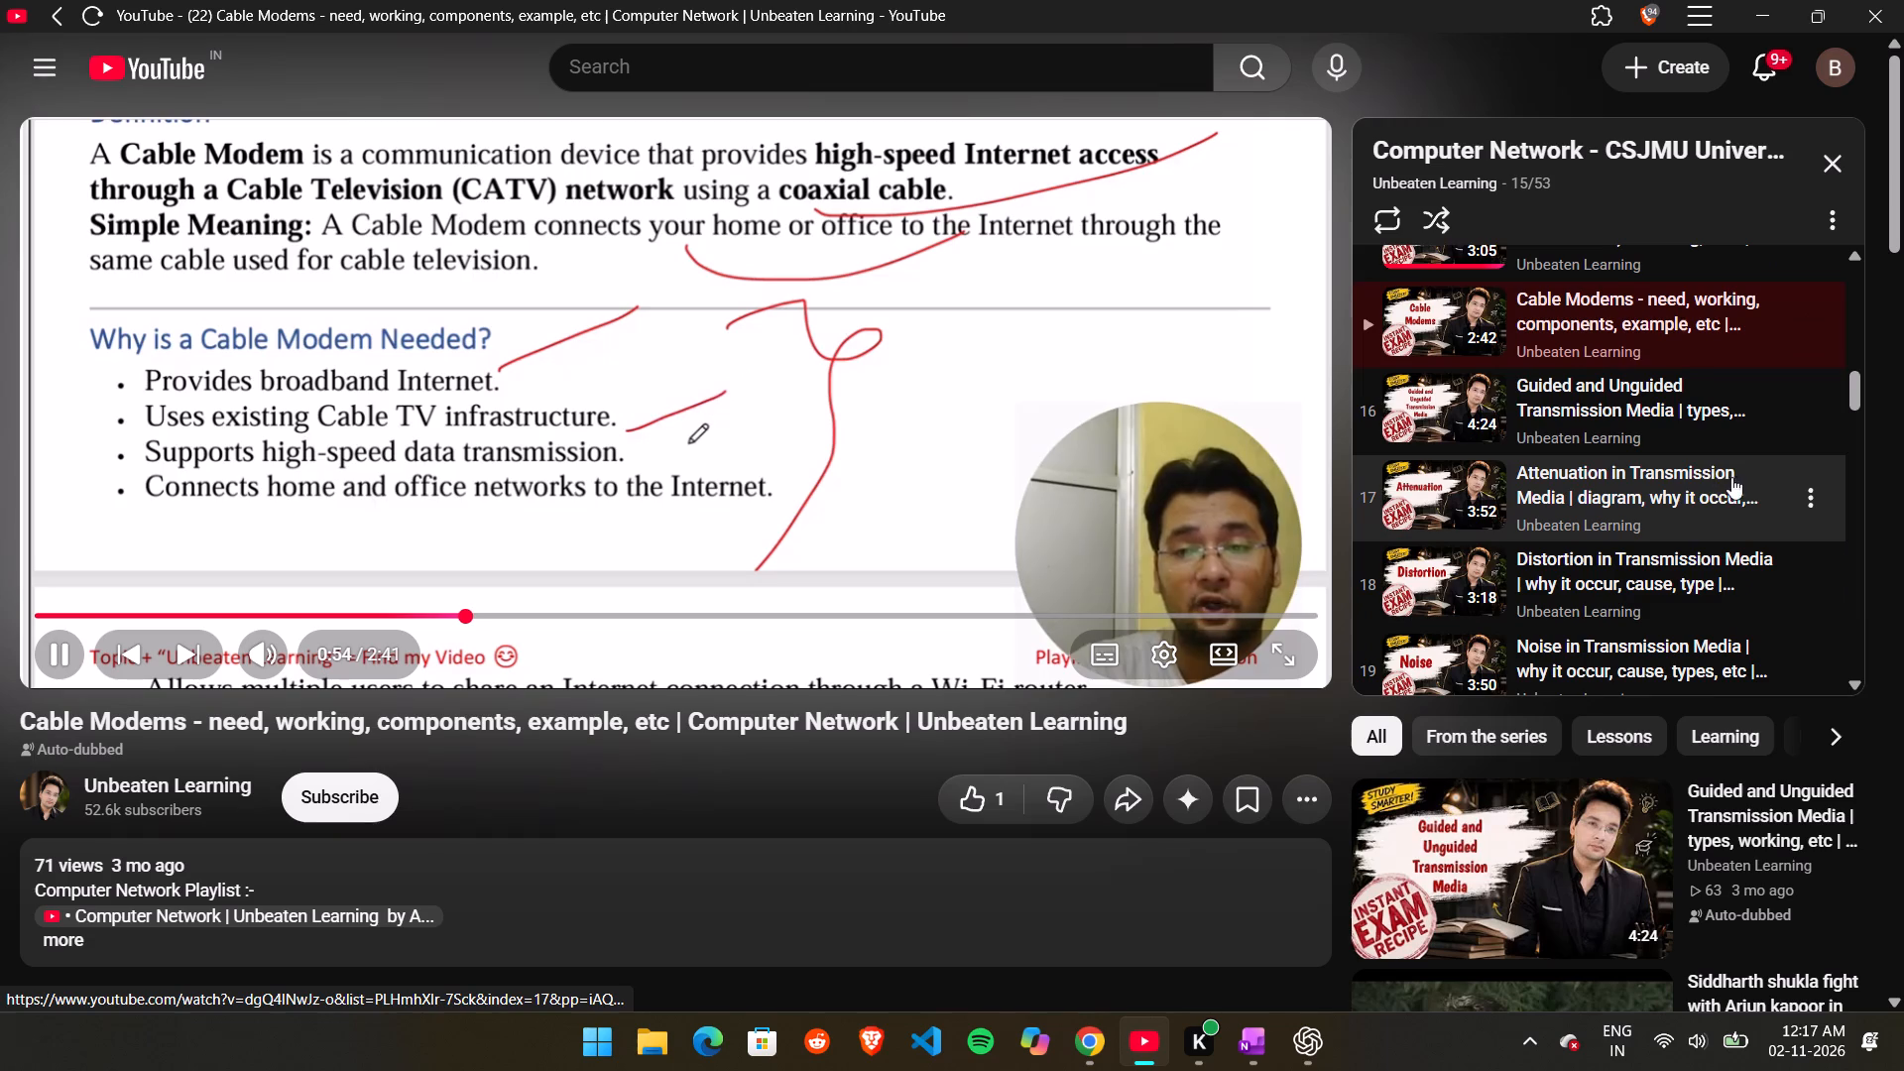
pyautogui.scroll(-1, 1695, 452)
pyautogui.scroll(-1, 1519, 597)
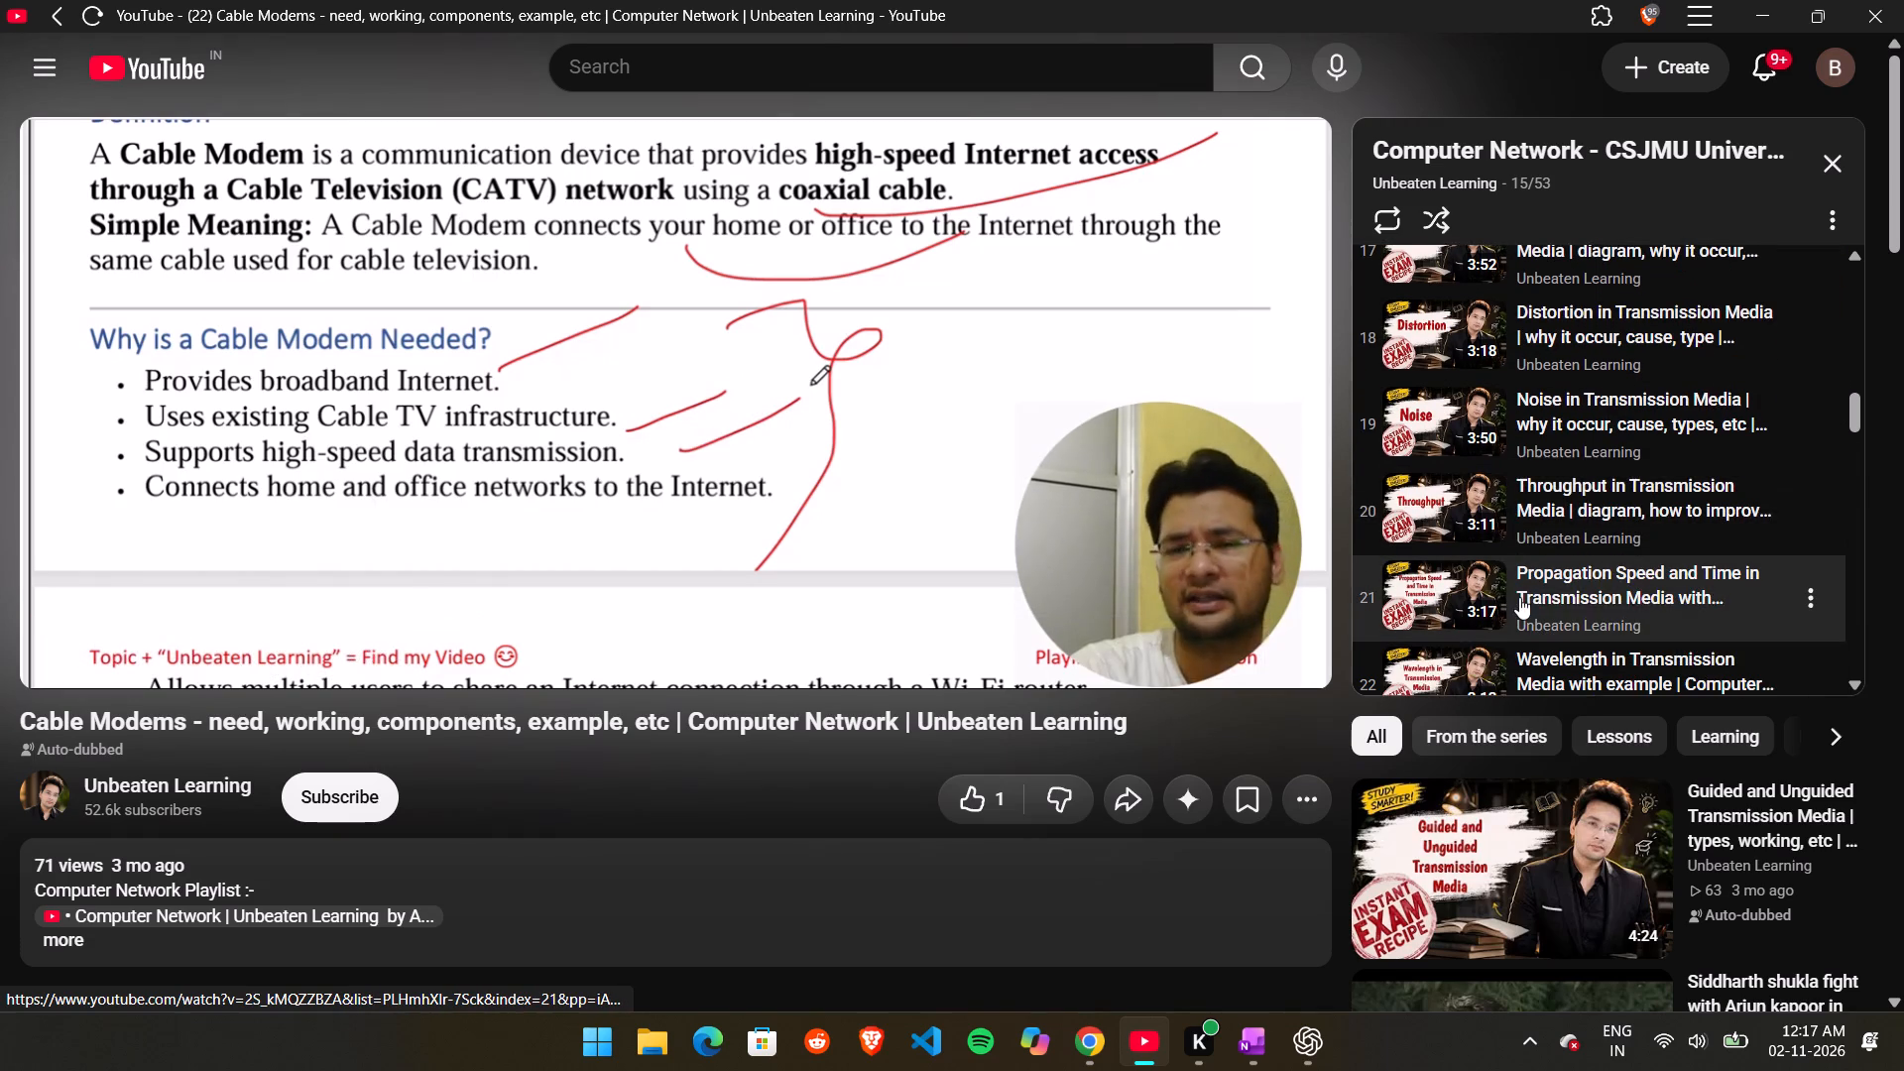
pyautogui.scroll(3, 1806, 450)
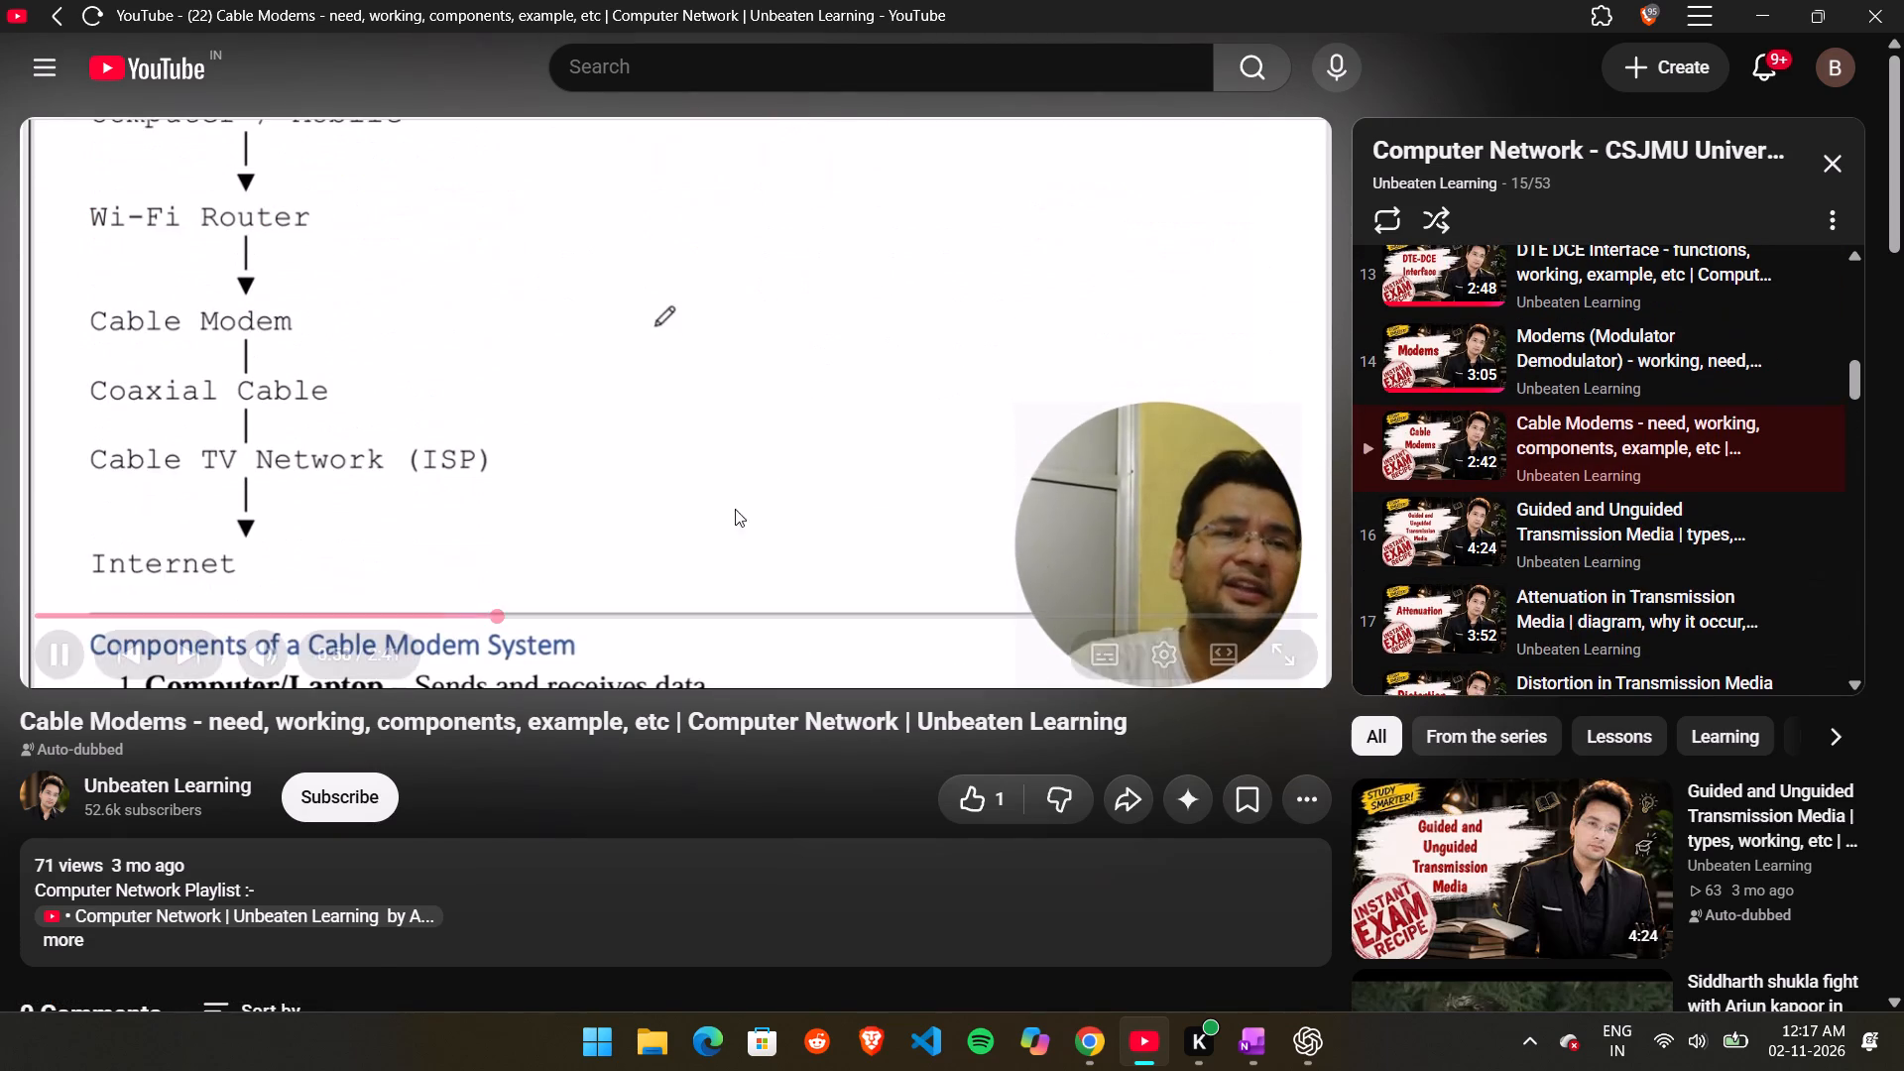
pyautogui.scroll(3, 568, 423)
# Rewind the Cable Modems video to rewatch the "Why is a Cable Modem Needed?" section.
pyautogui.click(386, 608)
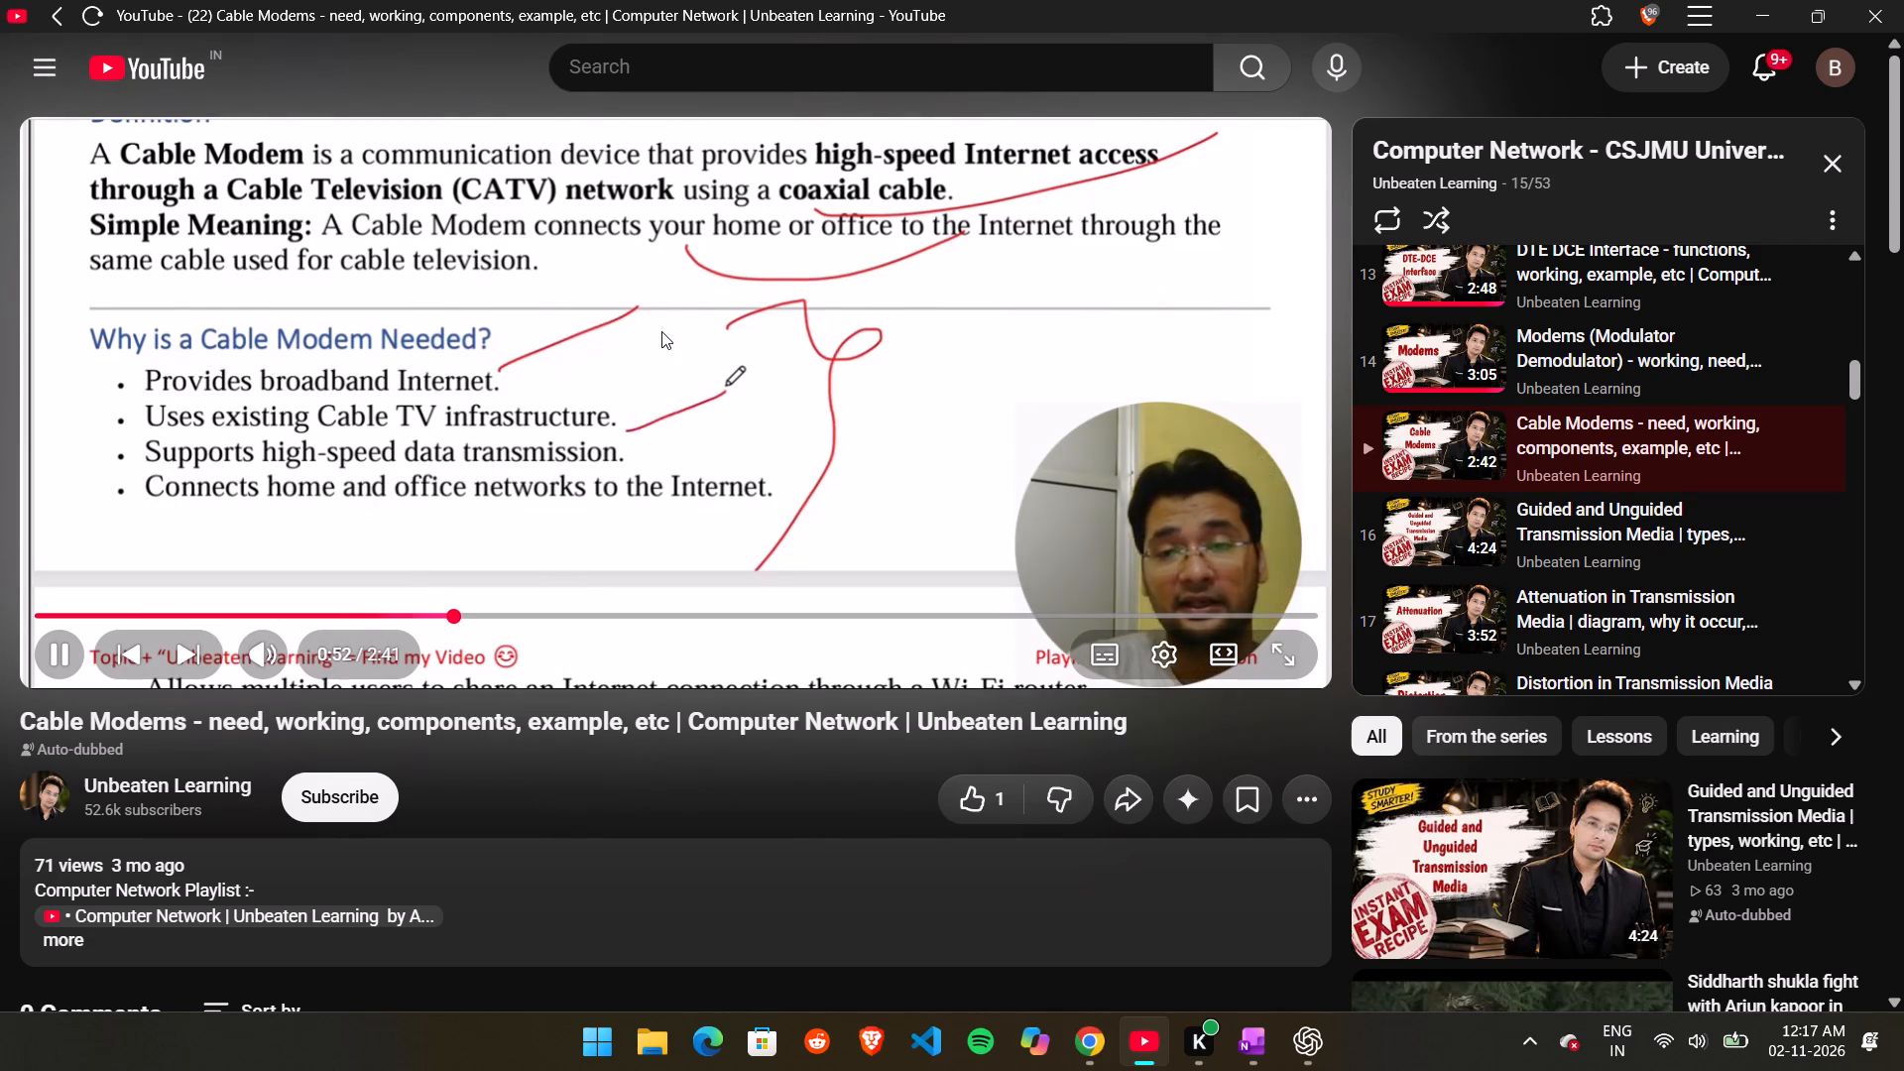
# Pause the Cable Modems video at the "Why is a Cable Modem Needed?" section to read its points, then resume playback.
pyautogui.click(699, 240)
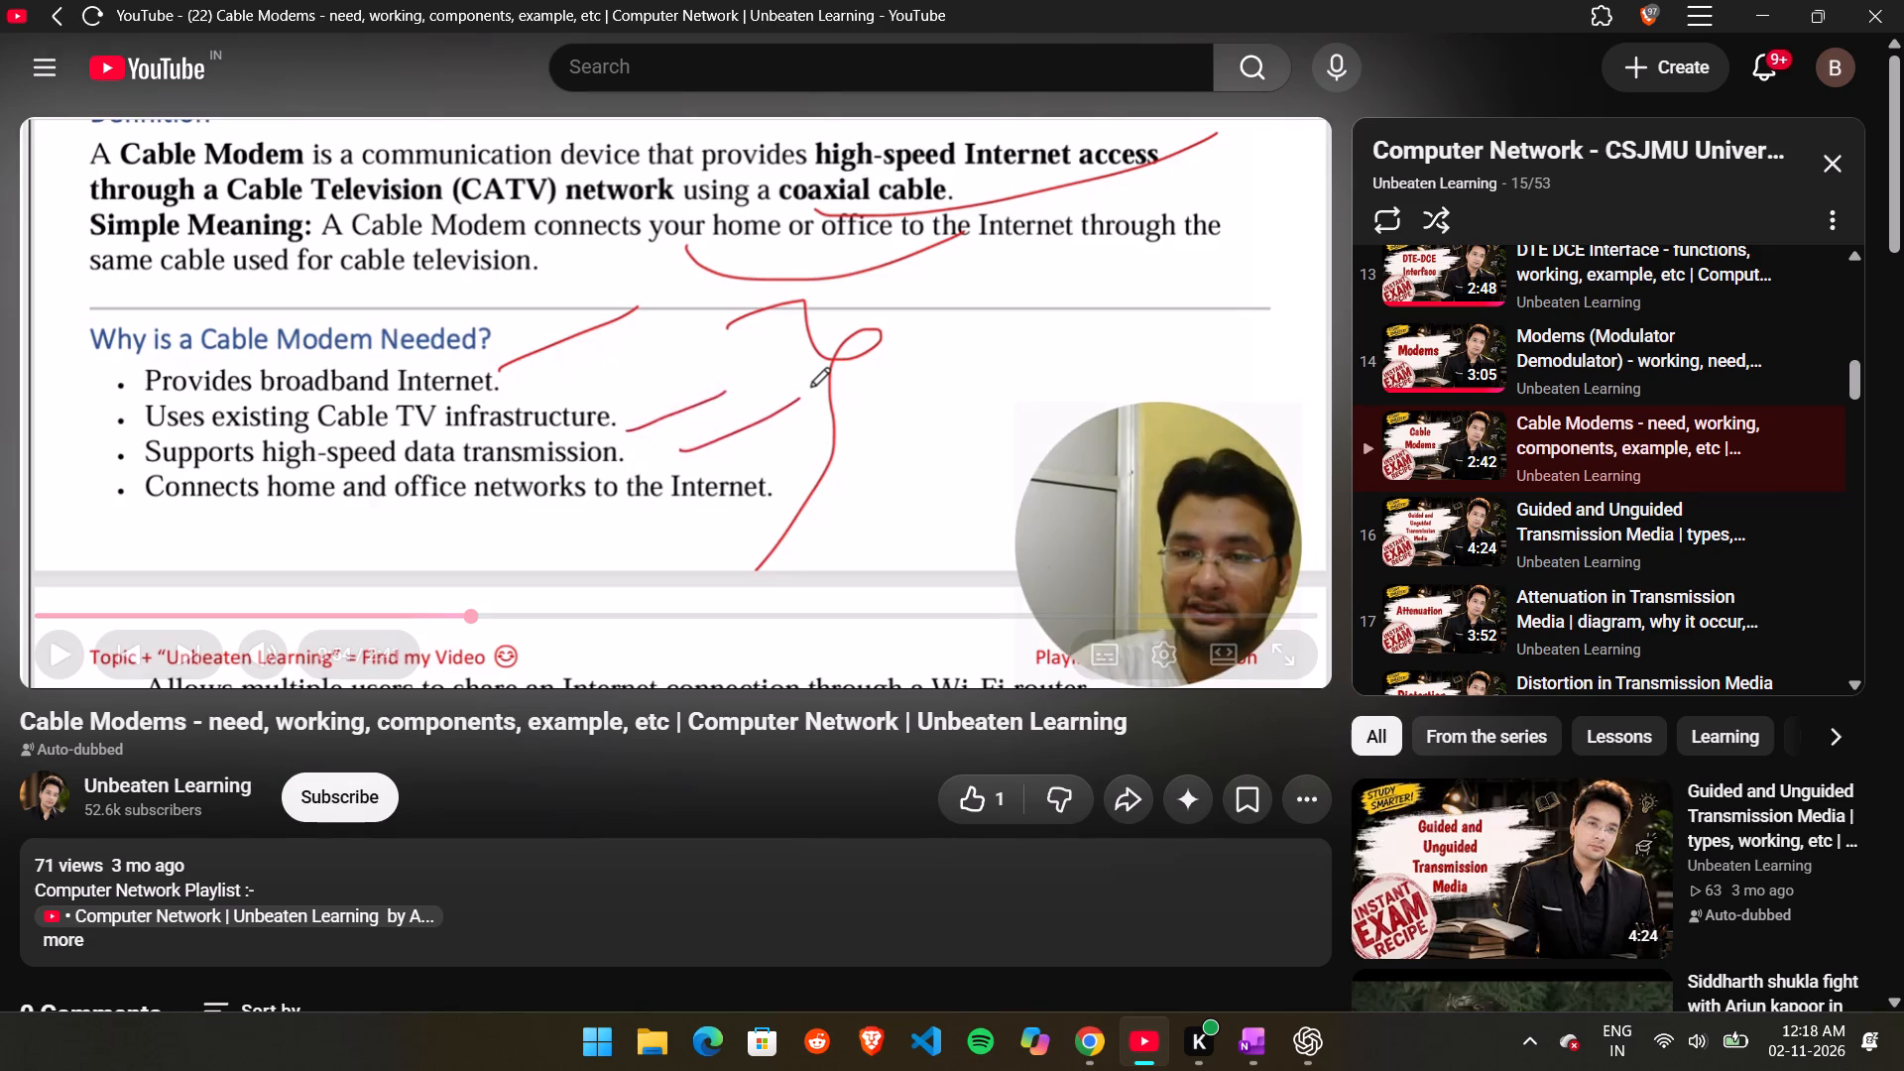
pyautogui.click(450, 251)
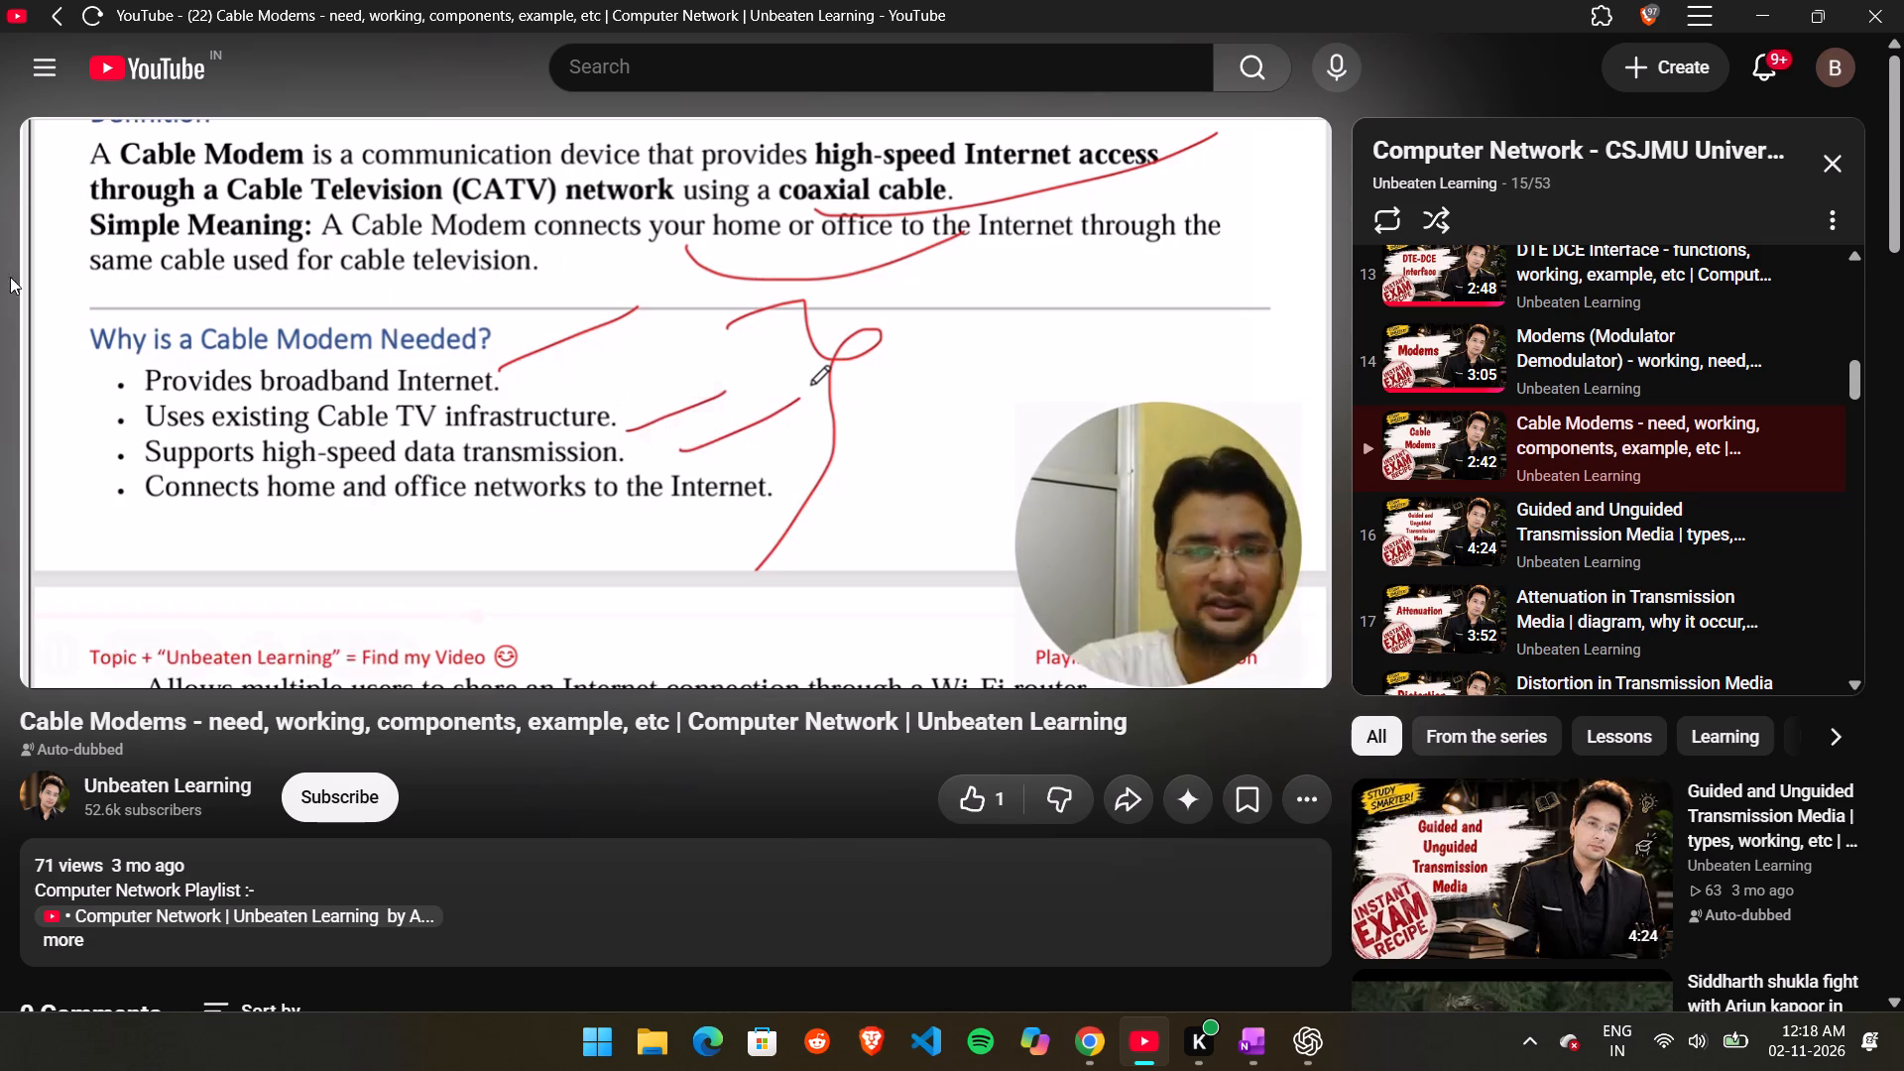
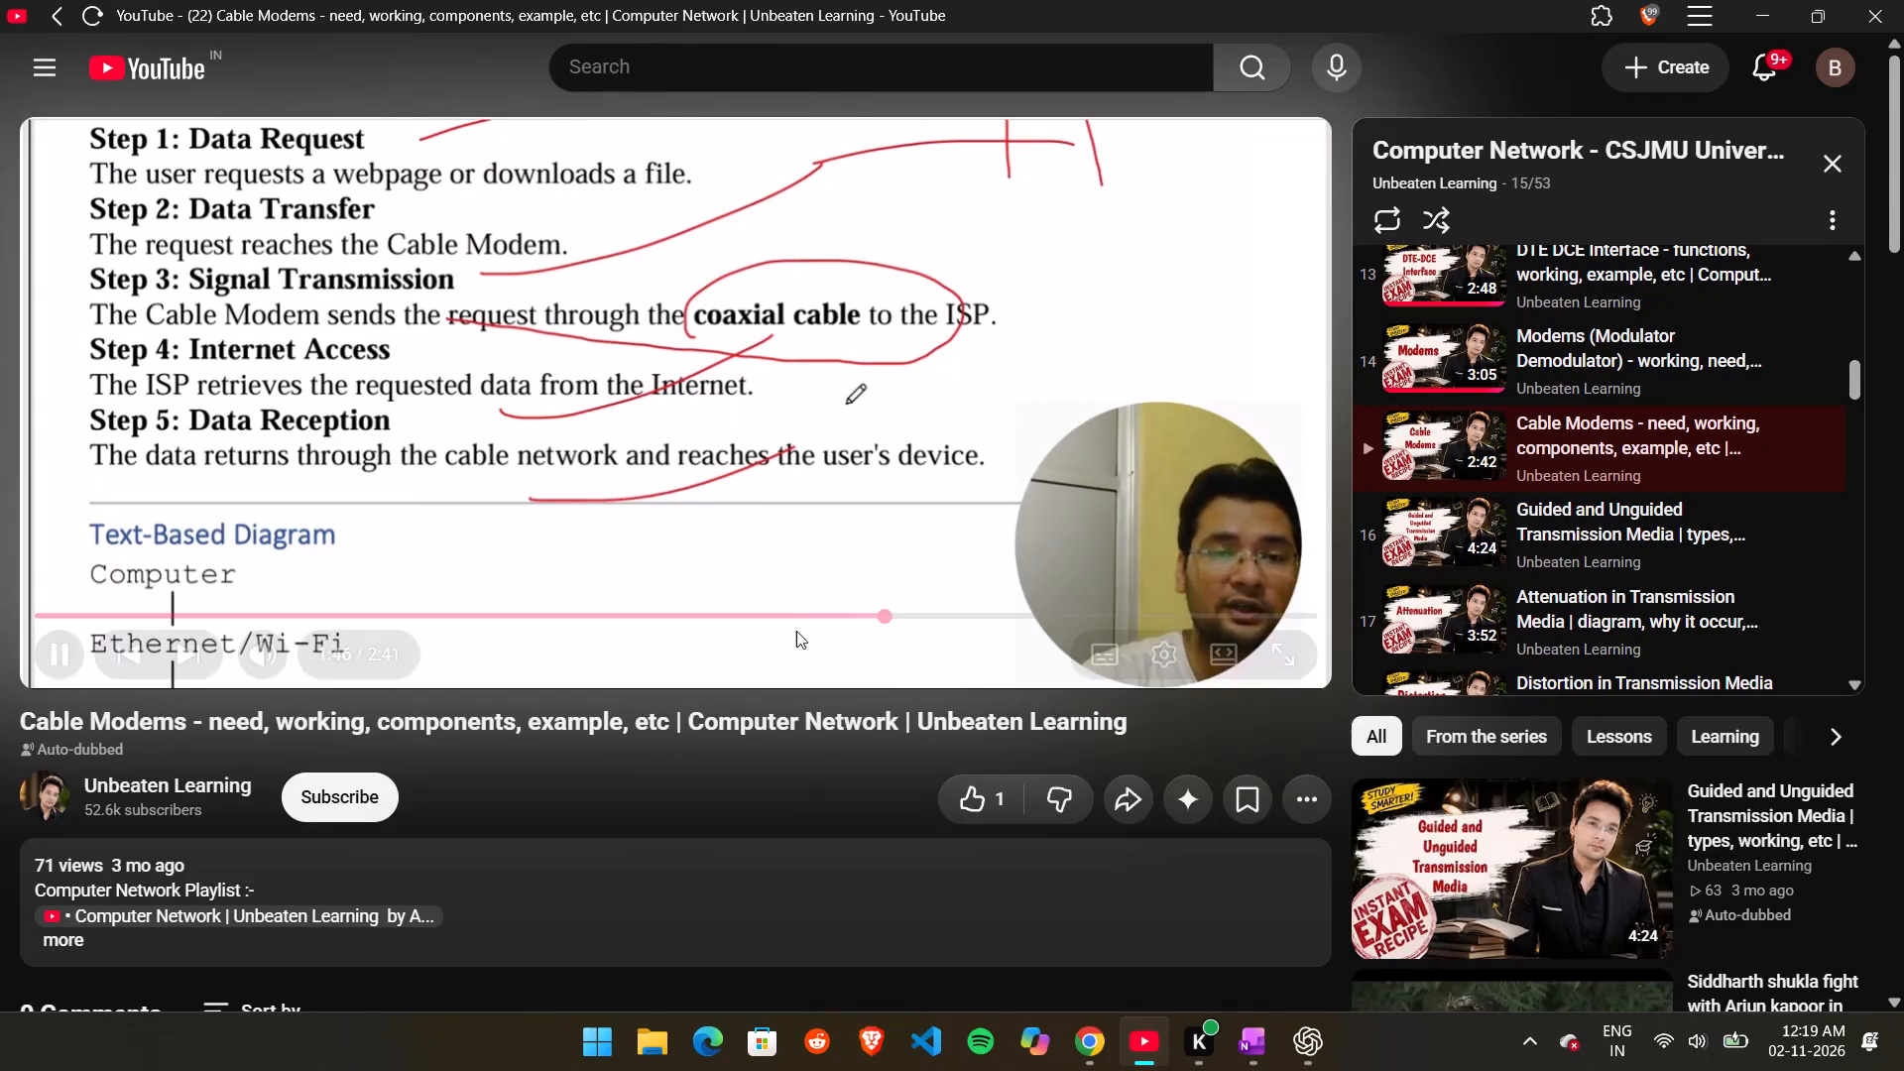
# Rewind the Cable Modems video and pause it in full screen on the unannotated "How a Cable Modem Works" steps.
pyautogui.click(833, 609)
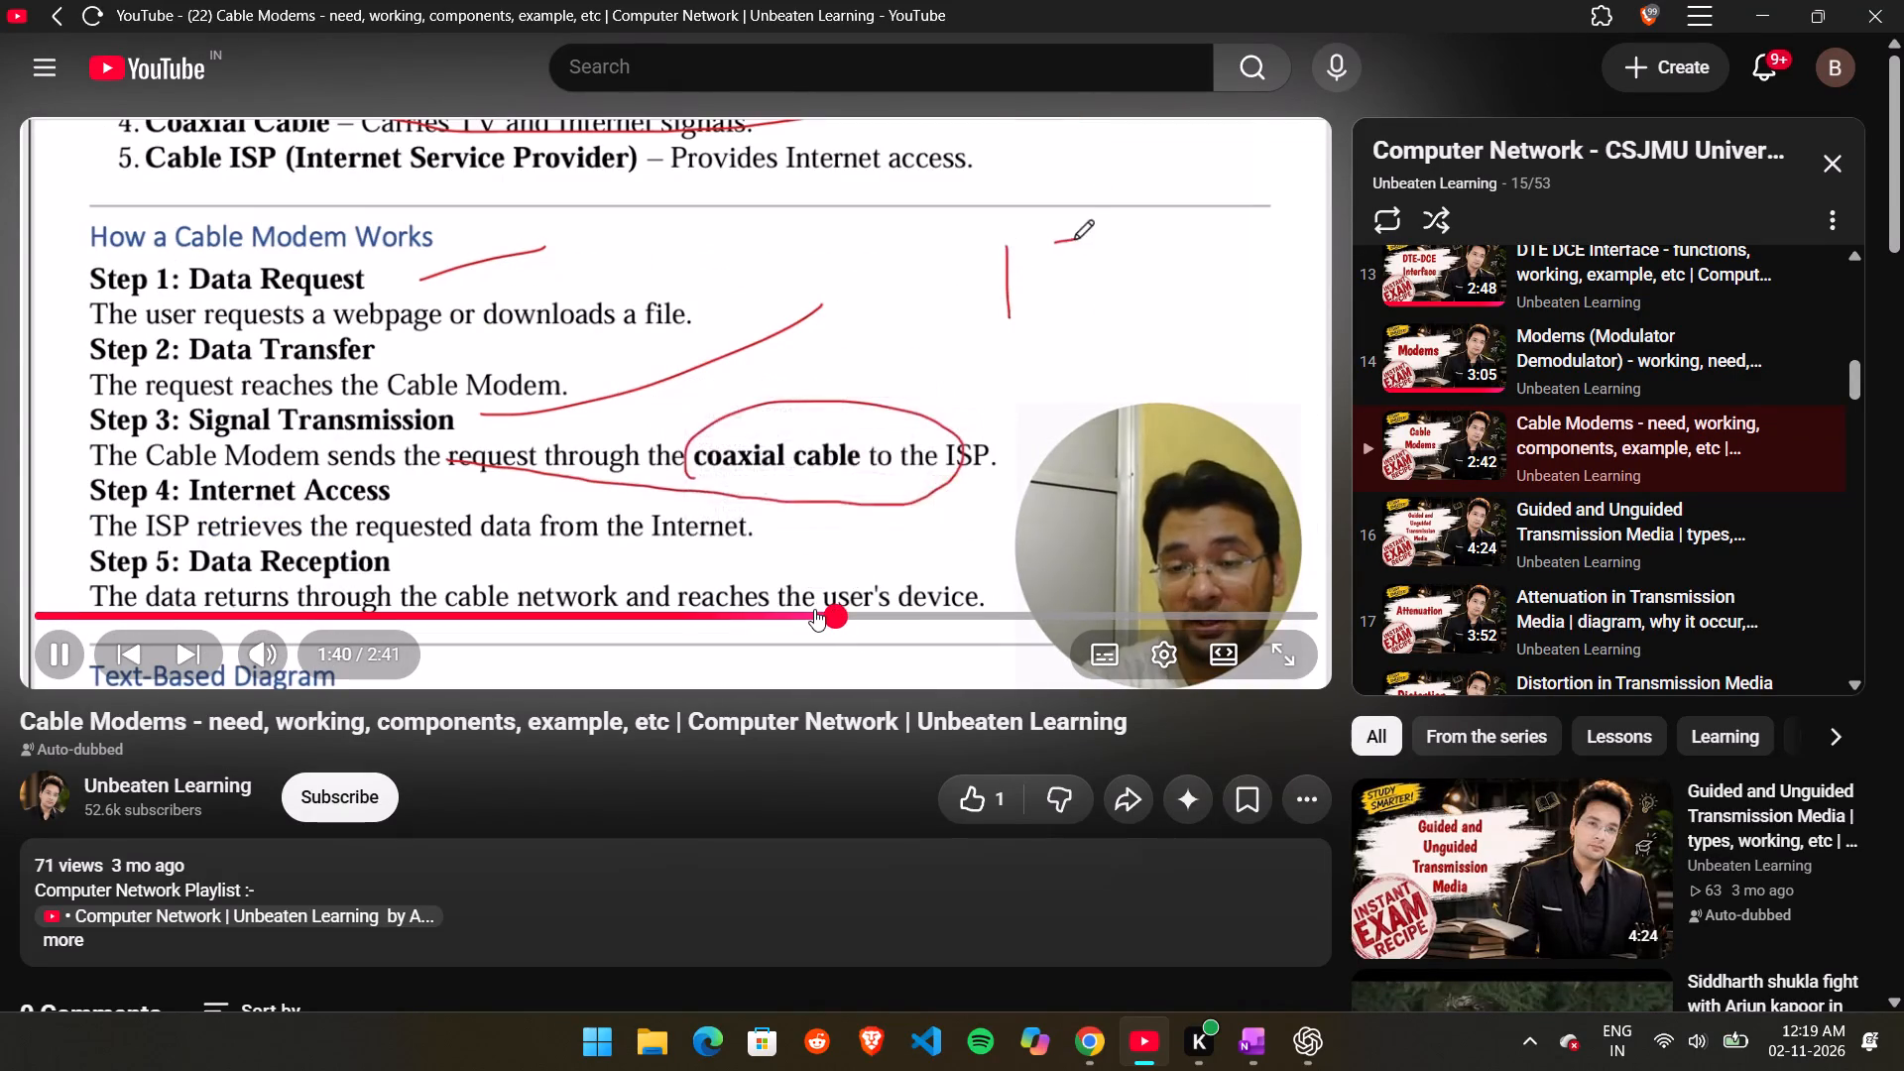
pyautogui.click(814, 609)
pyautogui.click(785, 614)
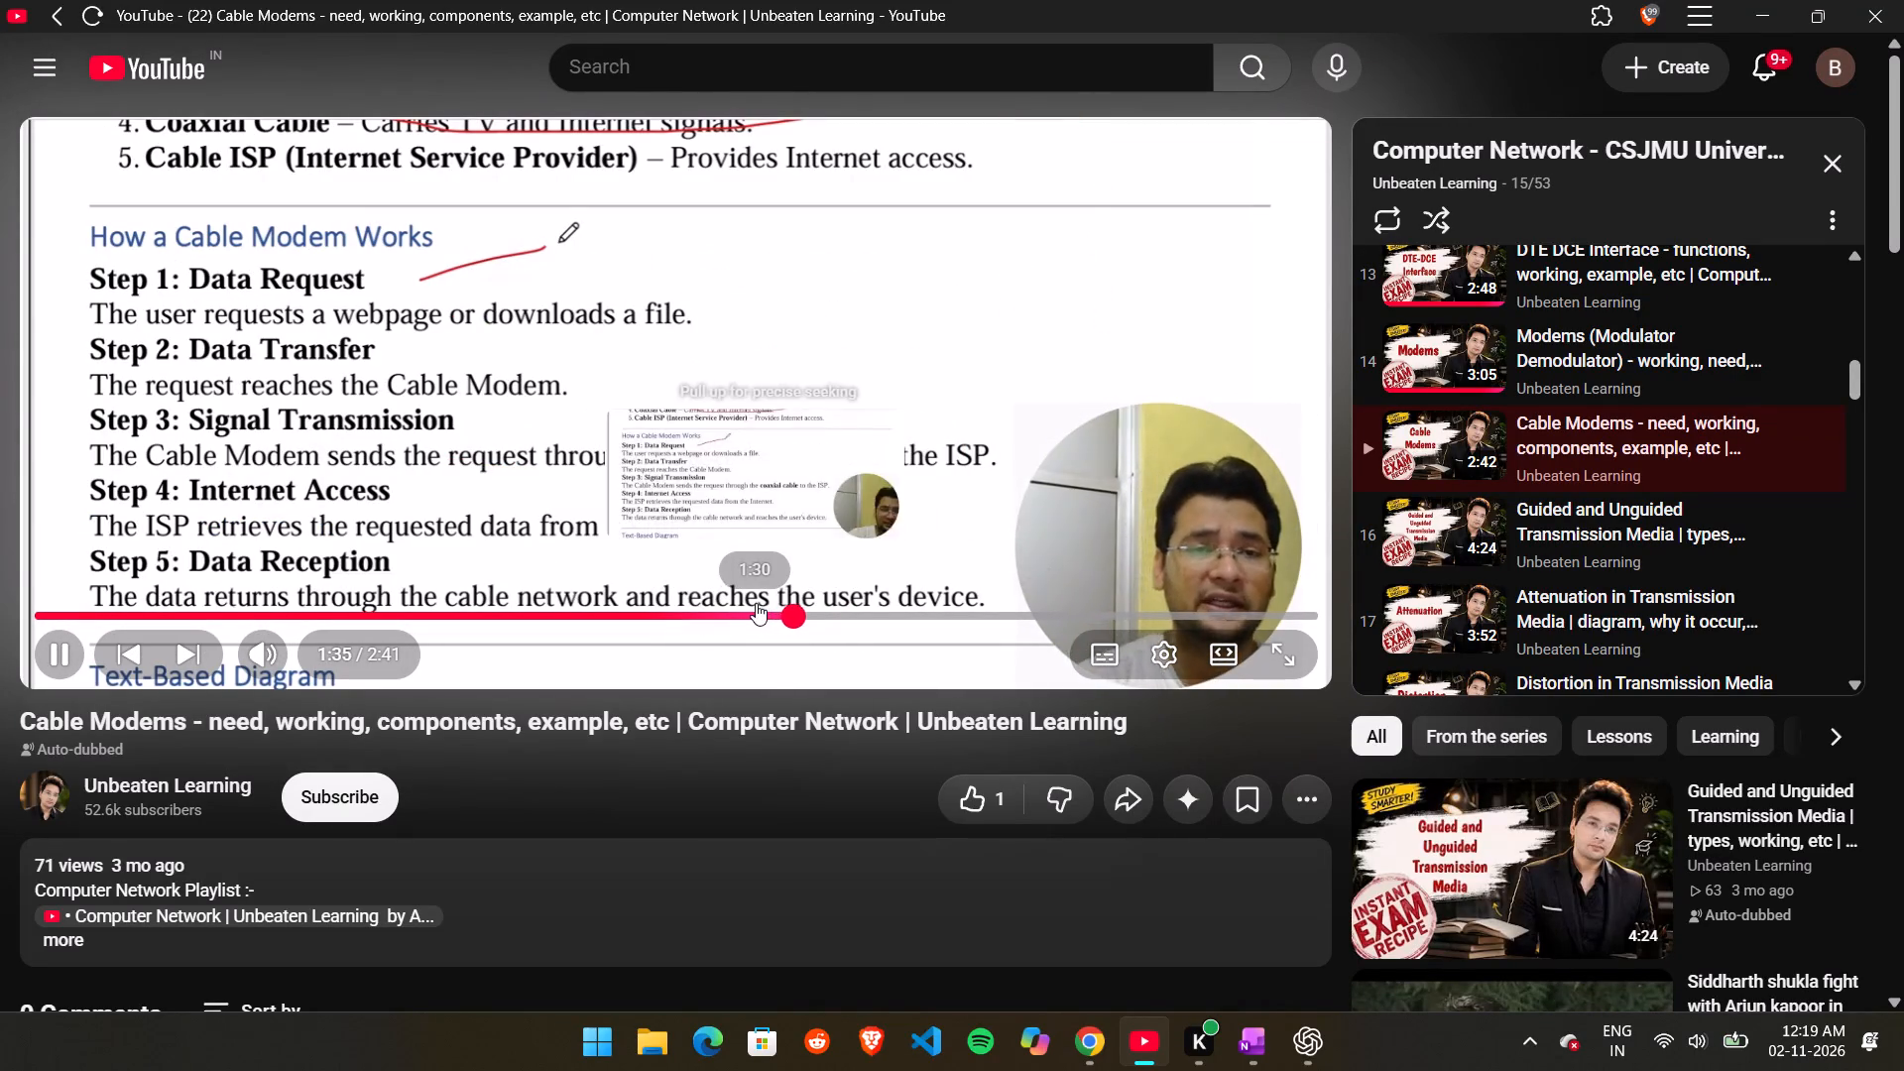
pyautogui.click(756, 603)
pyautogui.click(701, 609)
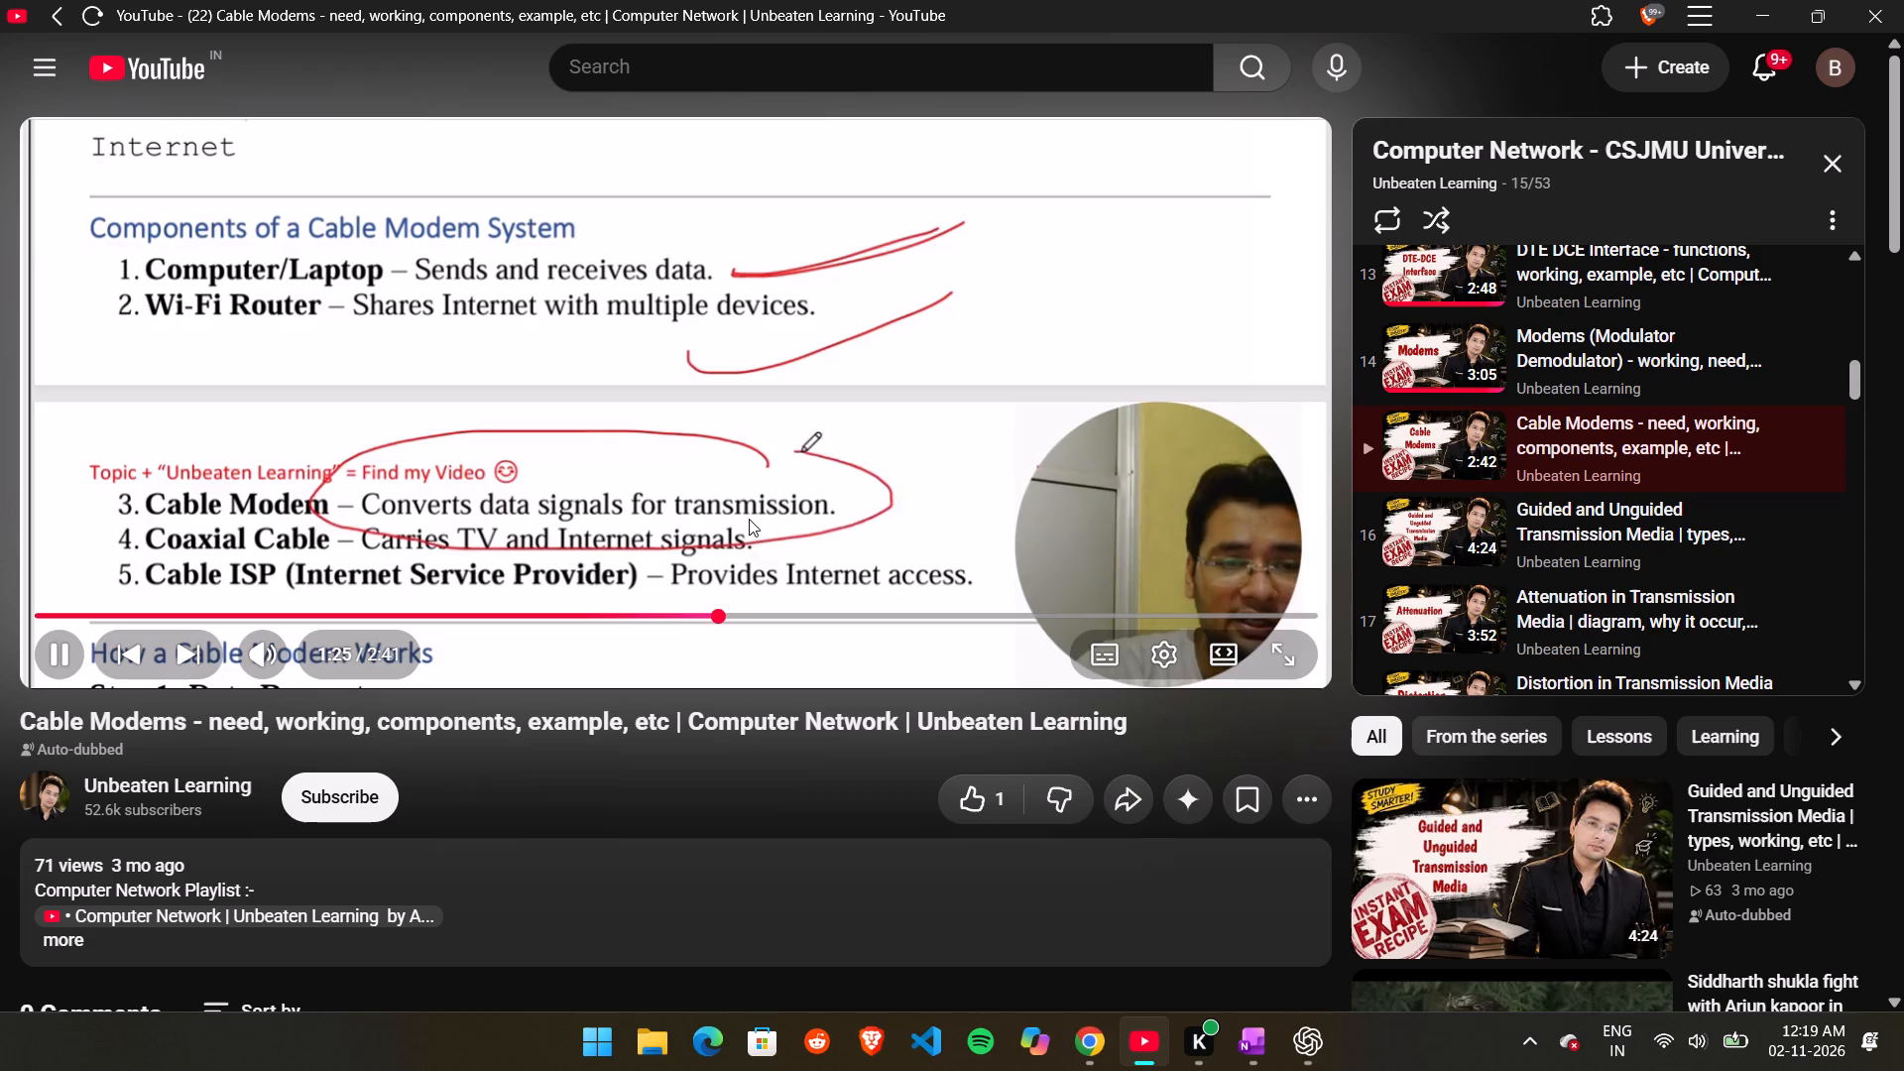
pyautogui.click(1262, 644)
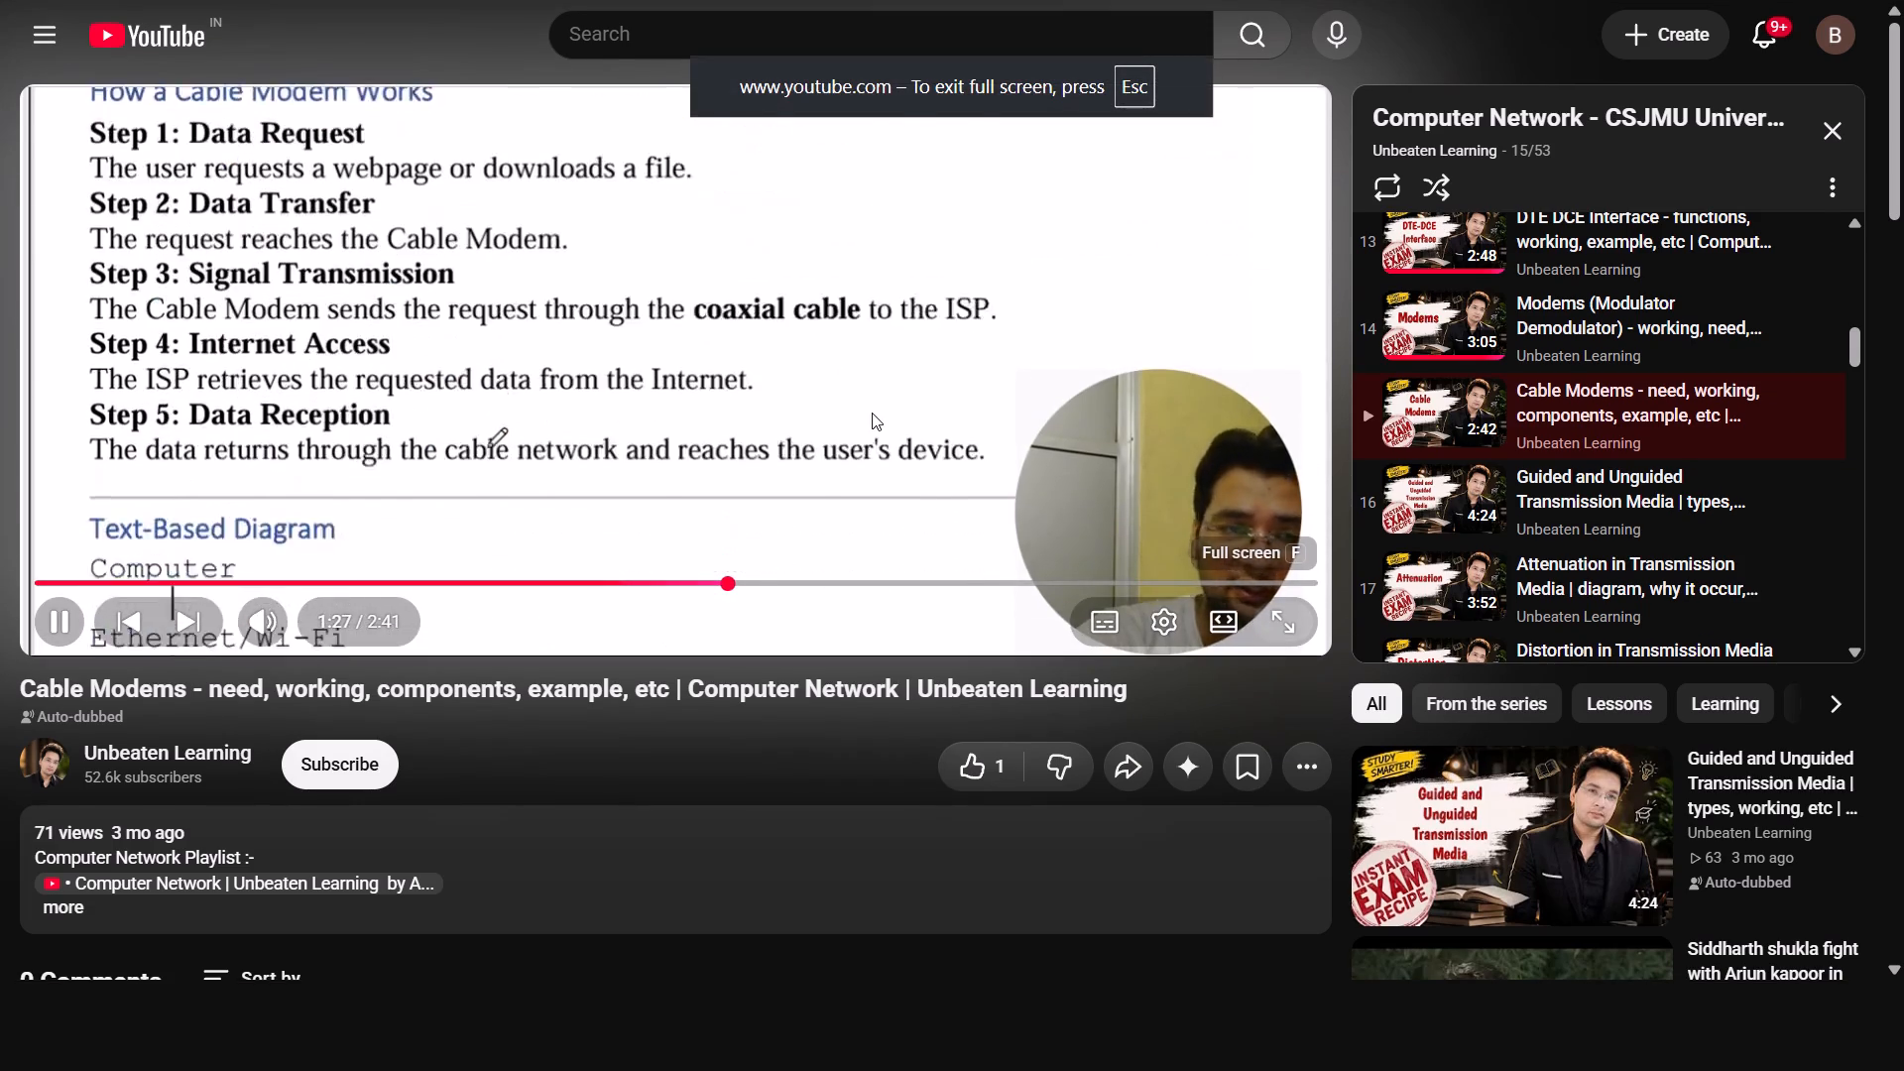
pyautogui.click(872, 413)
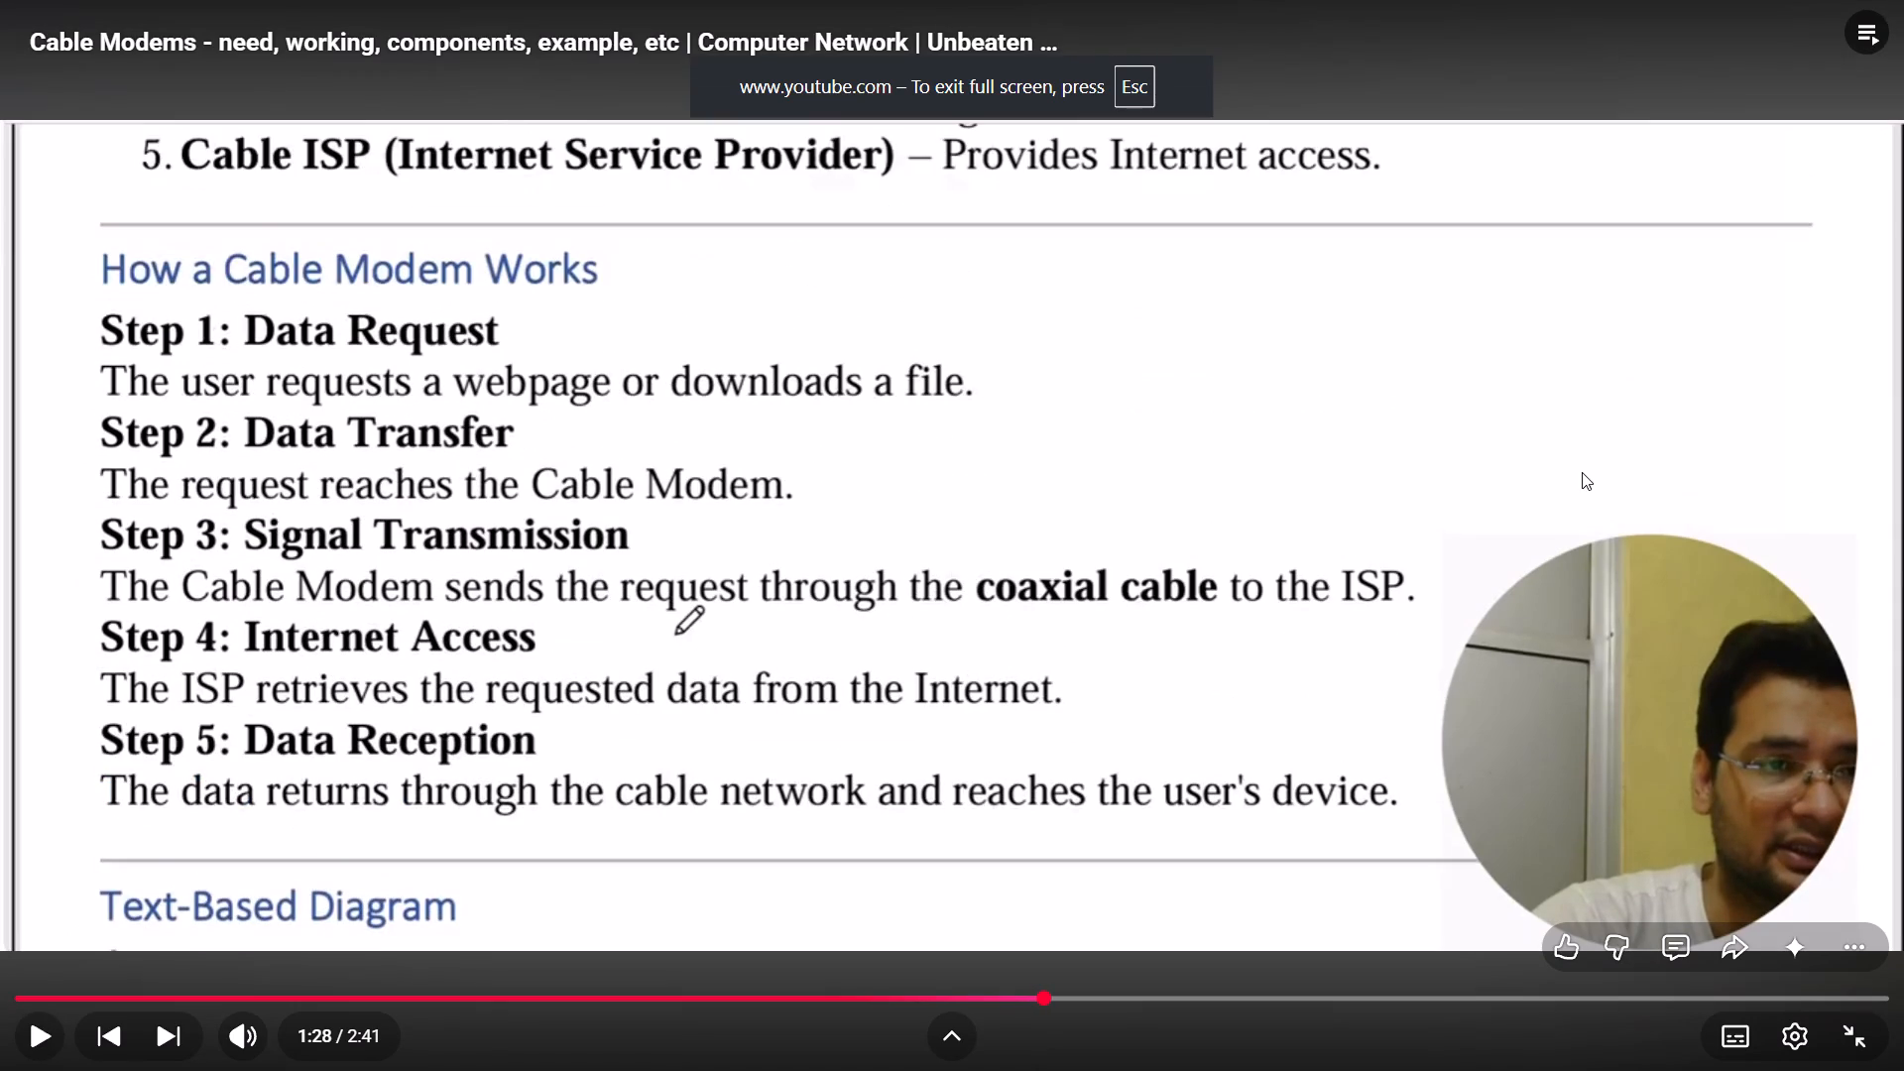
# Start a screenshot of the paused "How a Cable Modem Works" section.
pyautogui.press('Print')
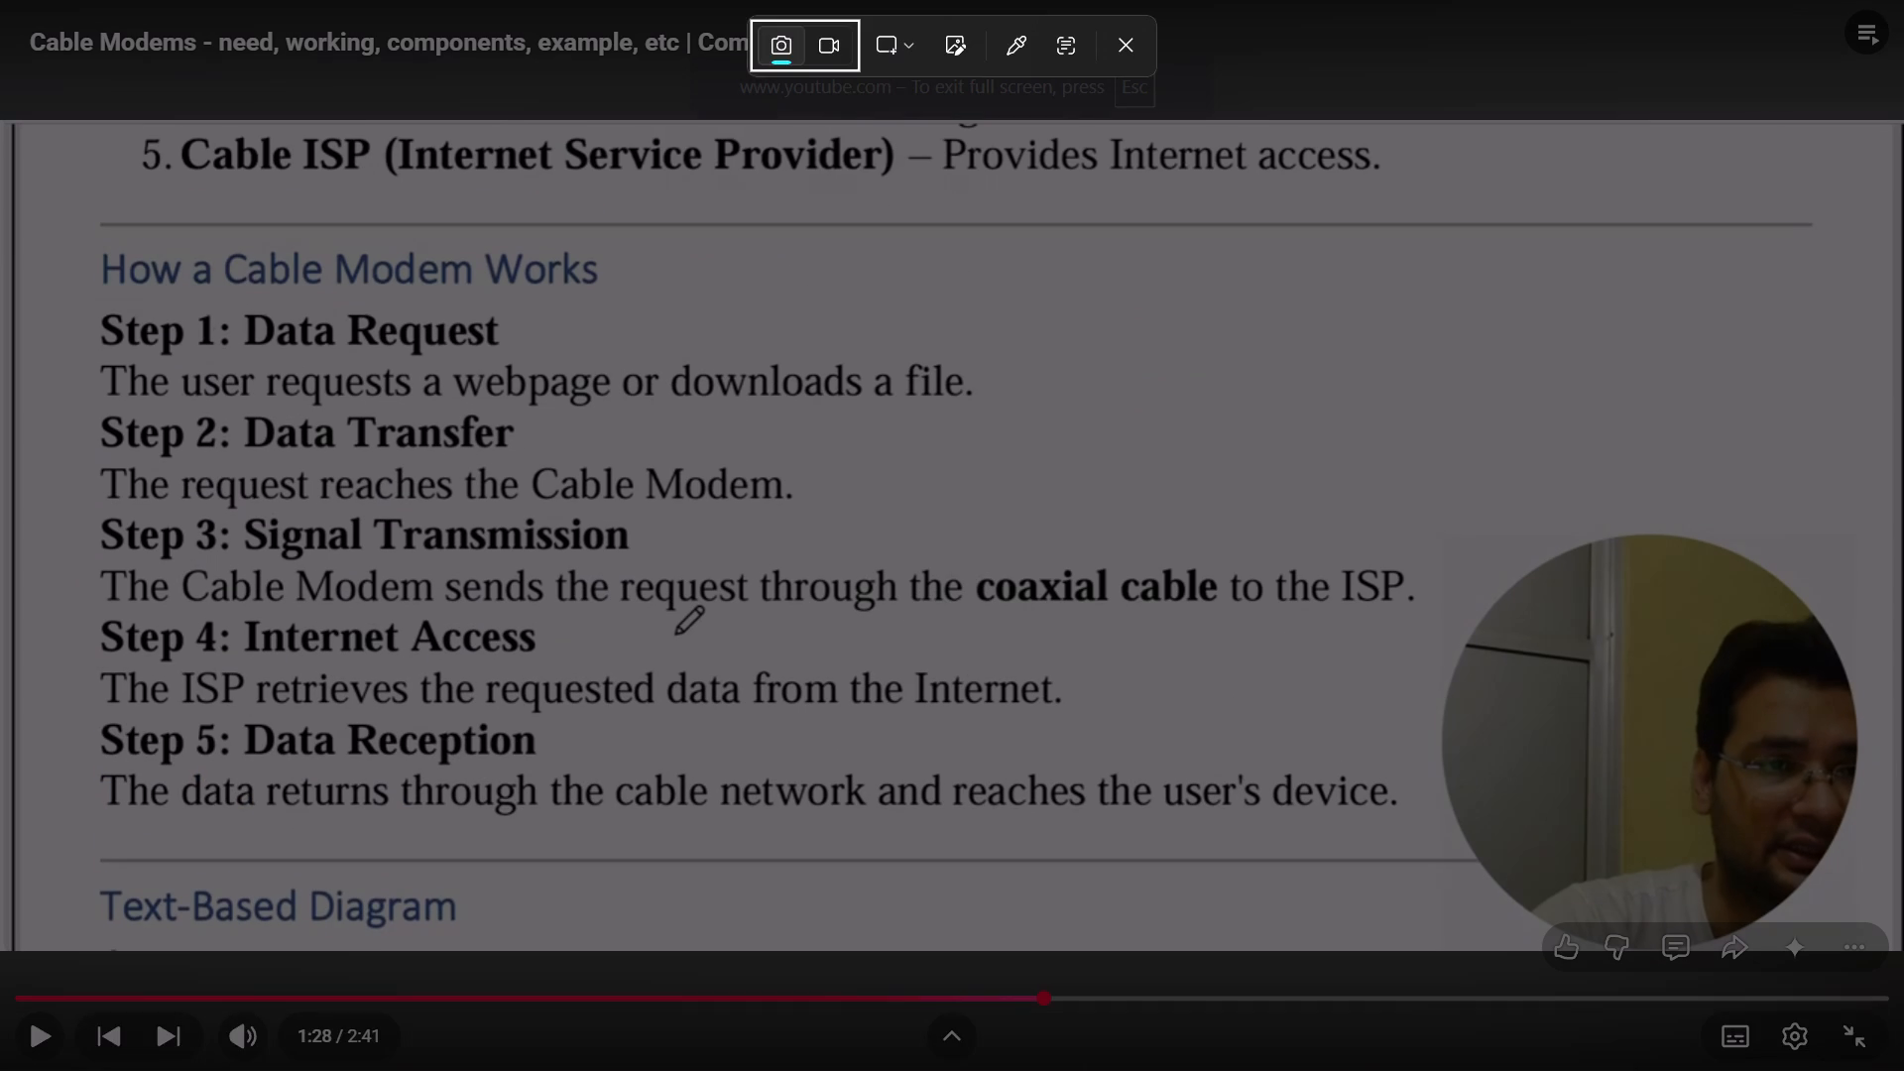
# Capture a snip of the "How a Cable Modem Works" section with Steps 1 to 5 from the paused video.
pyautogui.moveTo(84, 239); pyautogui.dragTo(1341, 906)
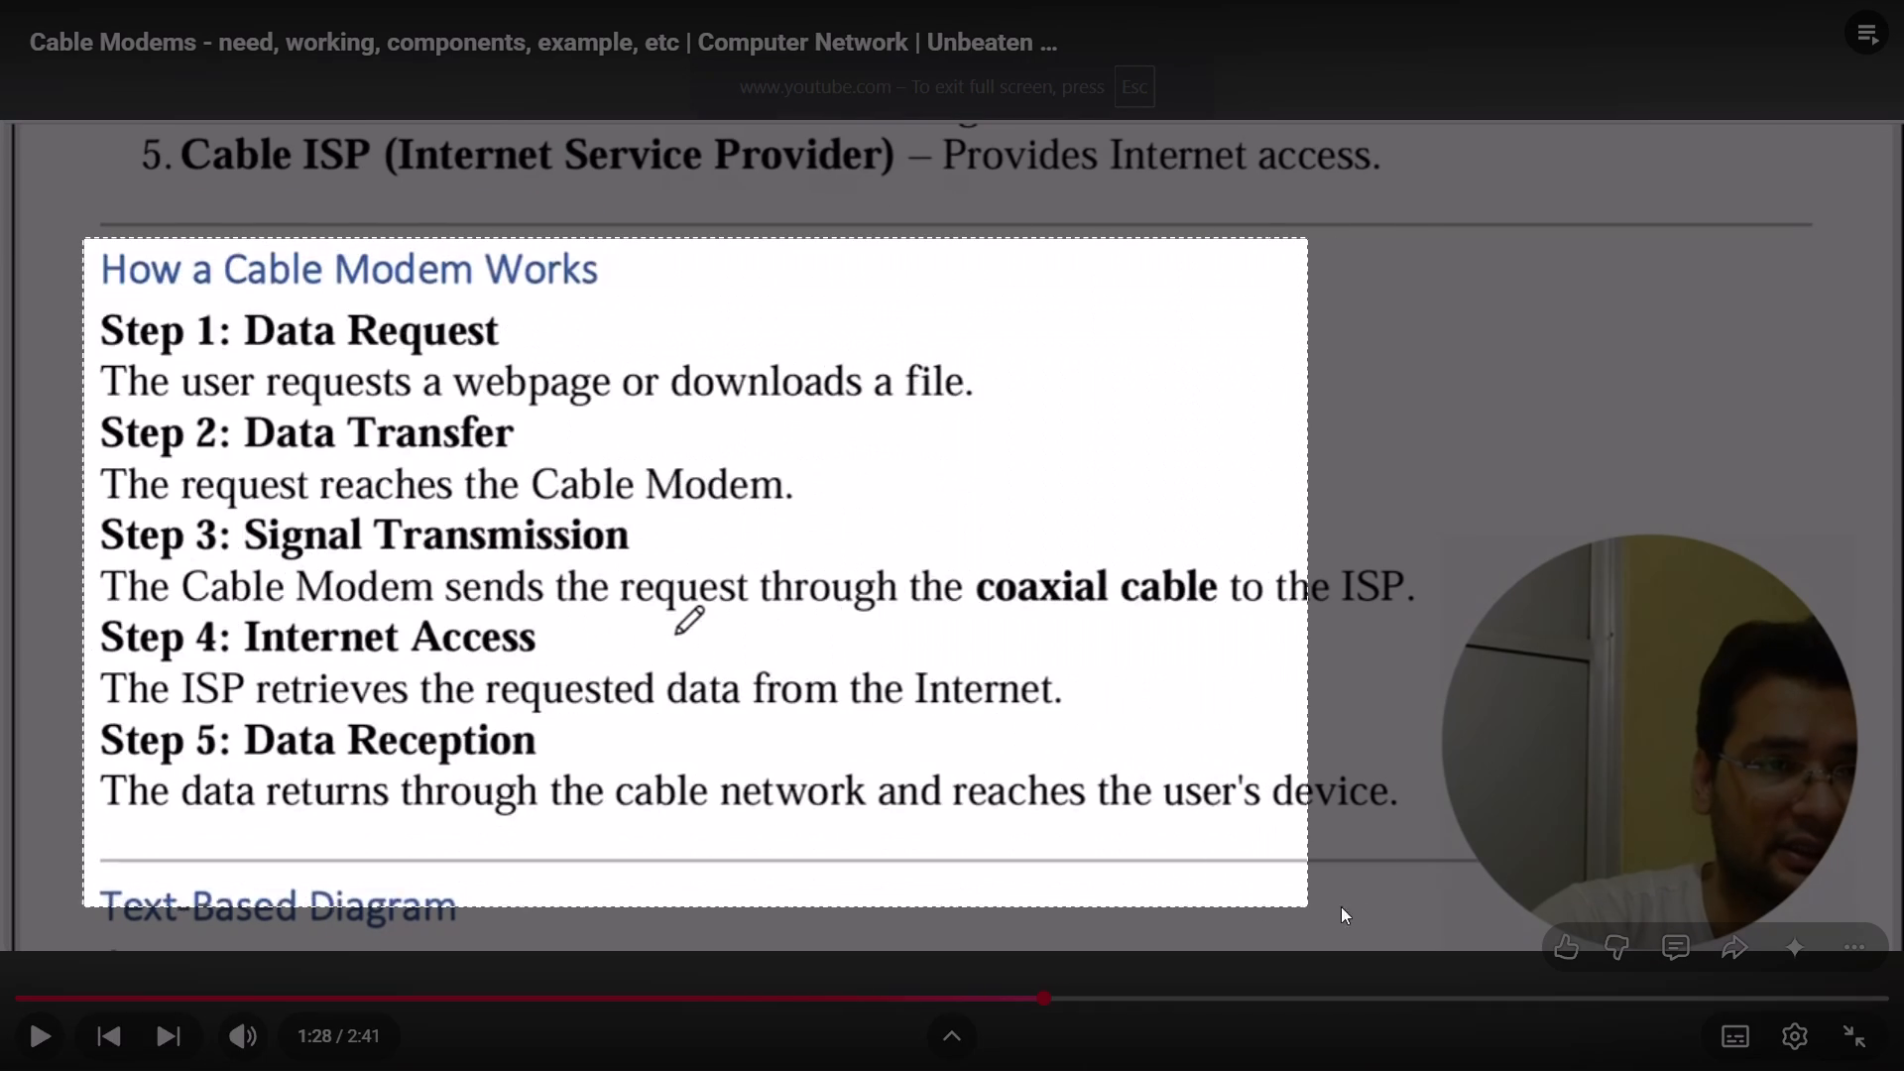
pyautogui.moveTo(1341, 906); pyautogui.dragTo(1437, 850)
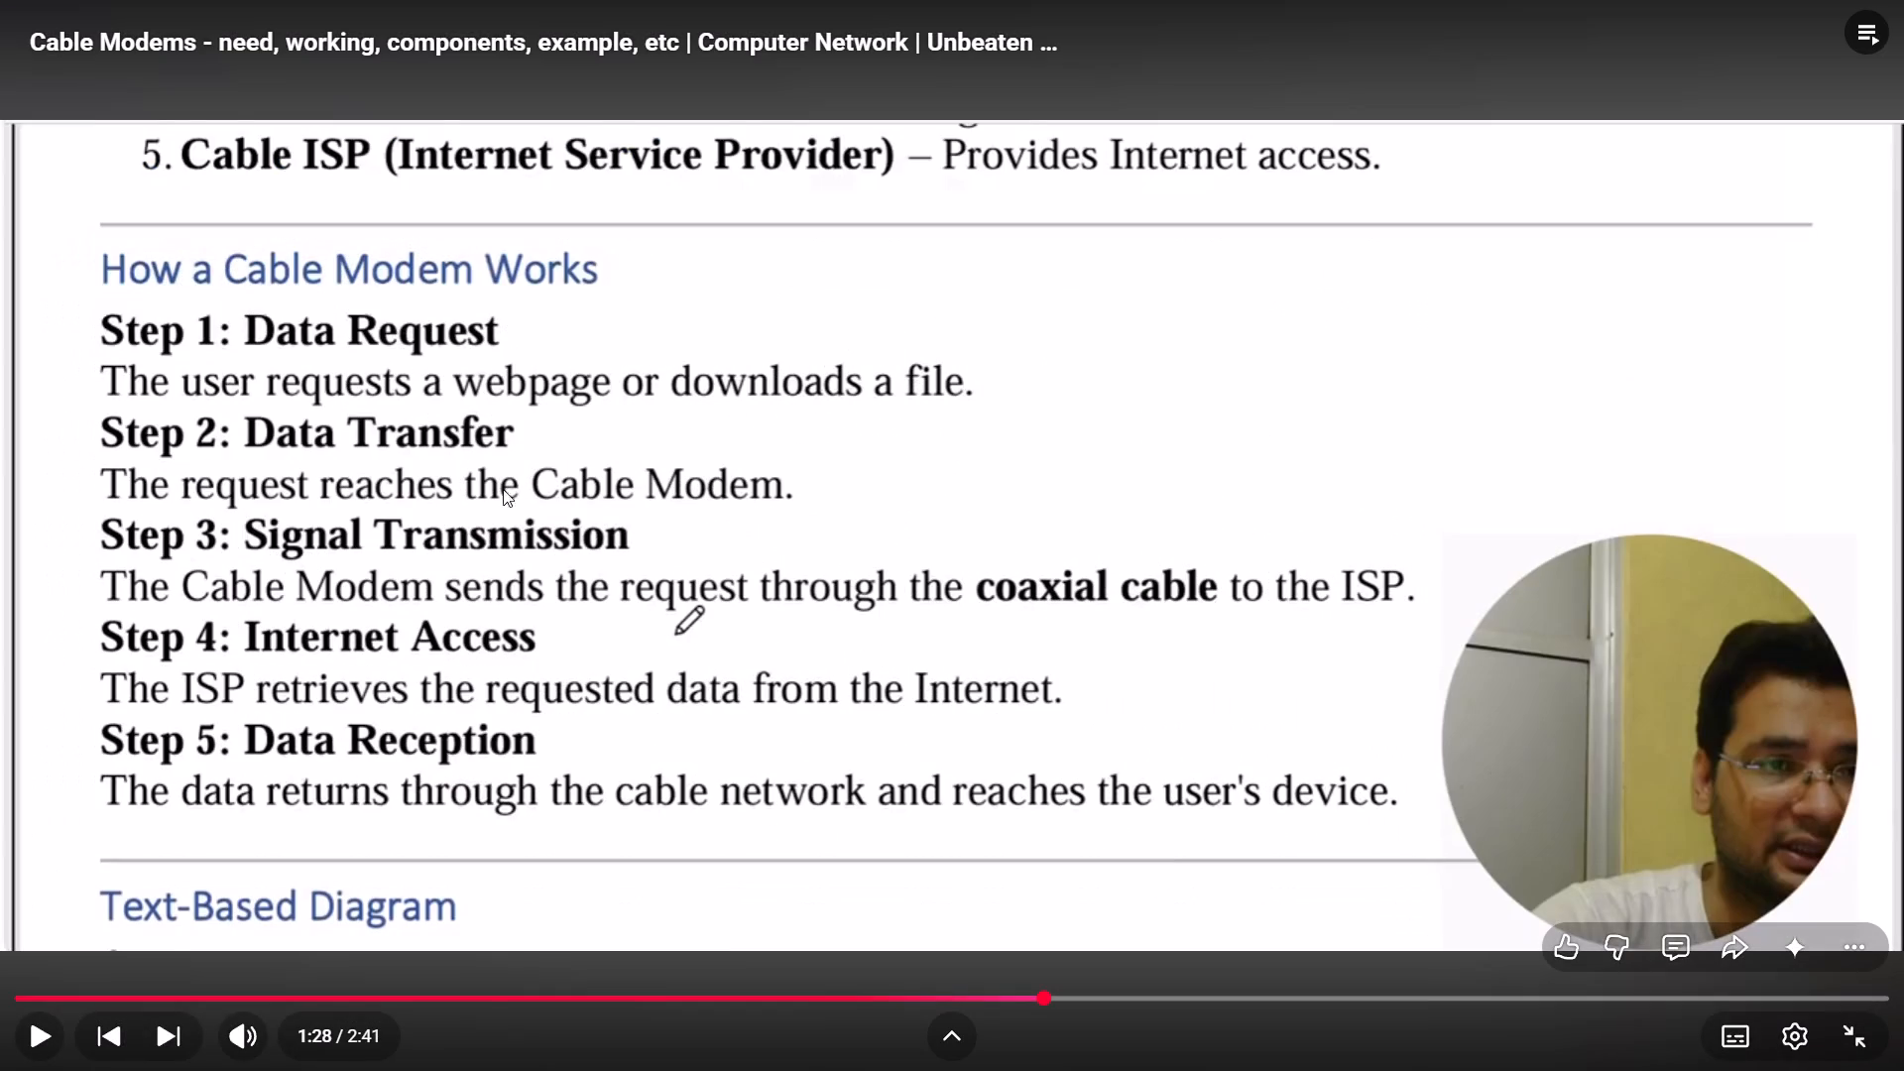
# Watch the Cable Modems video on from its working steps past the advantages section, leave full screen, pause it and expand the playlist.
pyautogui.click(498, 466)
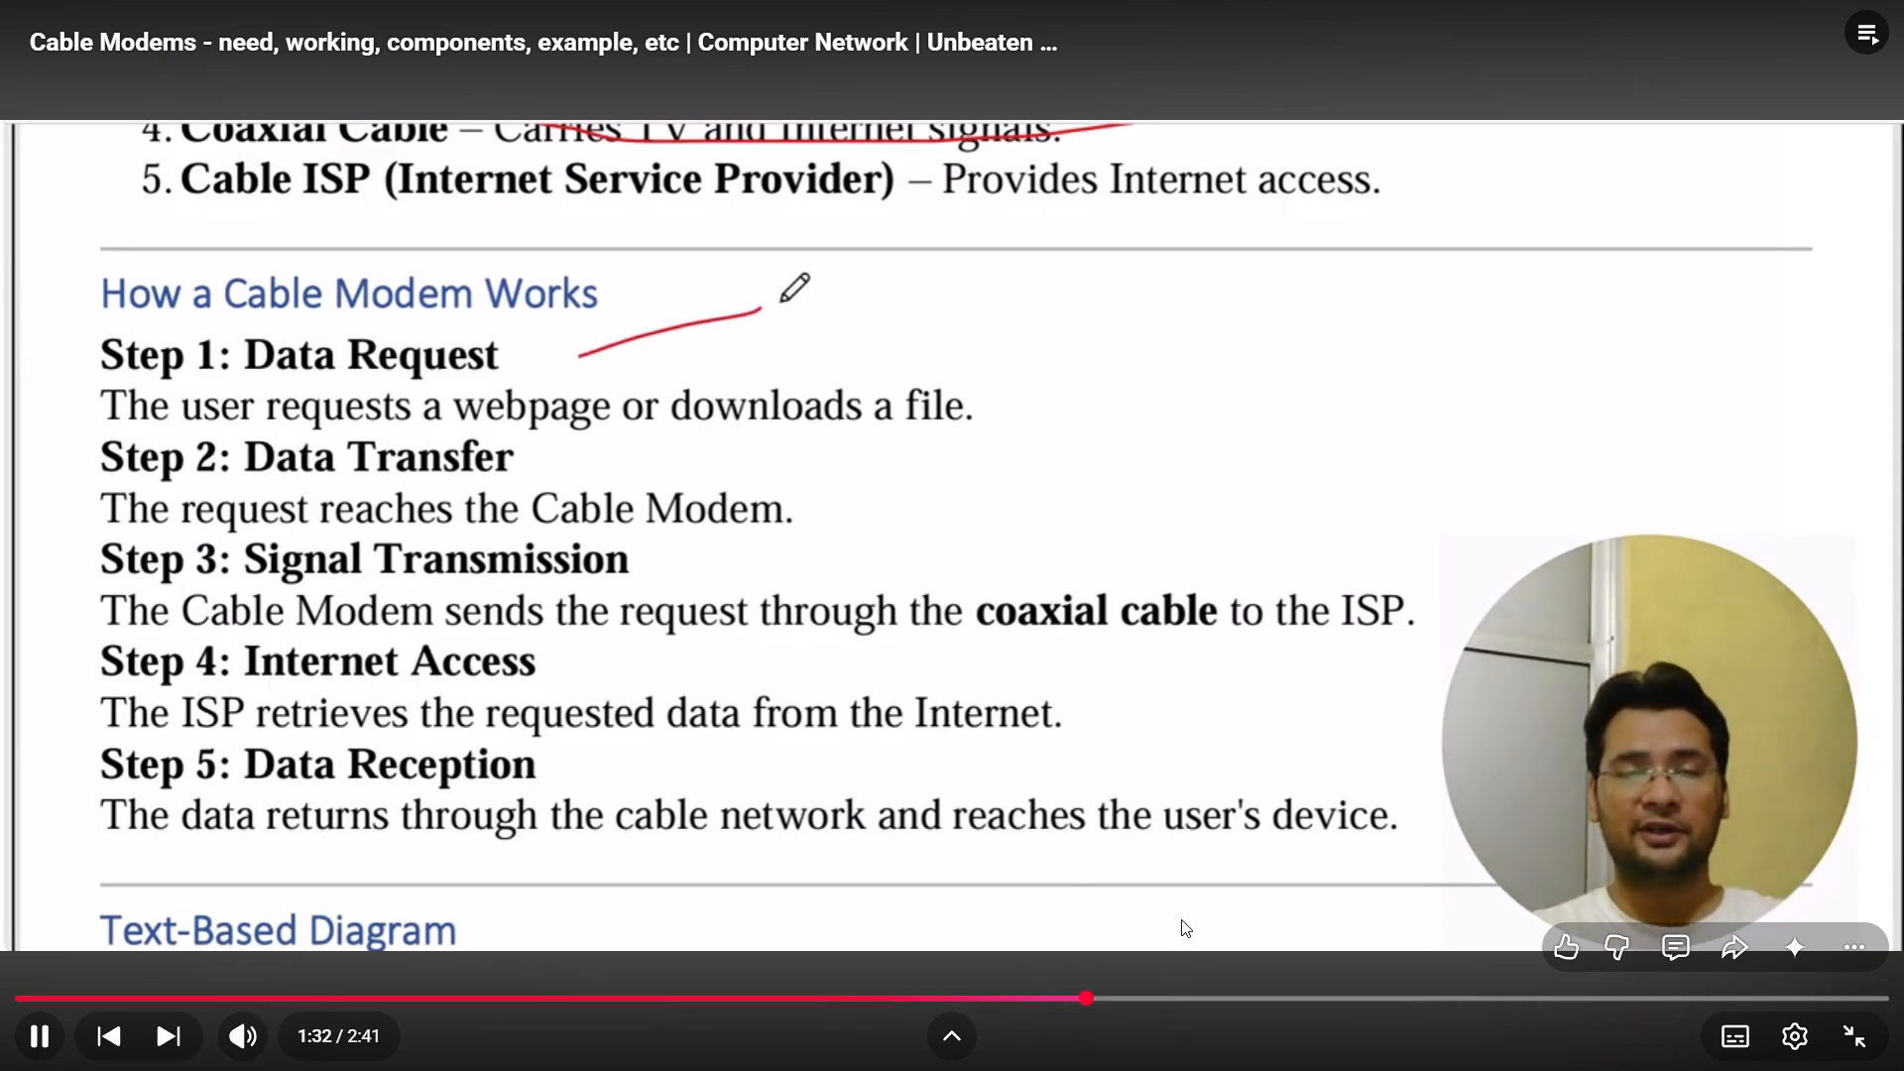
pyautogui.press('Return')
pyautogui.press('l')
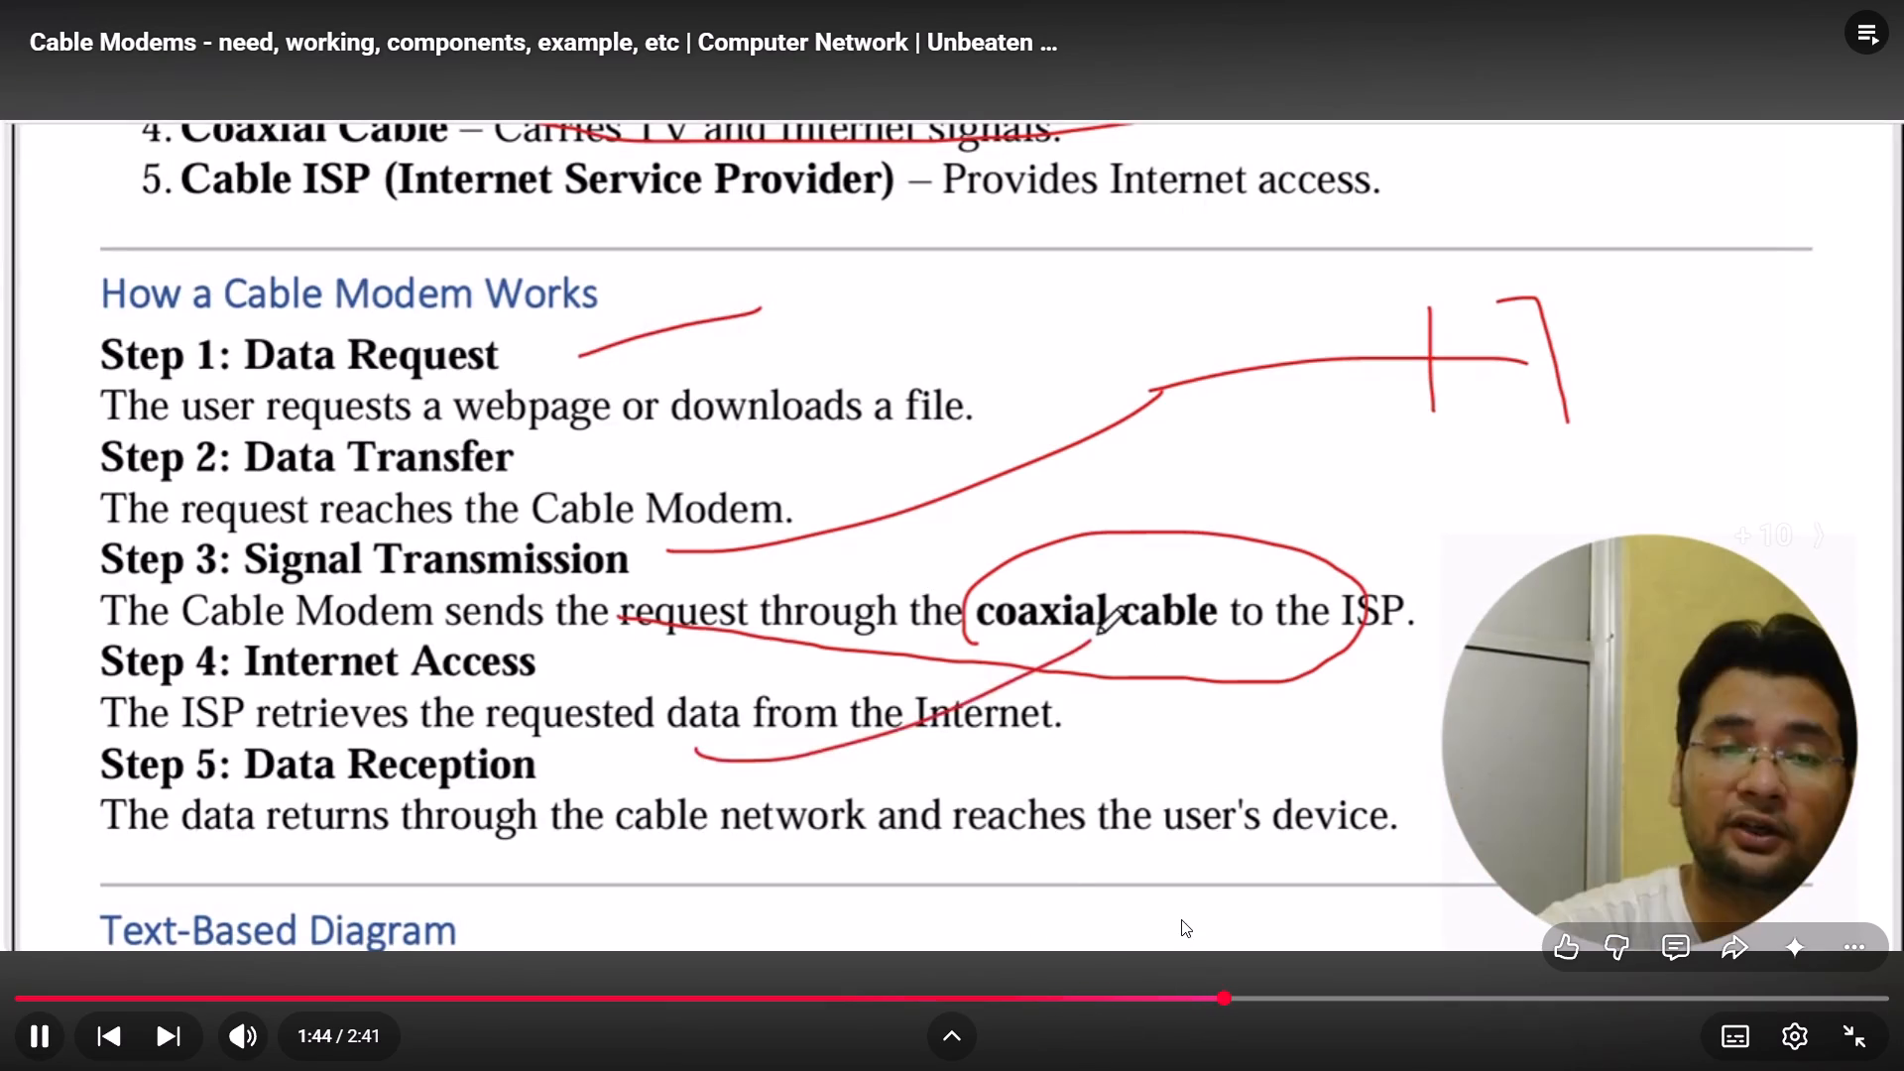
pyautogui.hotkey('shift', '>')
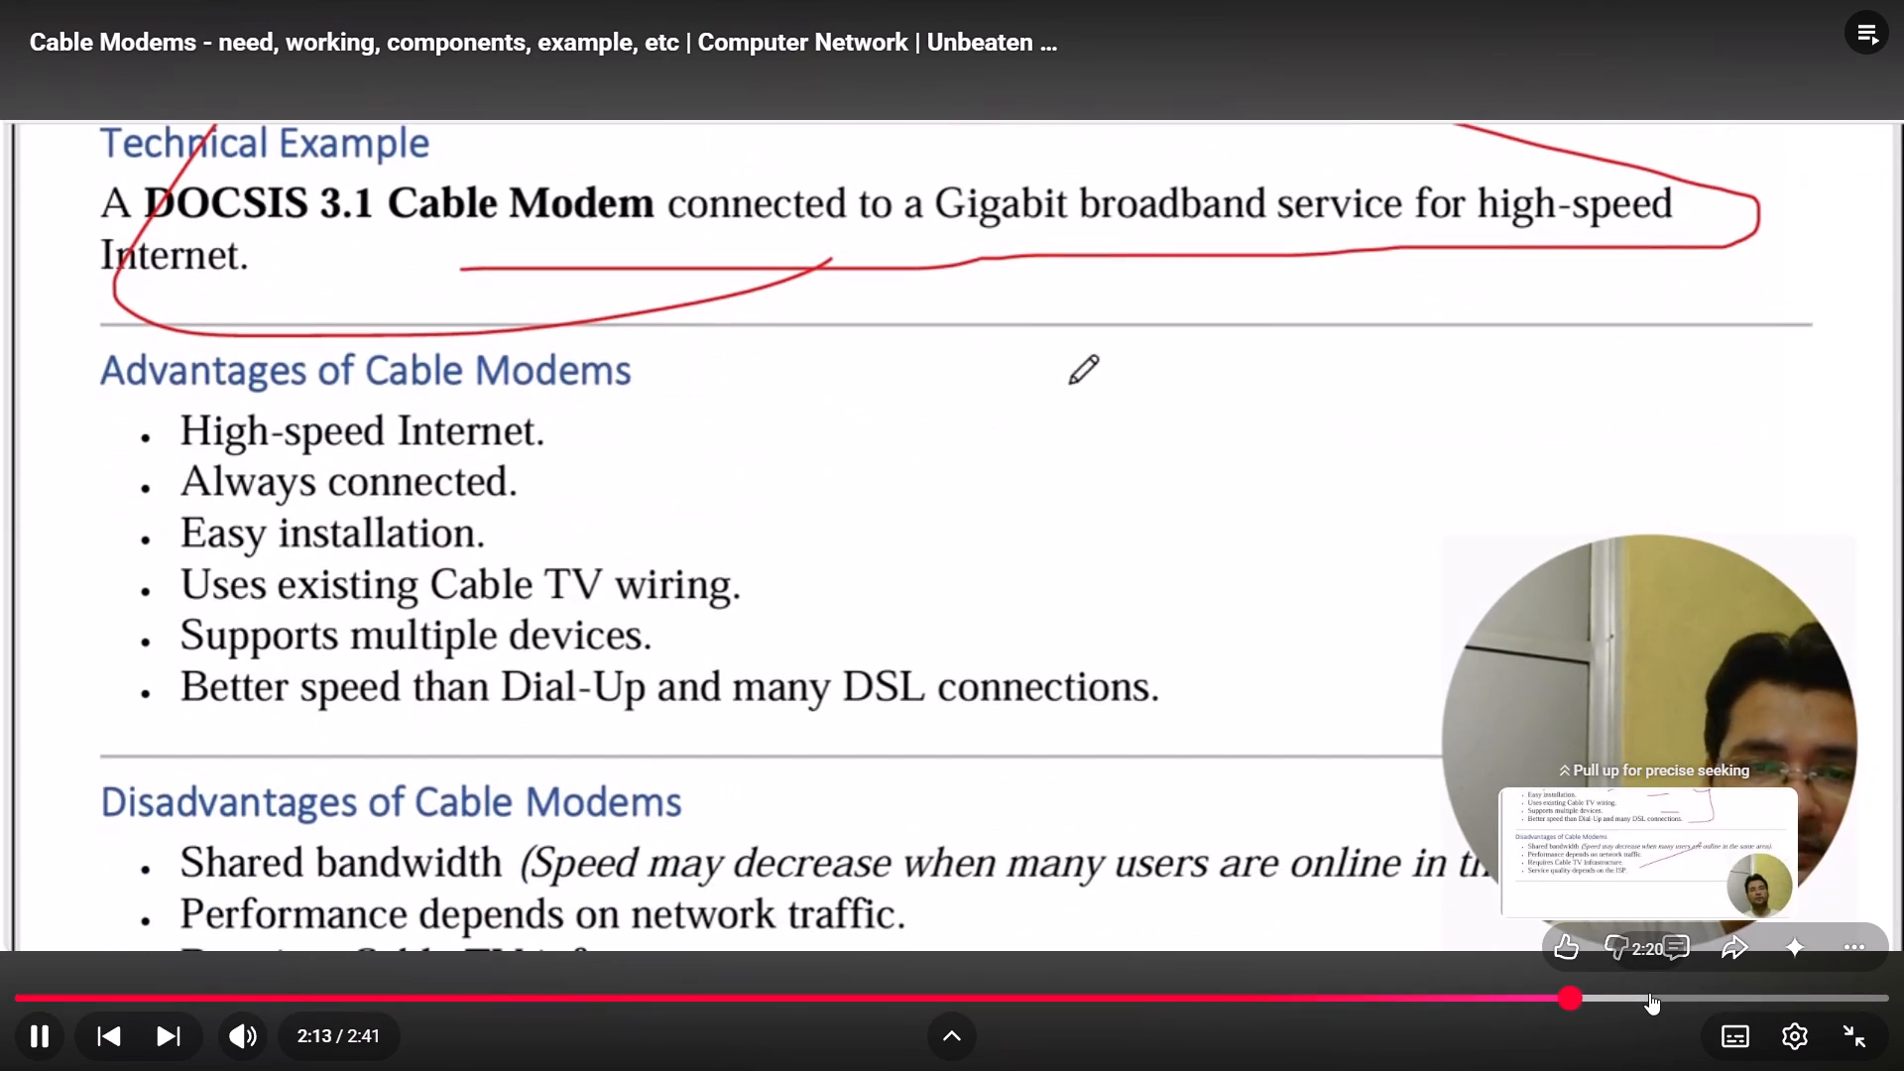
pyautogui.click(948, 701)
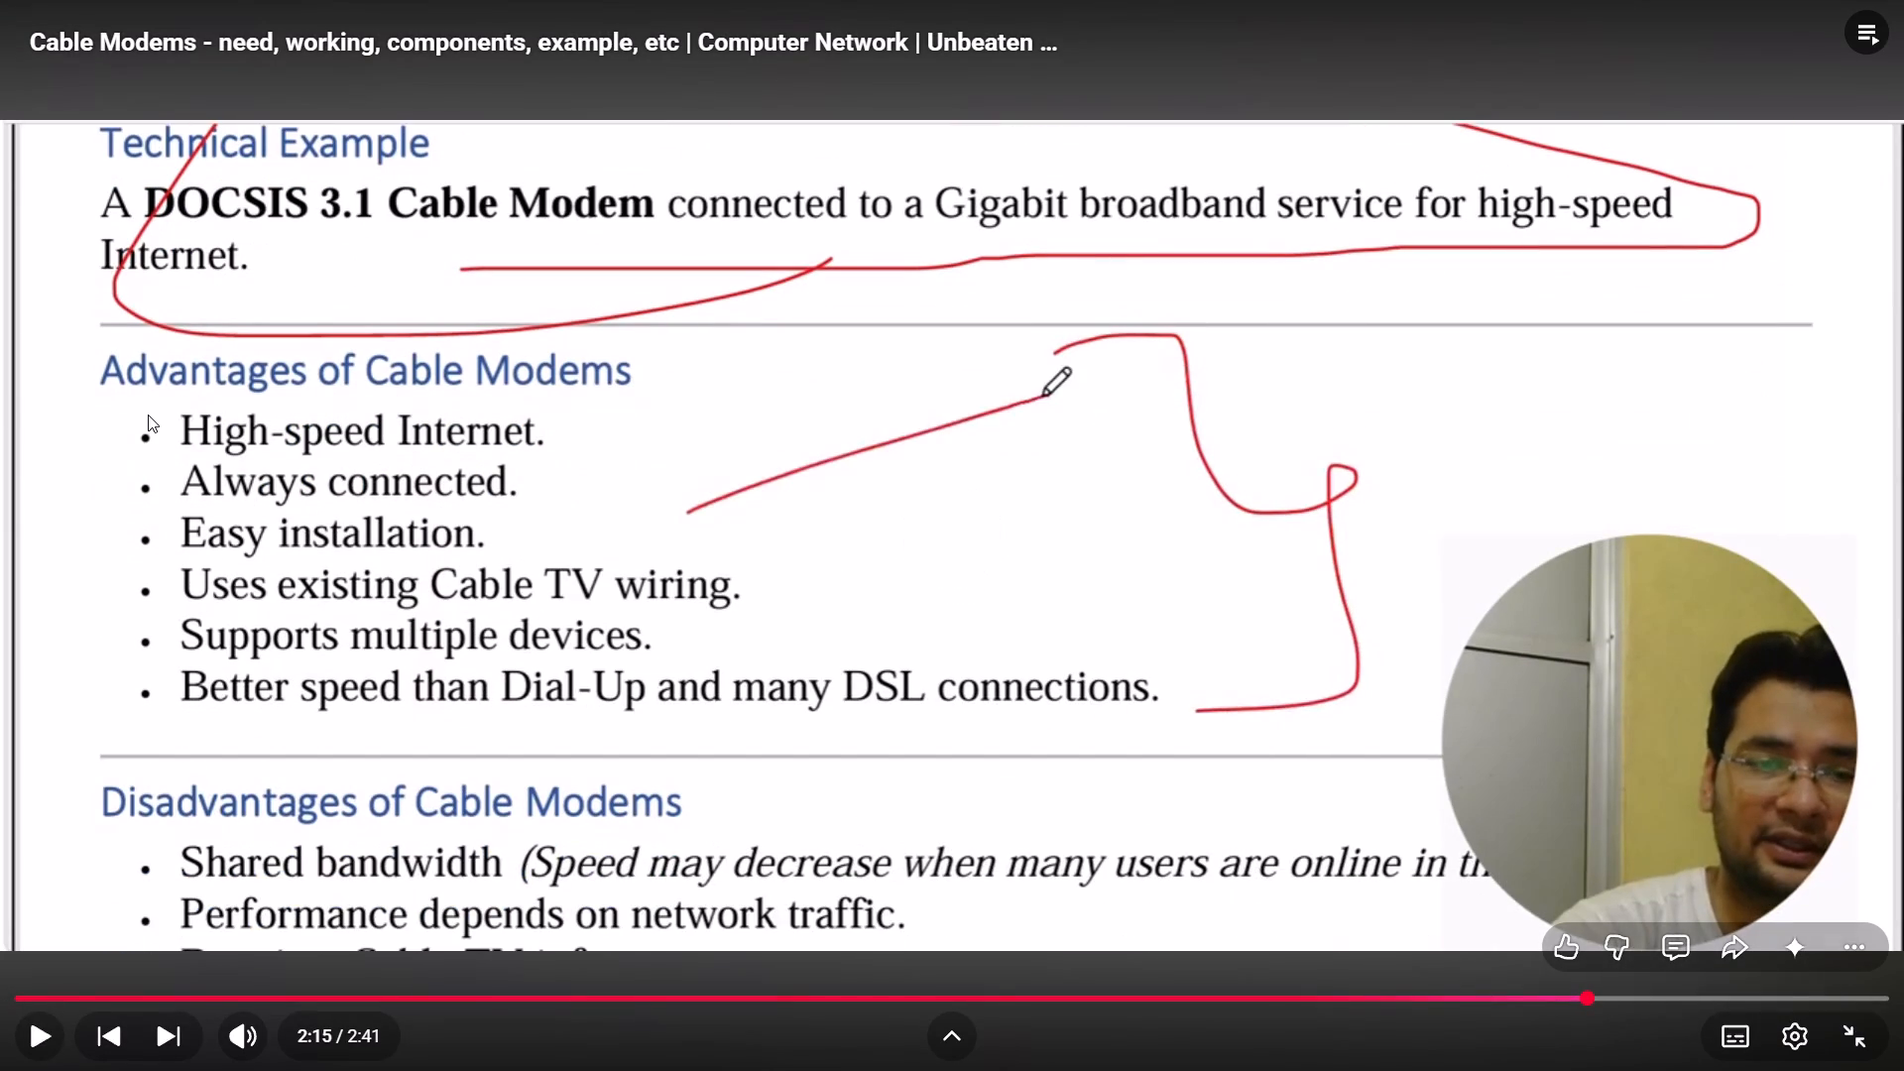
pyautogui.press('shift+less')
pyautogui.press('space')
pyautogui.hotkey('shift', '>')
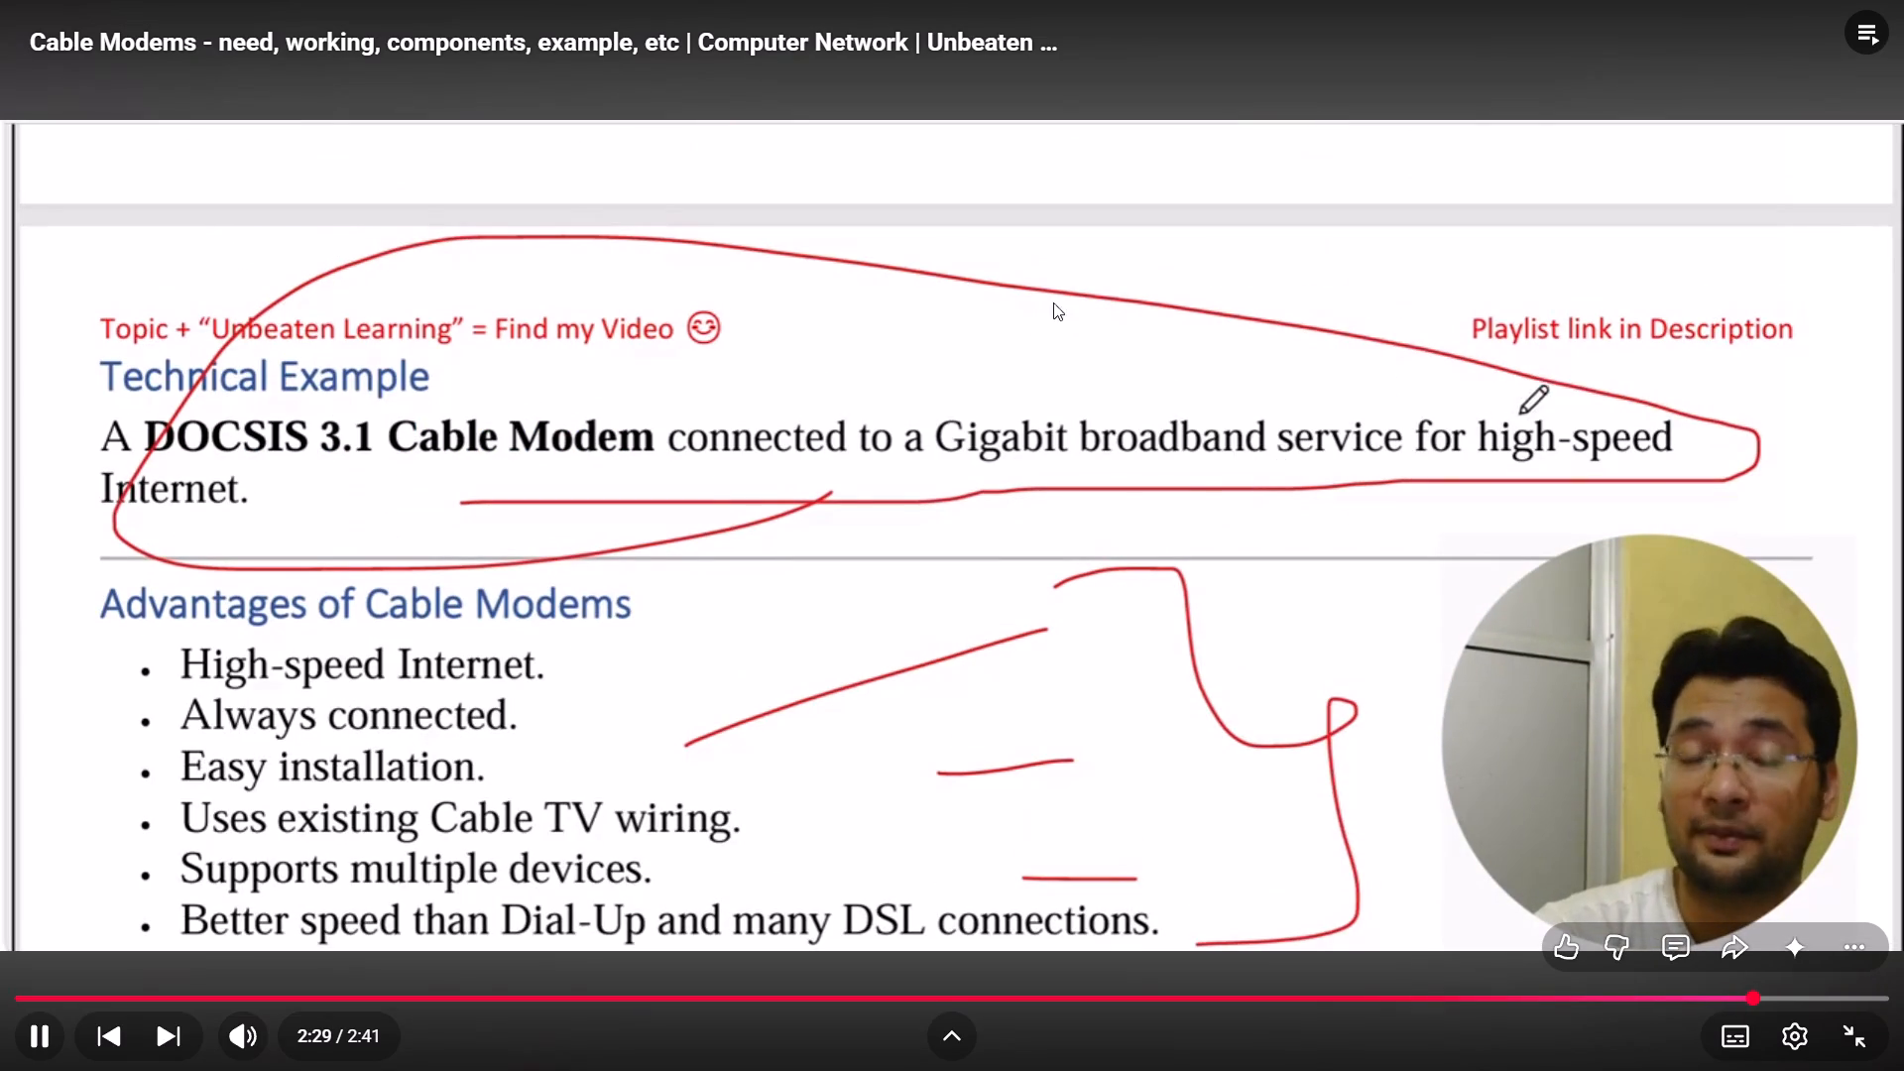
pyautogui.doubleClick(1205, 486)
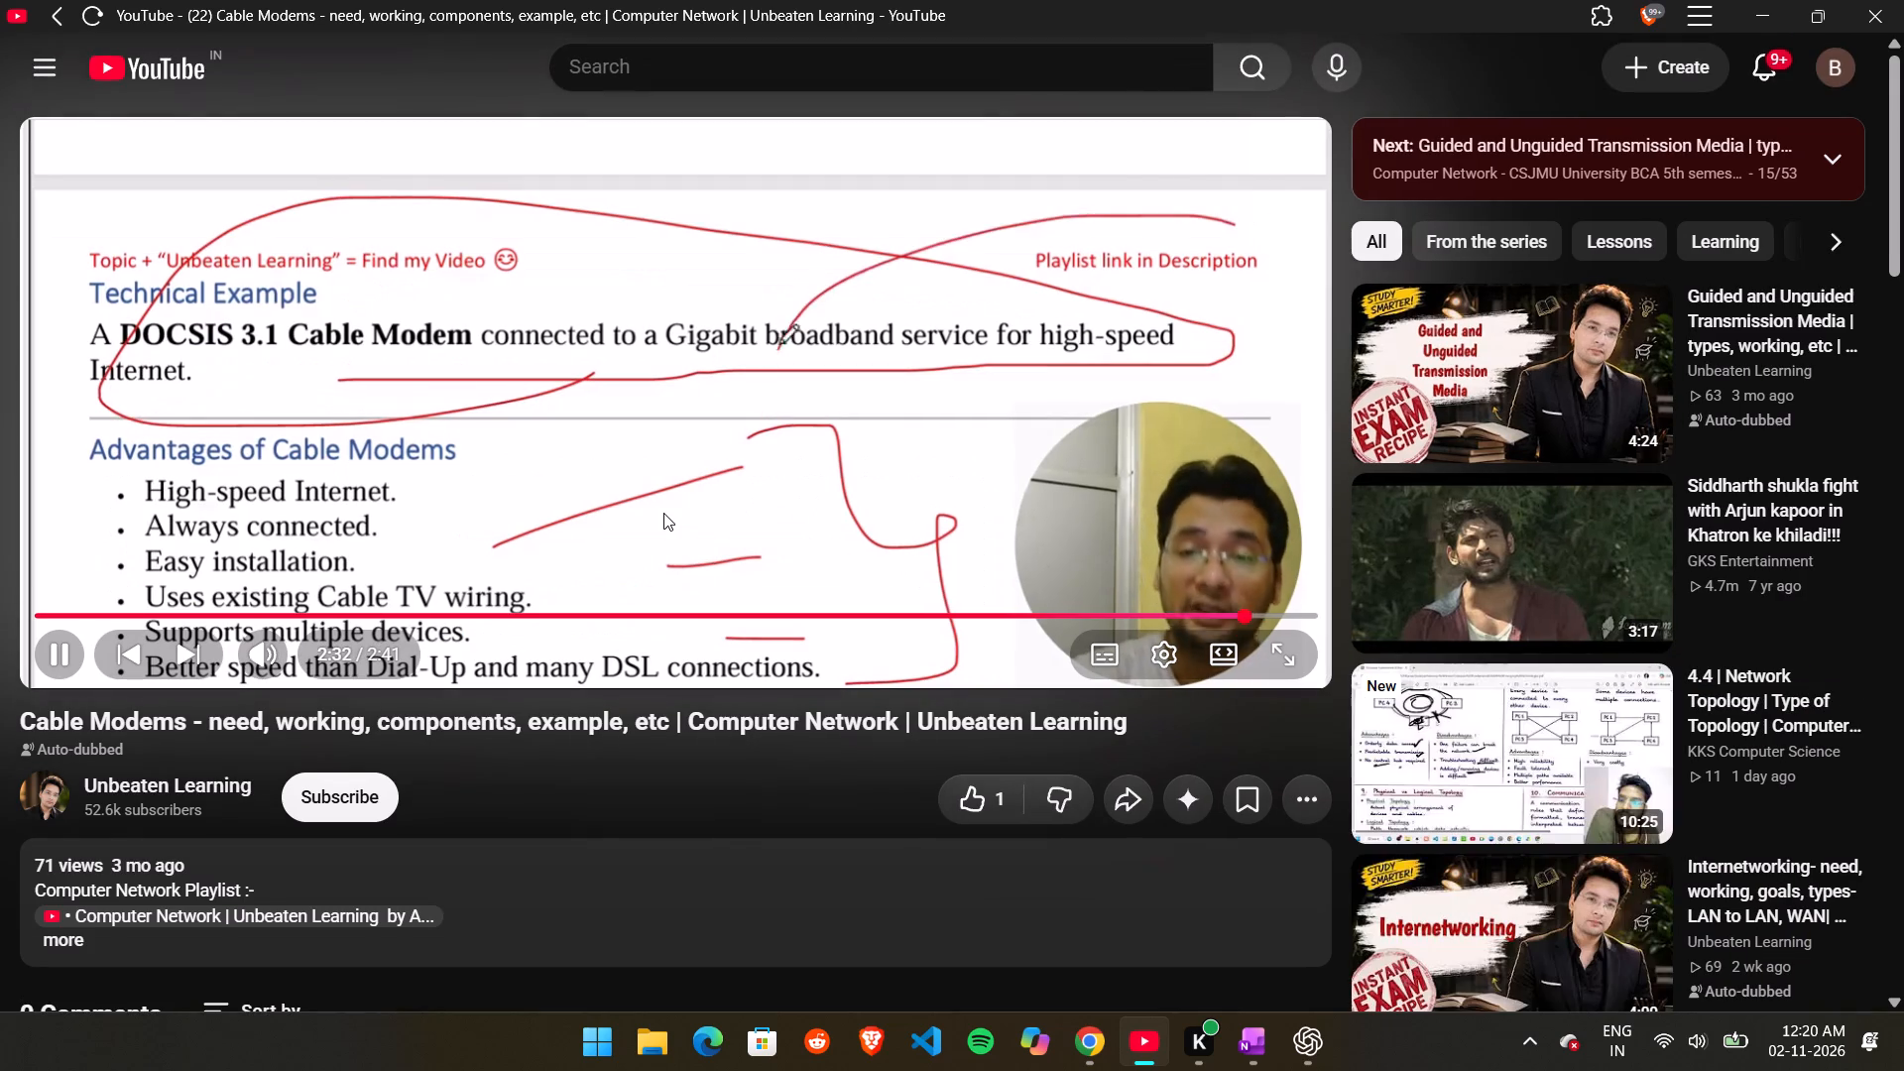
pyautogui.click(667, 431)
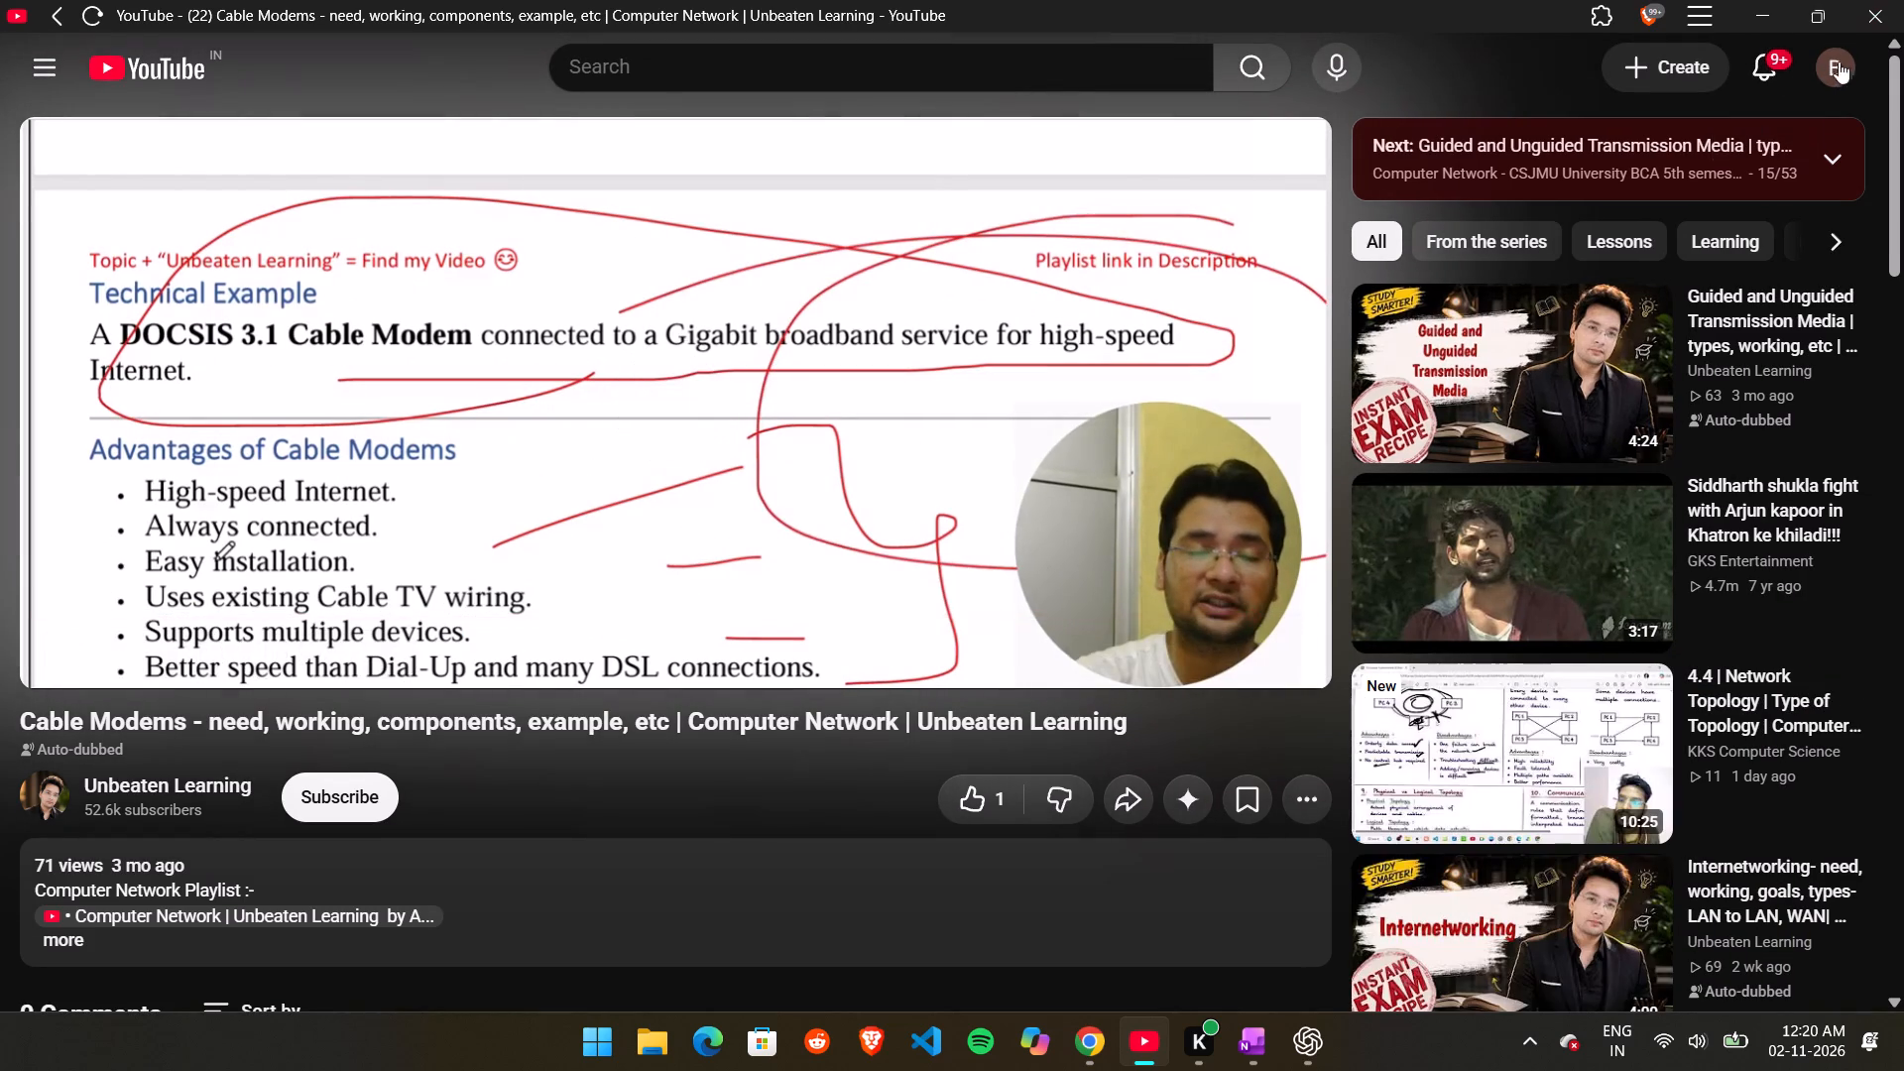
pyautogui.click(1842, 170)
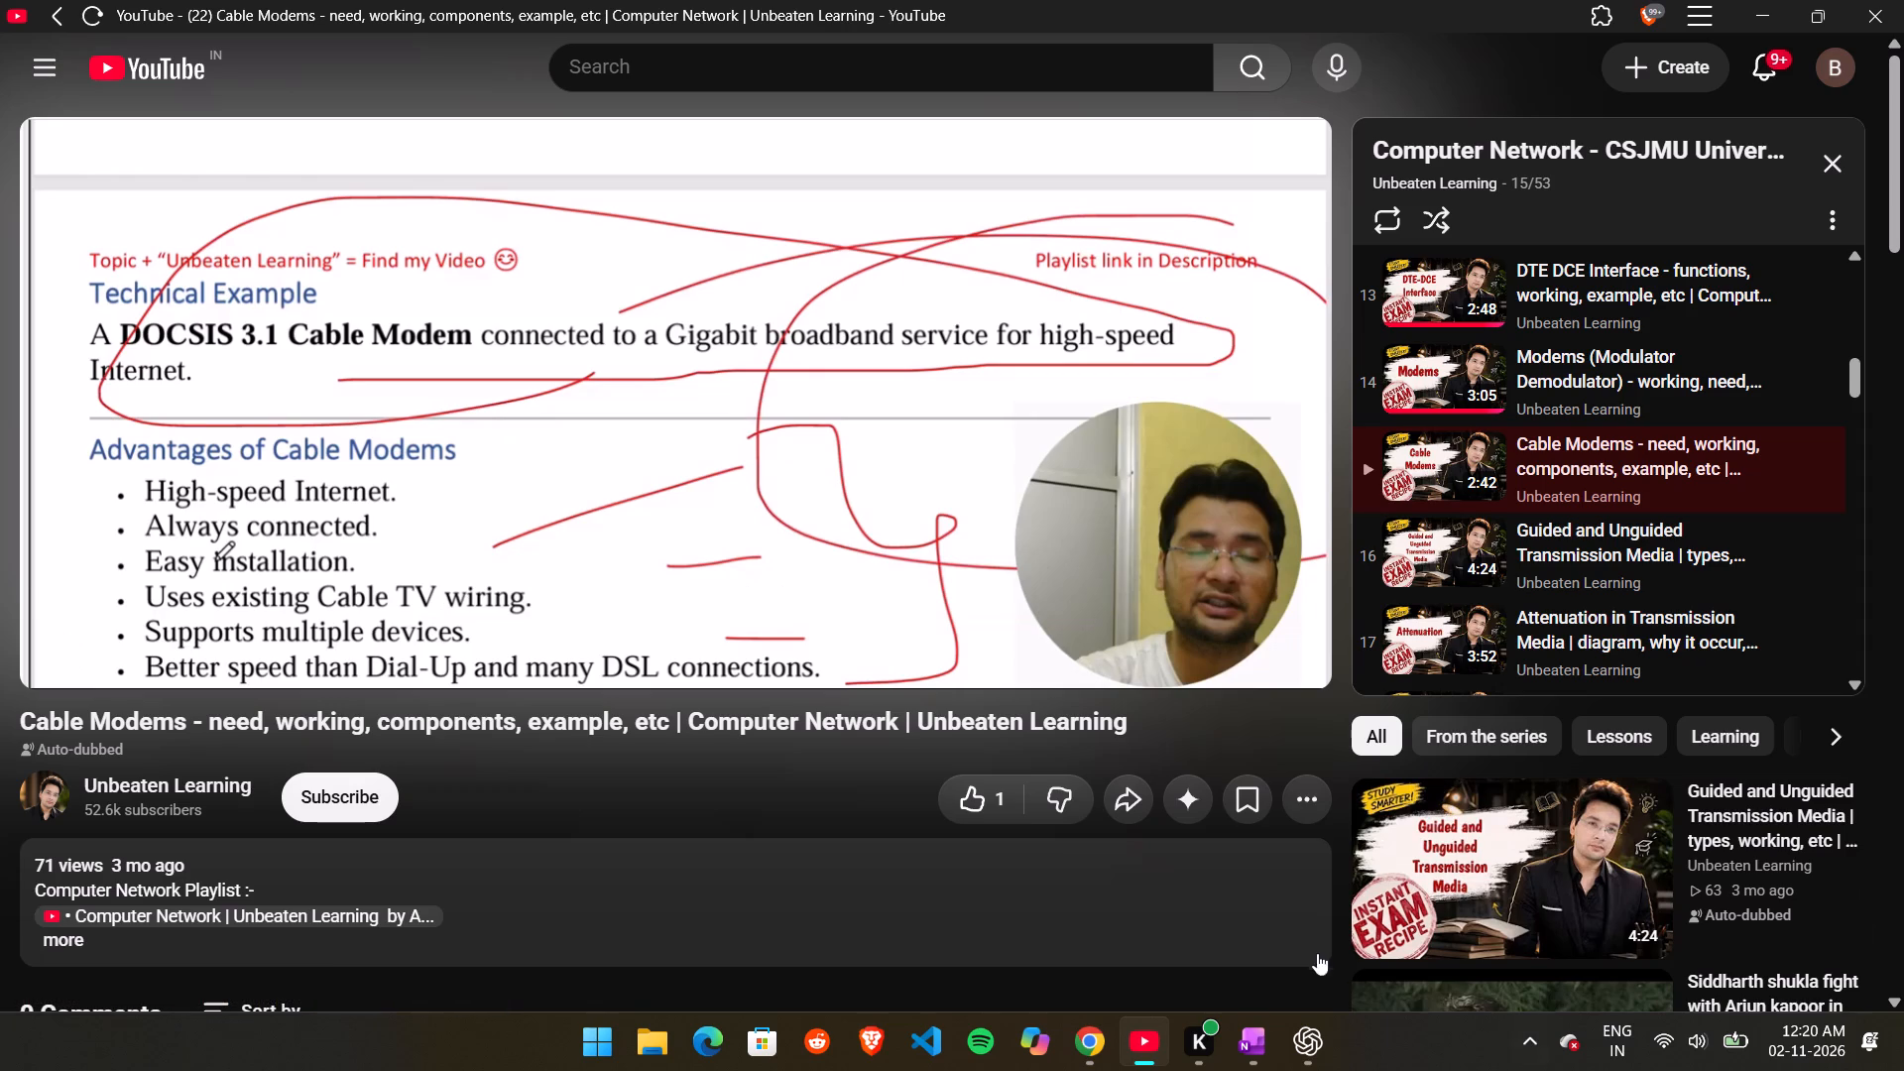
# Switch to OneNote, add a new page after the existing ones and title it "Cable Modems".
pyautogui.click(1264, 1051)
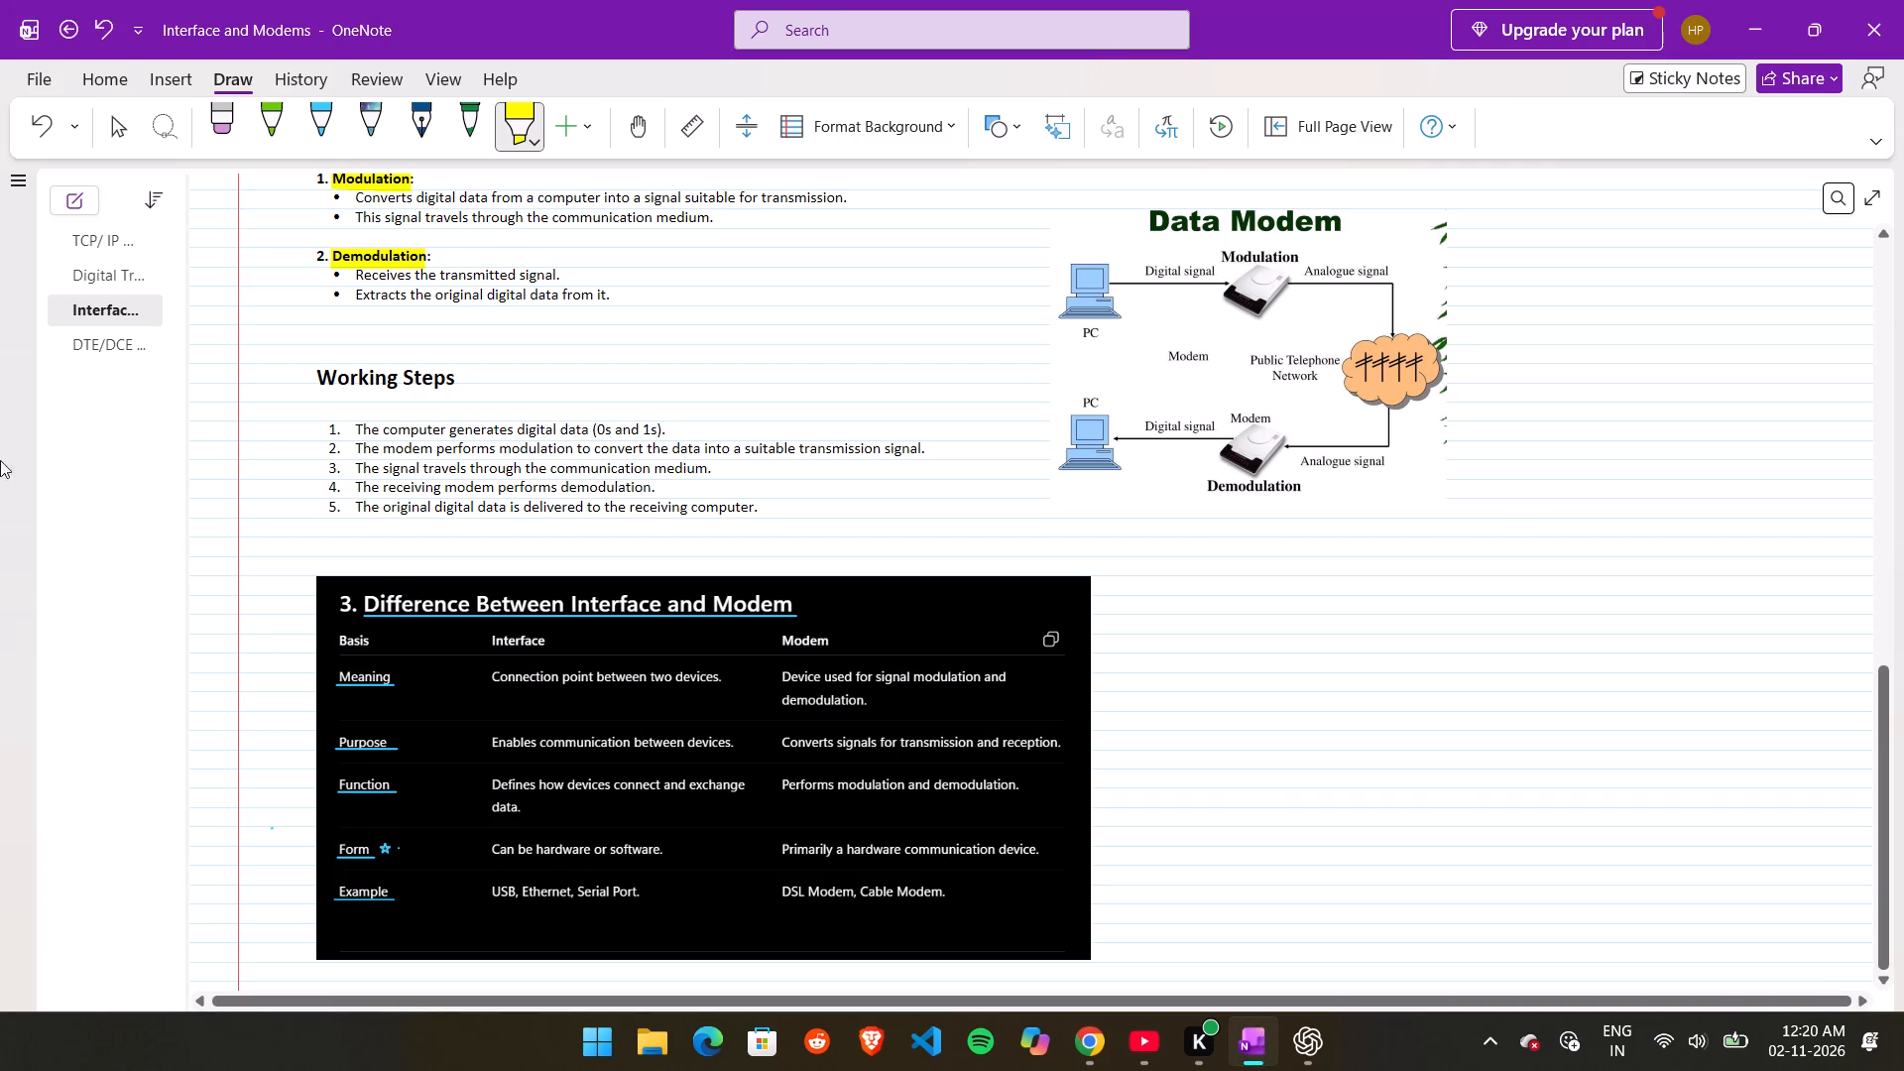
pyautogui.click(91, 425)
pyautogui.click(88, 200)
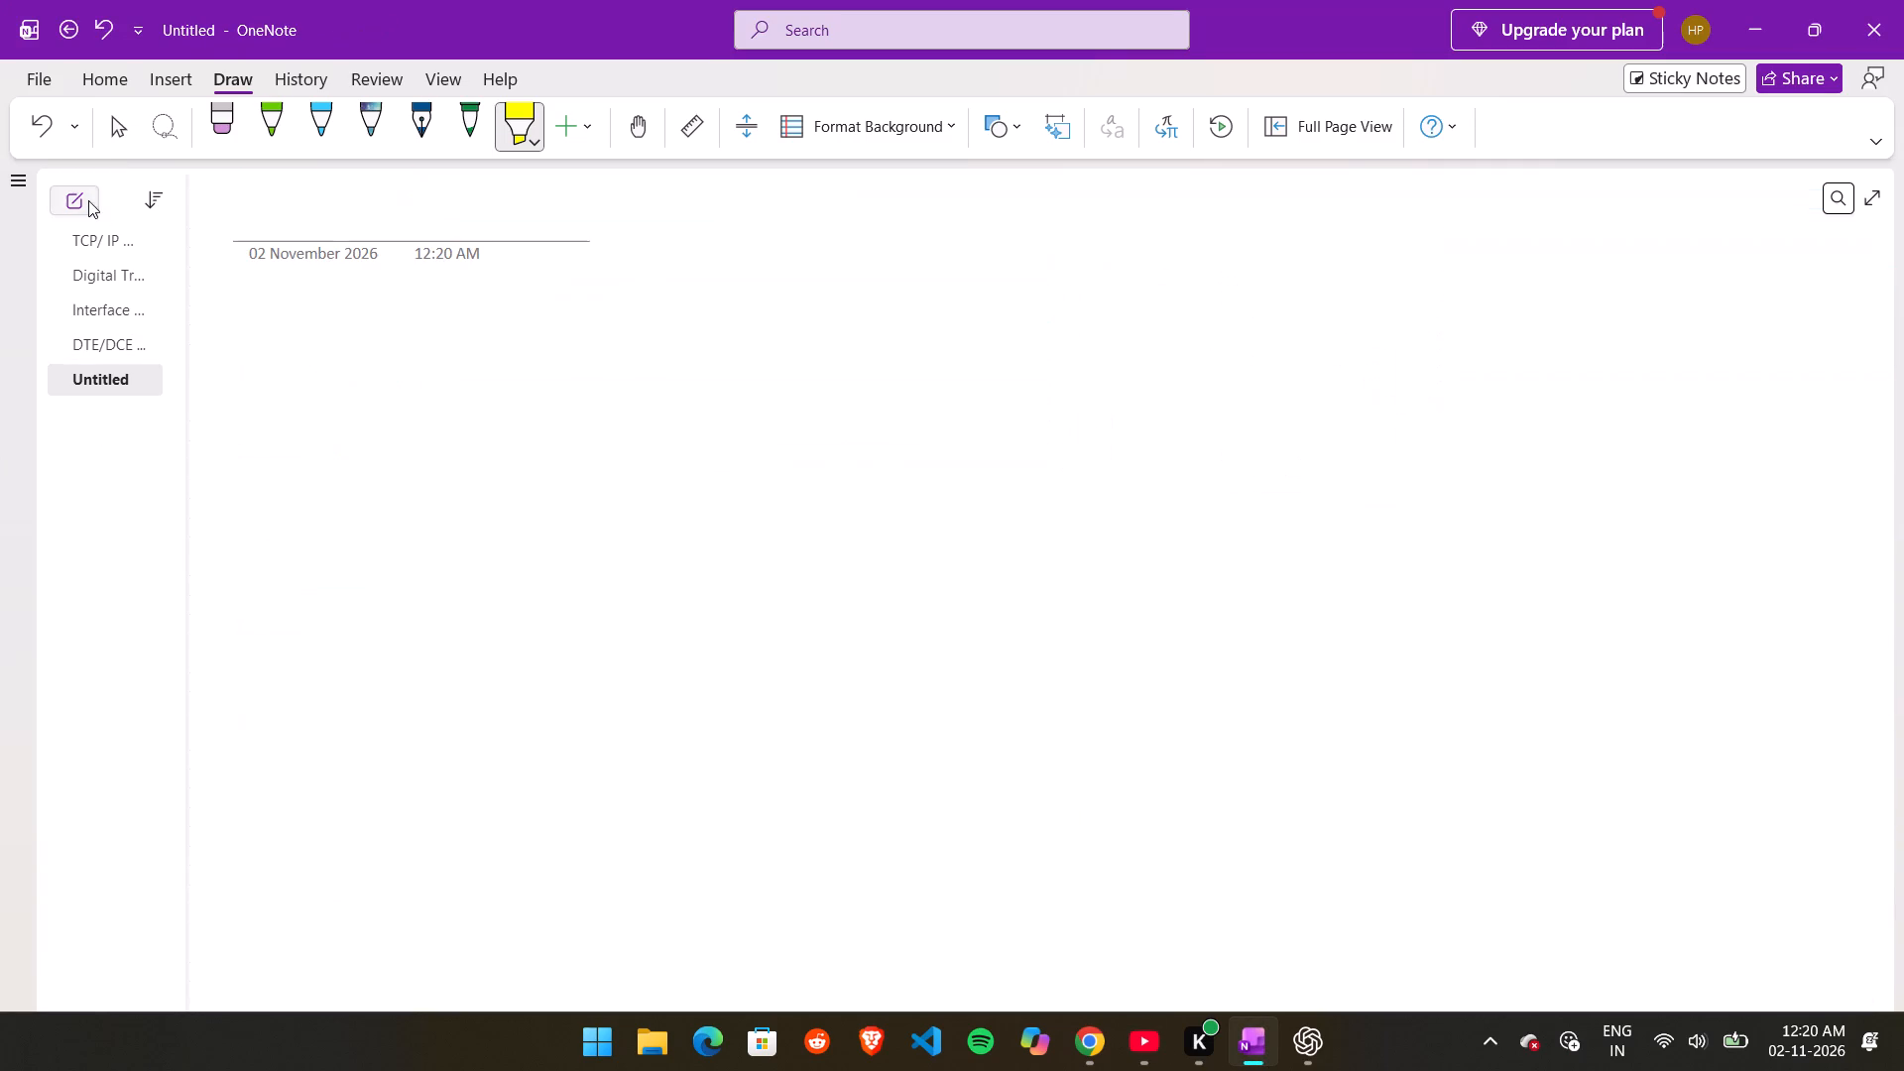
pyautogui.click(318, 219)
pyautogui.hotkey('ctrl', 'z')
pyautogui.click(117, 121)
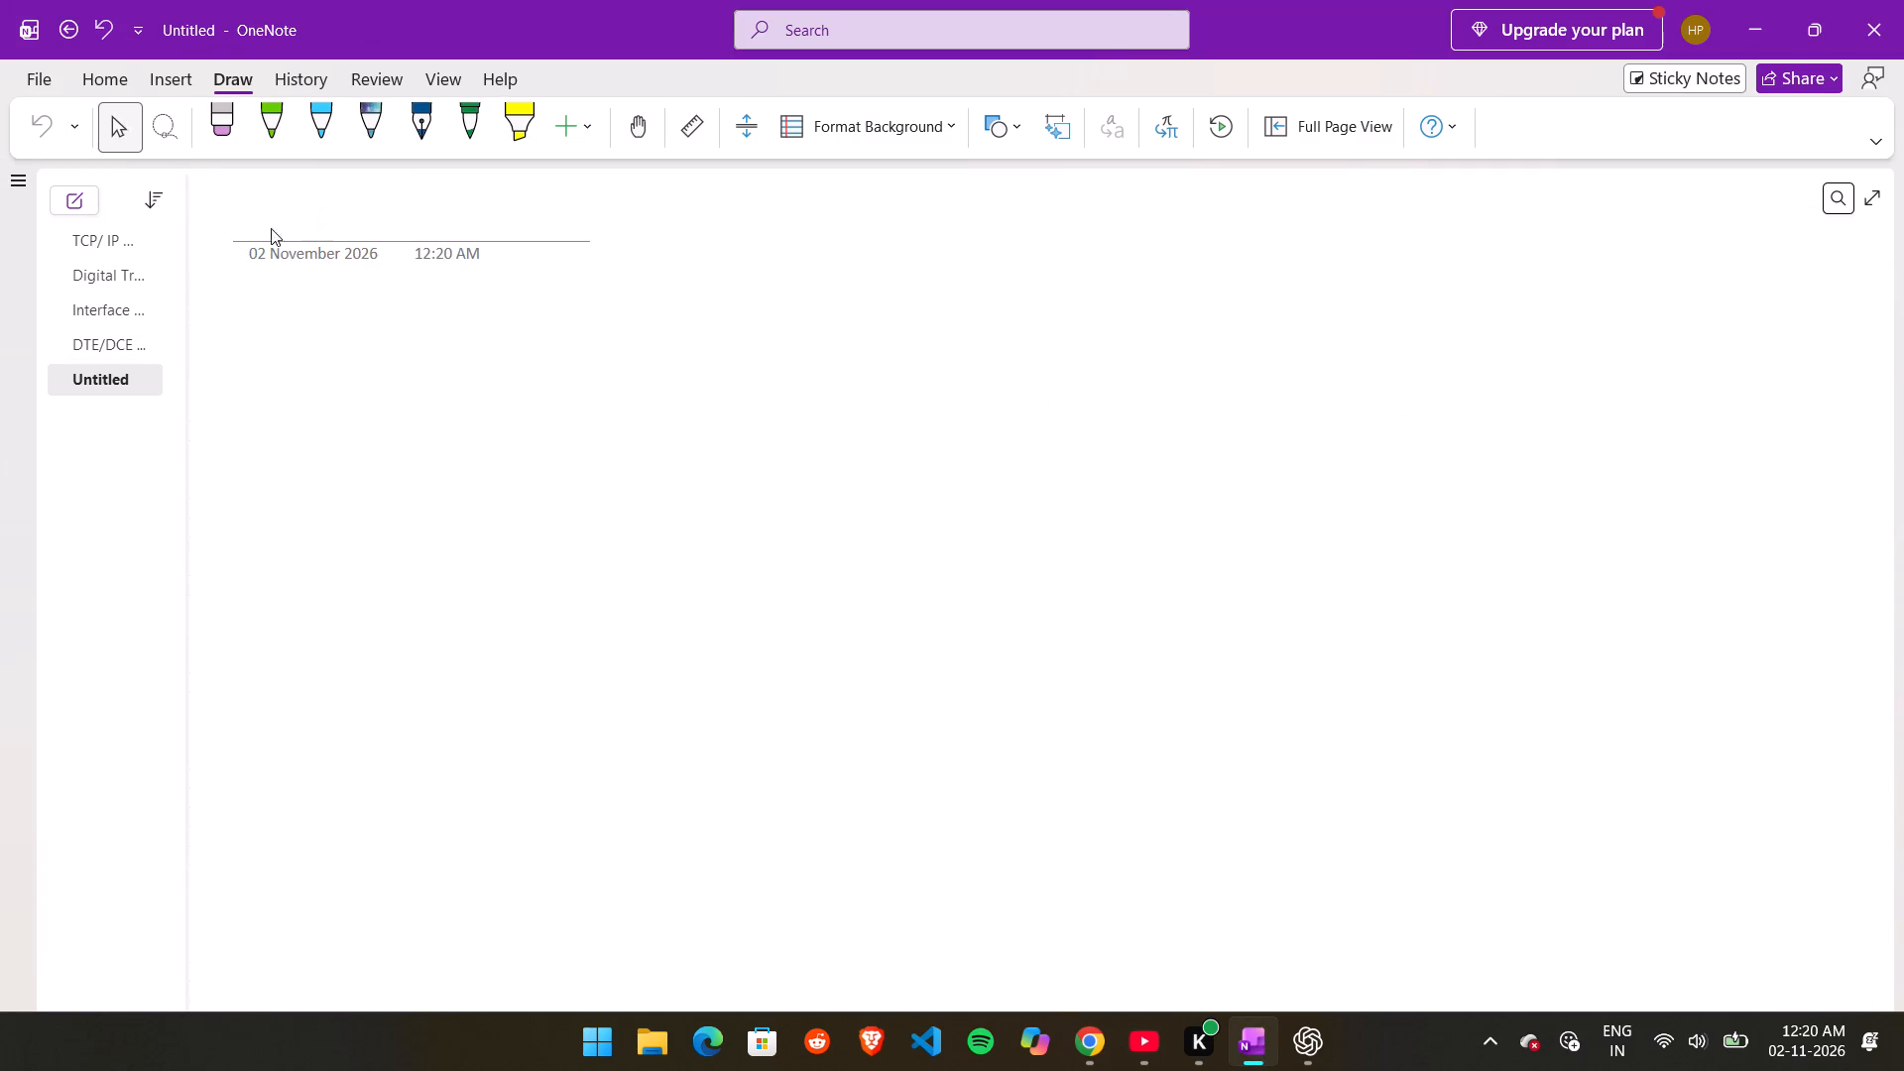
pyautogui.click(430, 240)
pyautogui.click(497, 229)
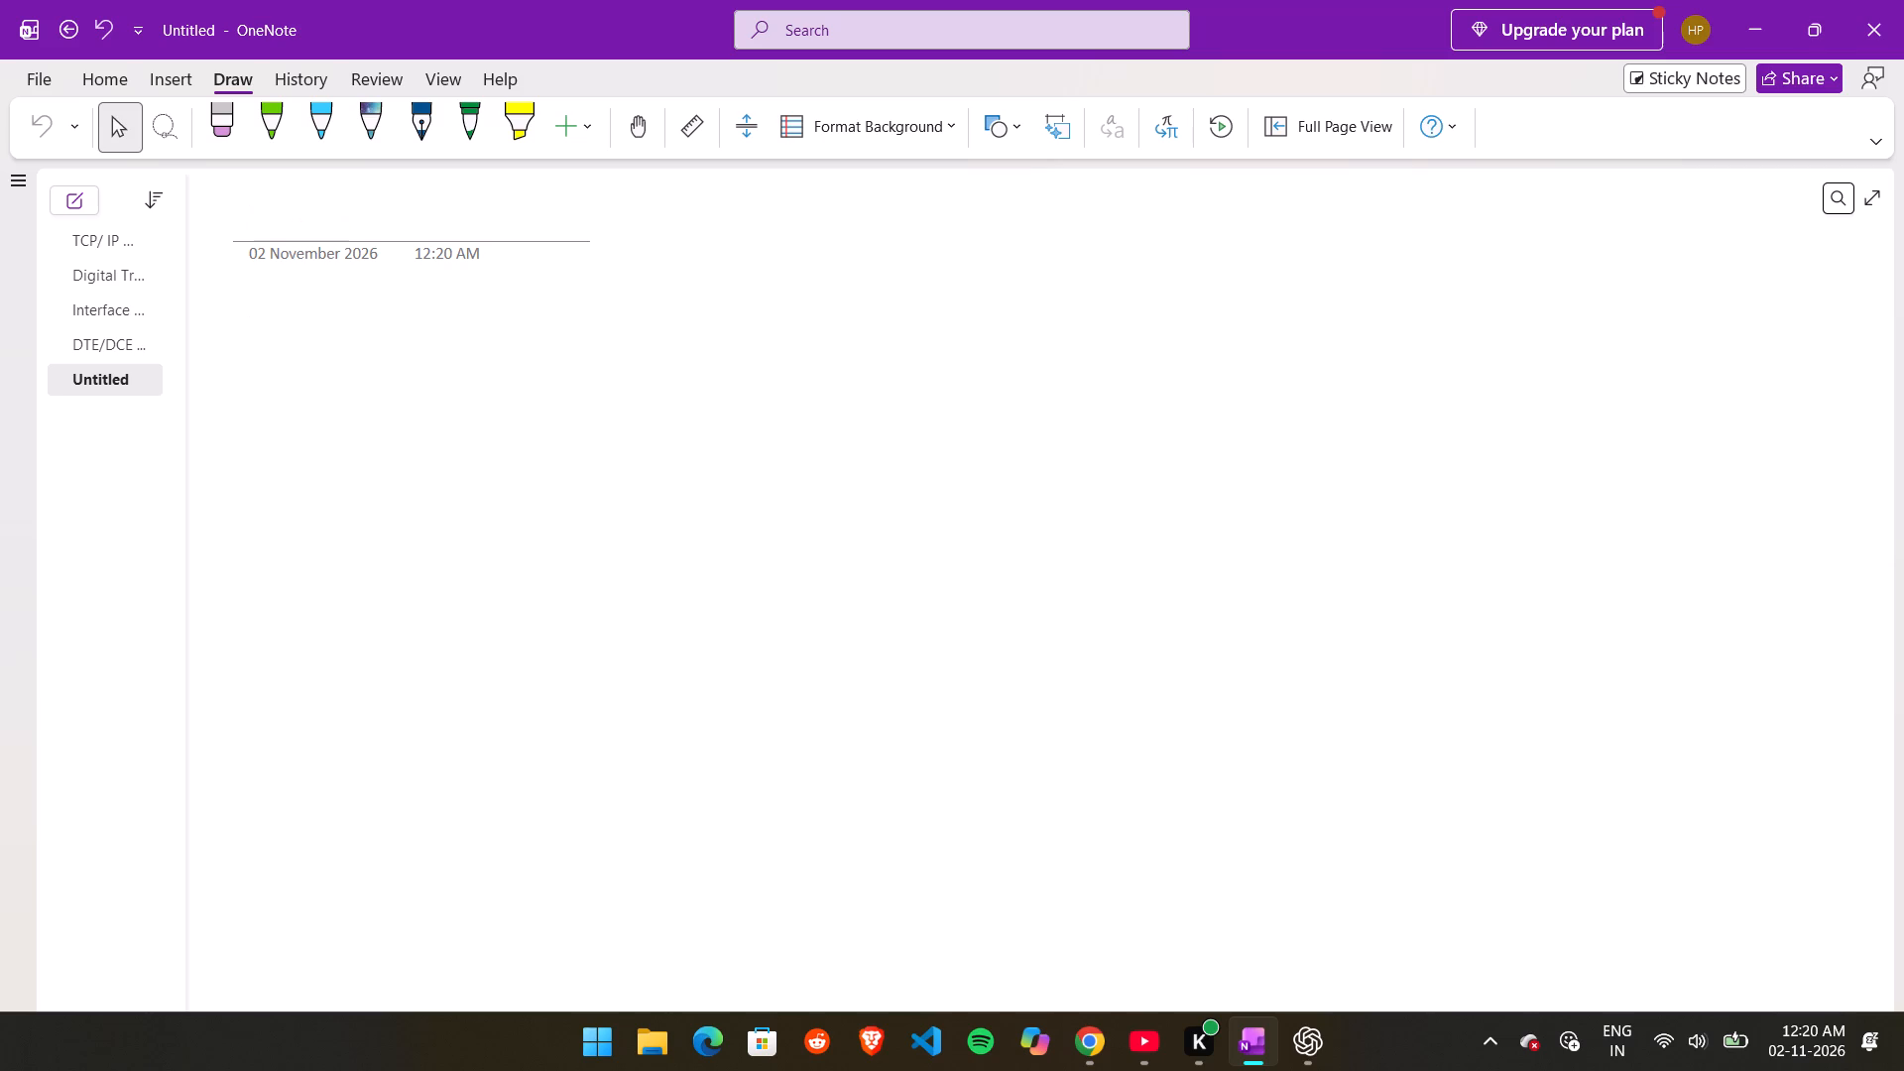
pyautogui.press('c')
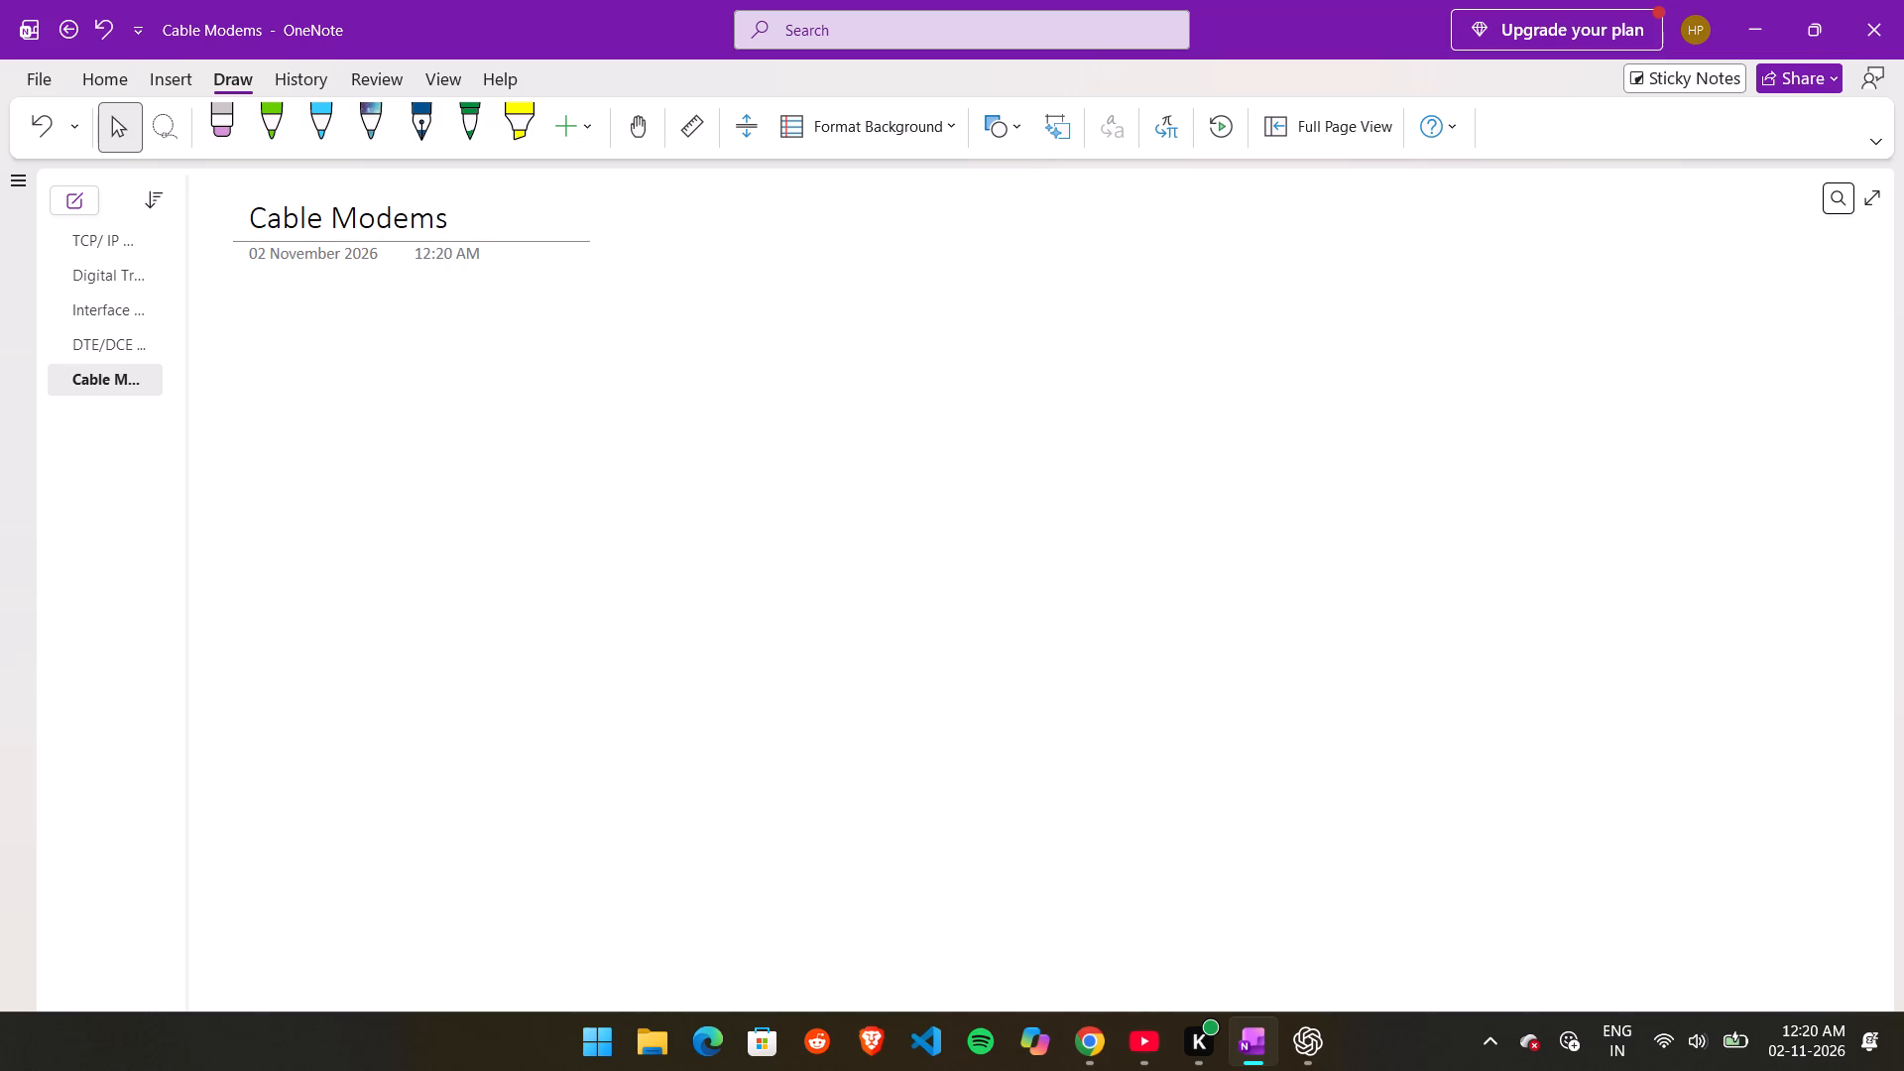
# Apply a ruled-line background with a red margin to the Cable Modems page, checking it against the Interface and Modems page.
pyautogui.click(926, 124)
pyautogui.click(920, 227)
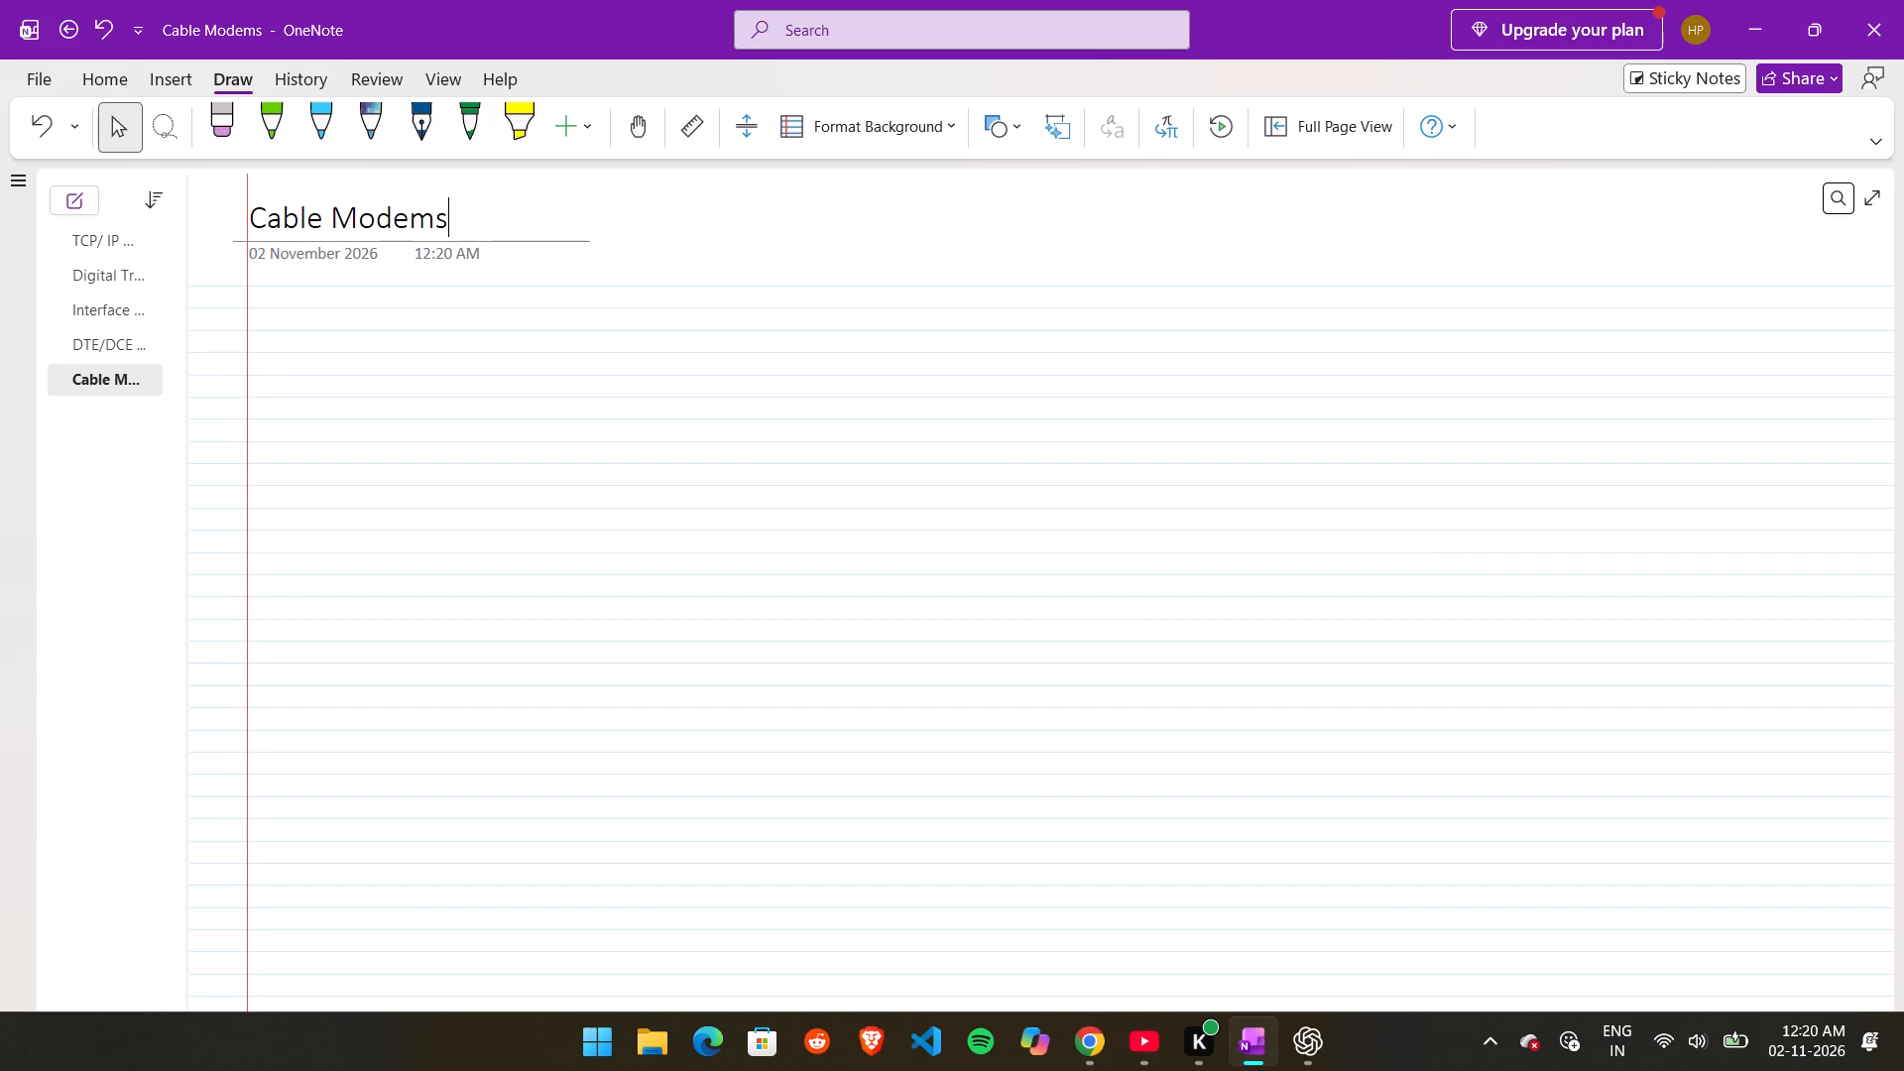
pyautogui.click(119, 351)
pyautogui.click(118, 316)
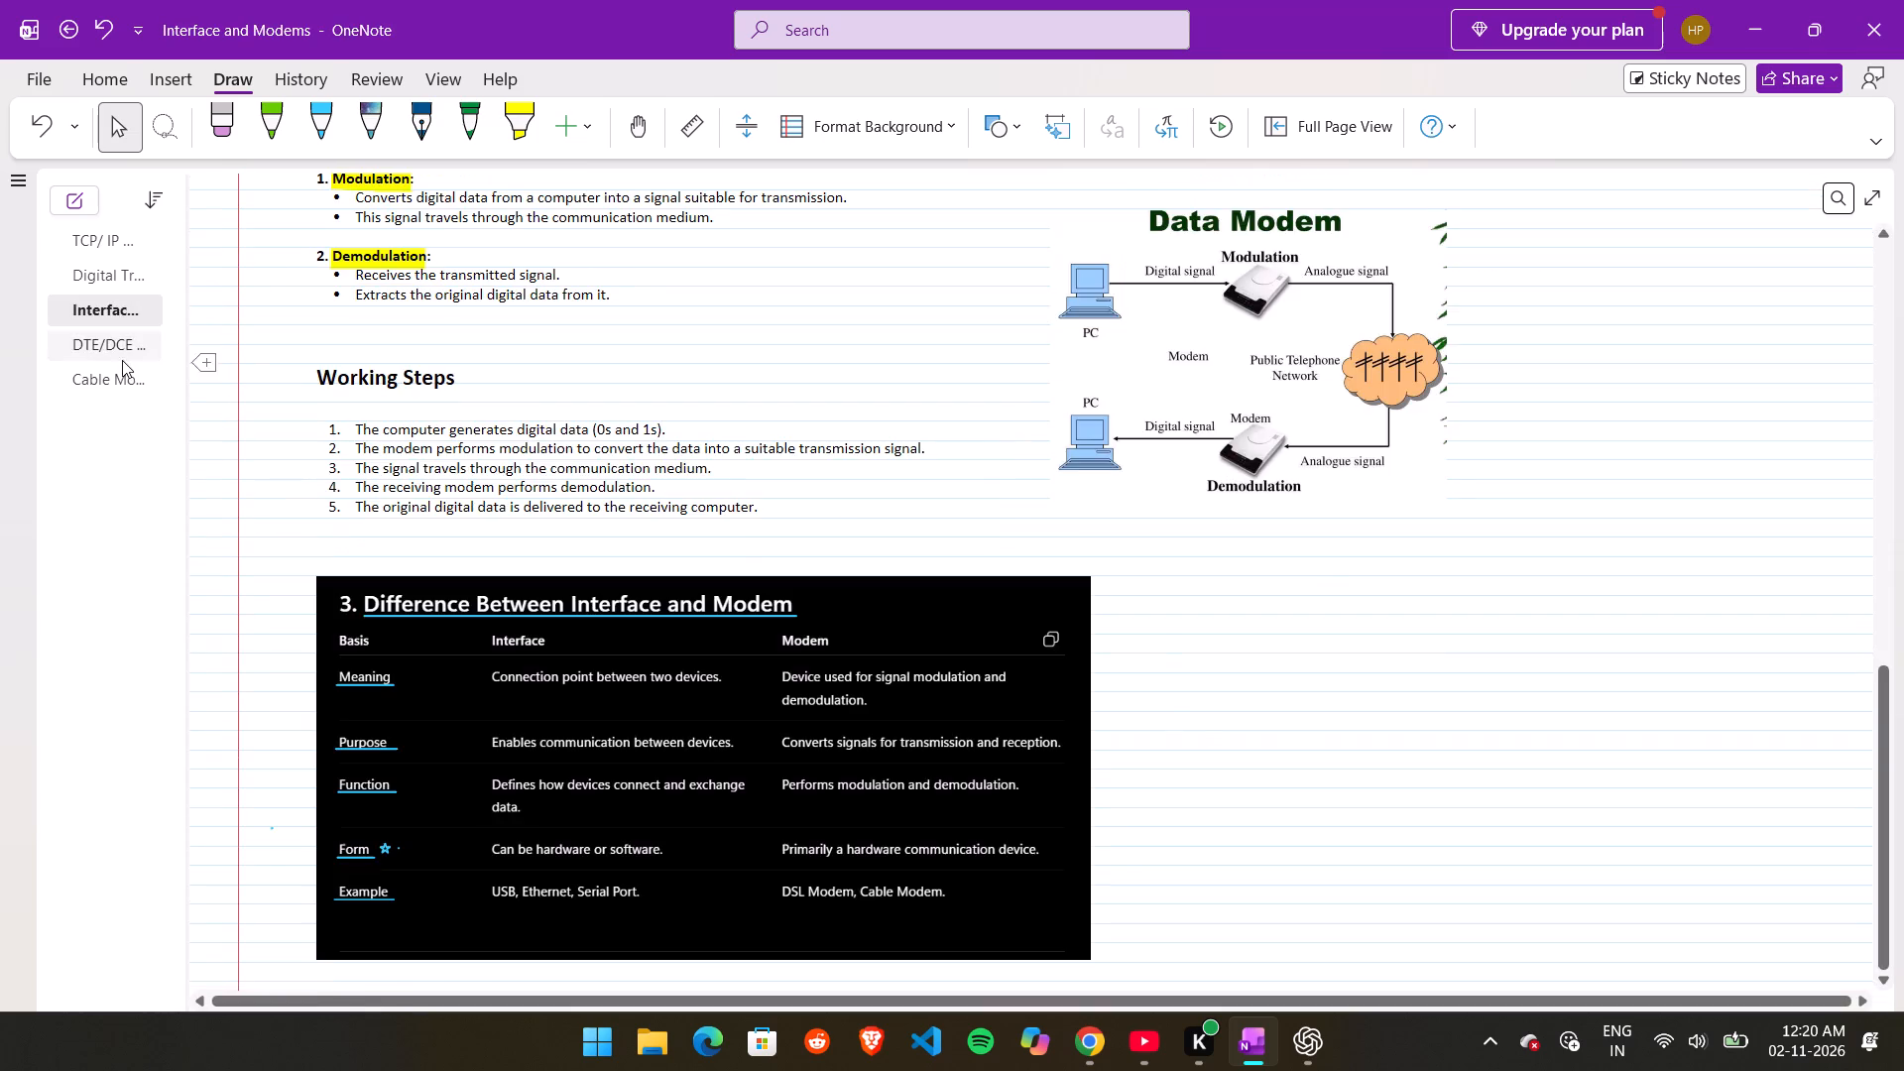
pyautogui.click(122, 360)
pyautogui.click(132, 404)
pyautogui.click(109, 378)
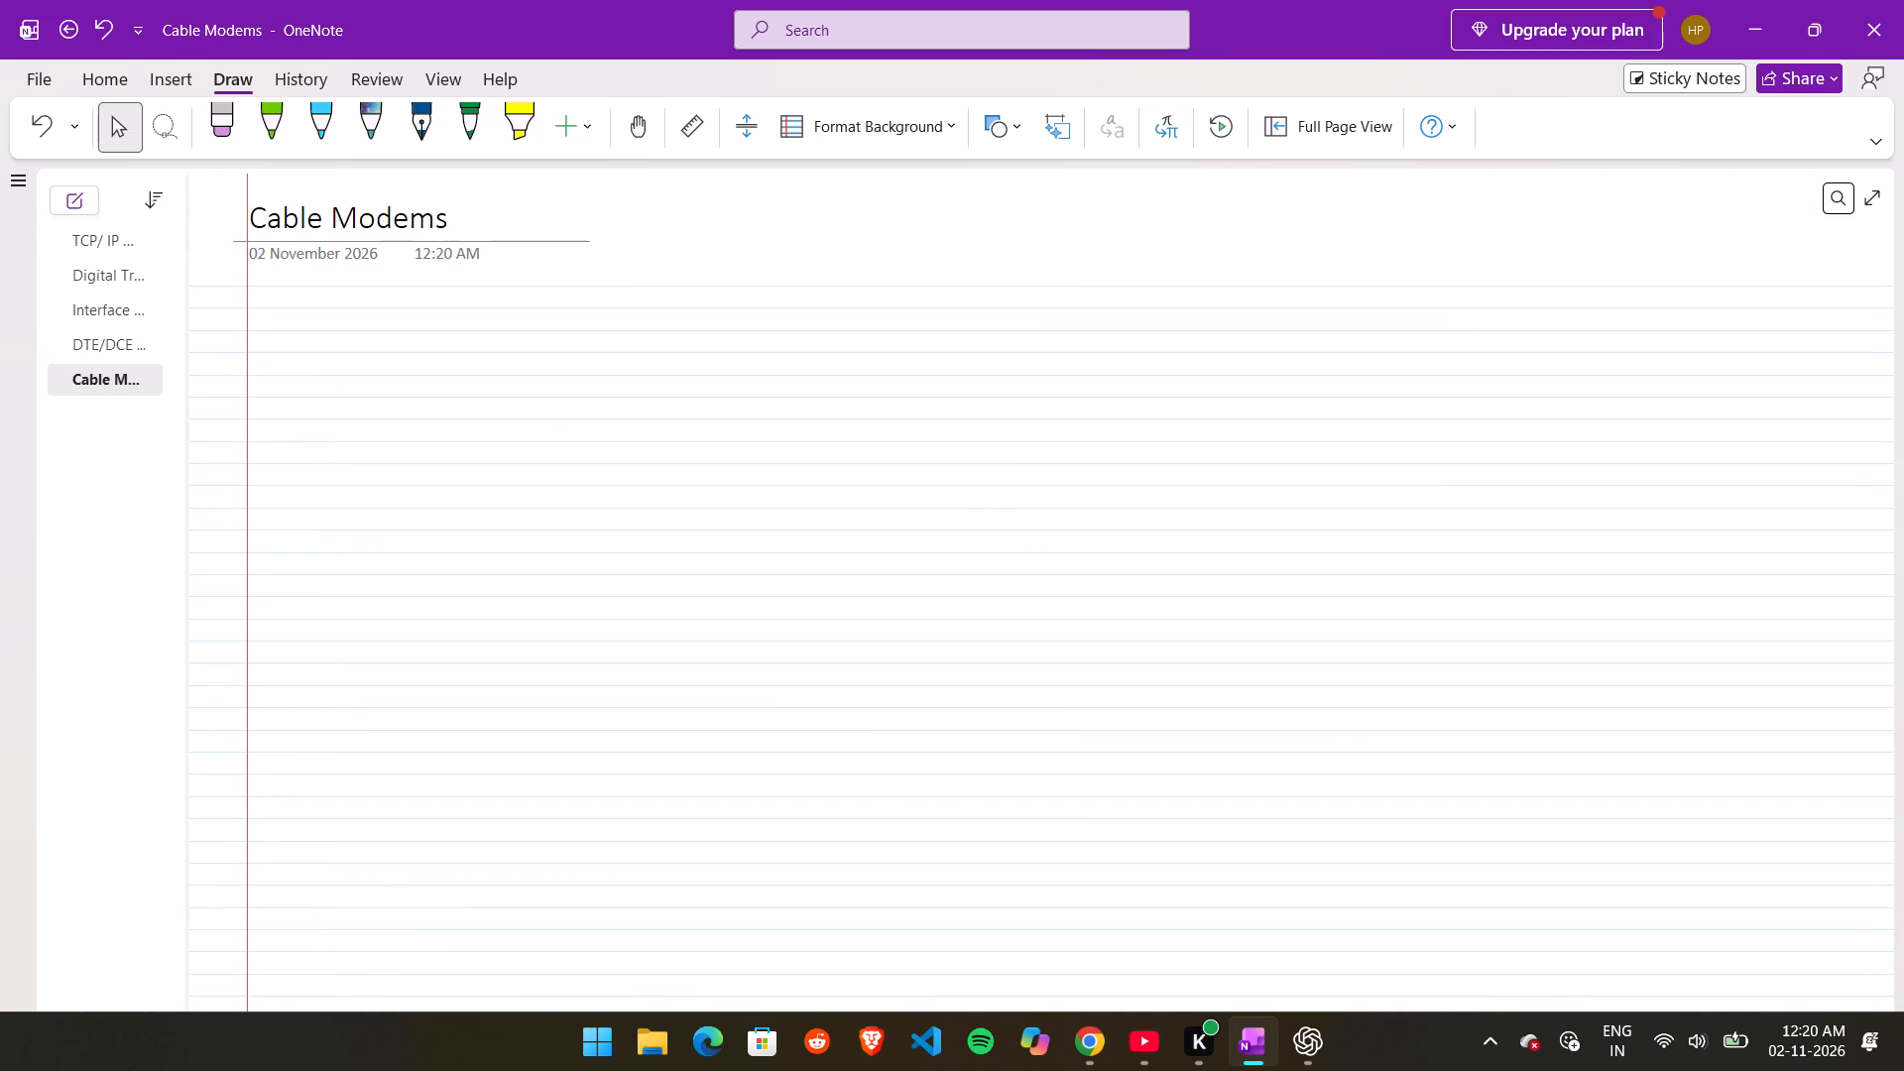
pyautogui.click(389, 351)
pyautogui.click(1151, 1047)
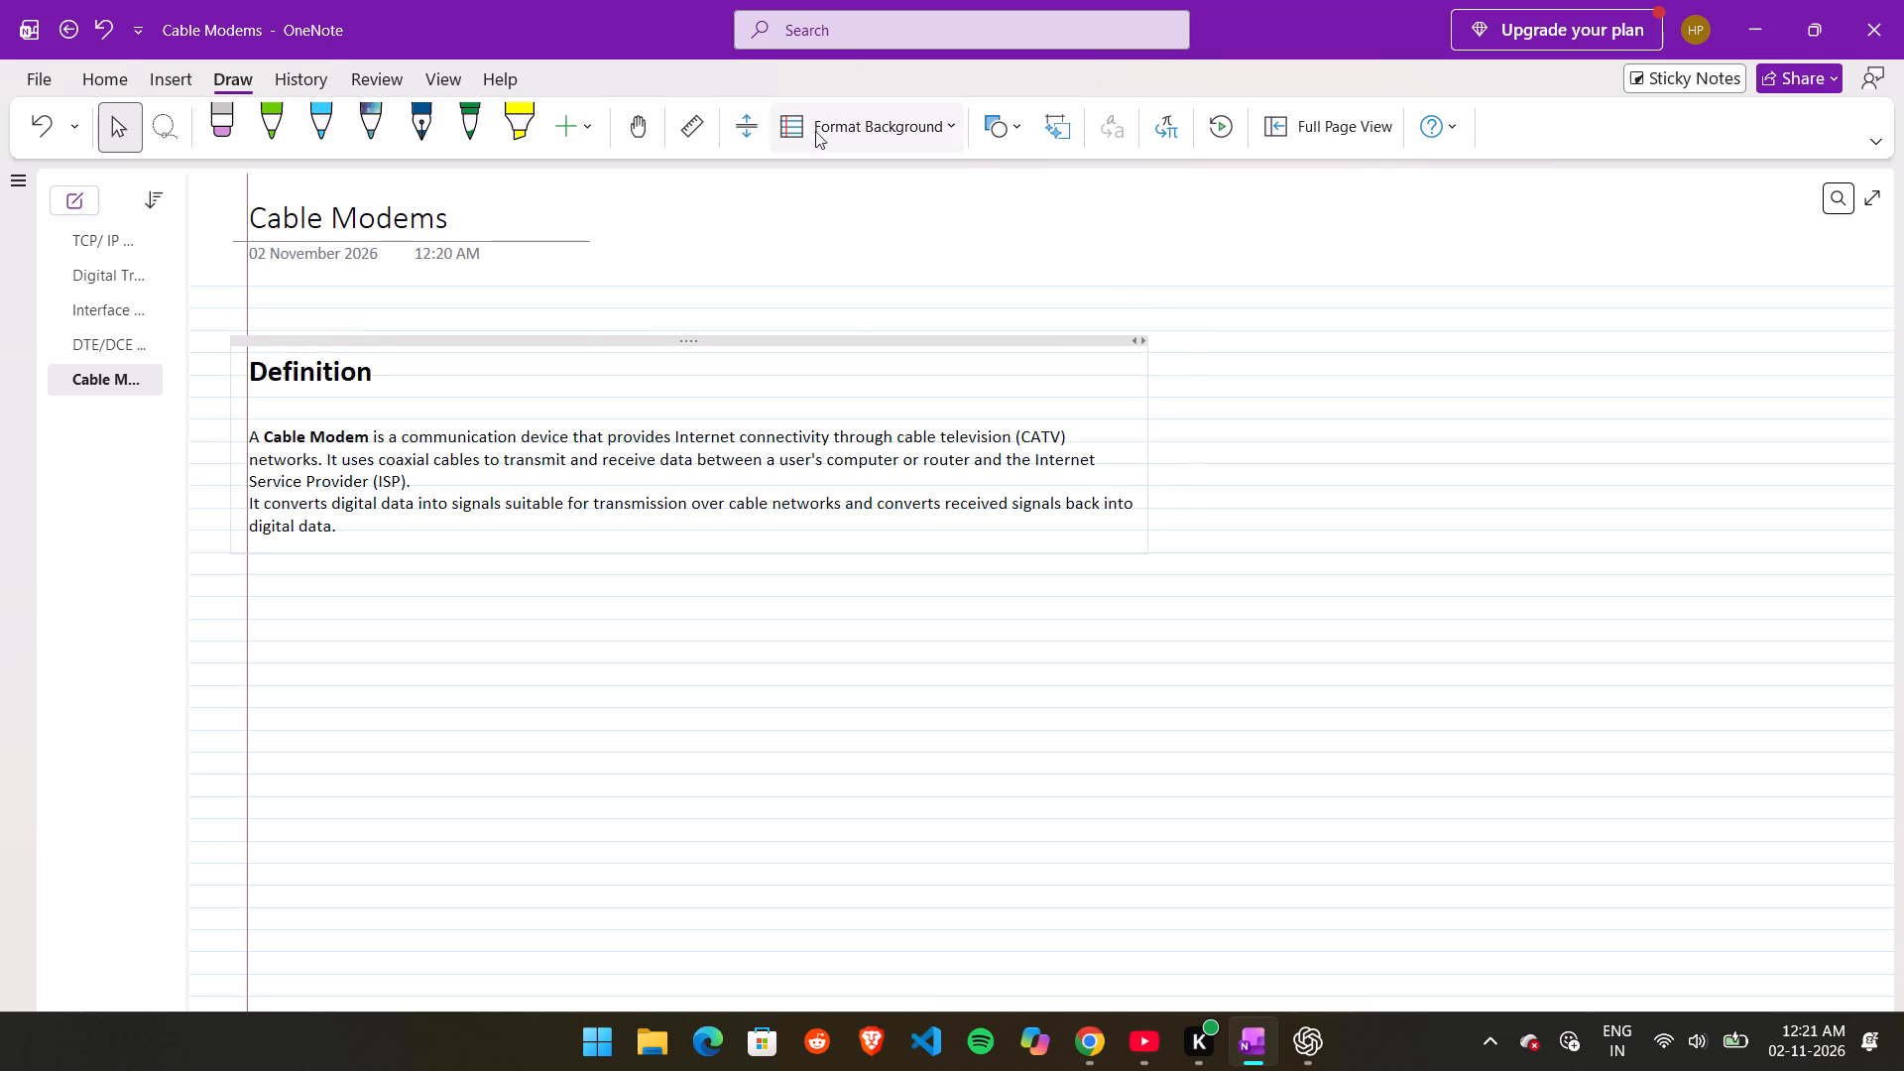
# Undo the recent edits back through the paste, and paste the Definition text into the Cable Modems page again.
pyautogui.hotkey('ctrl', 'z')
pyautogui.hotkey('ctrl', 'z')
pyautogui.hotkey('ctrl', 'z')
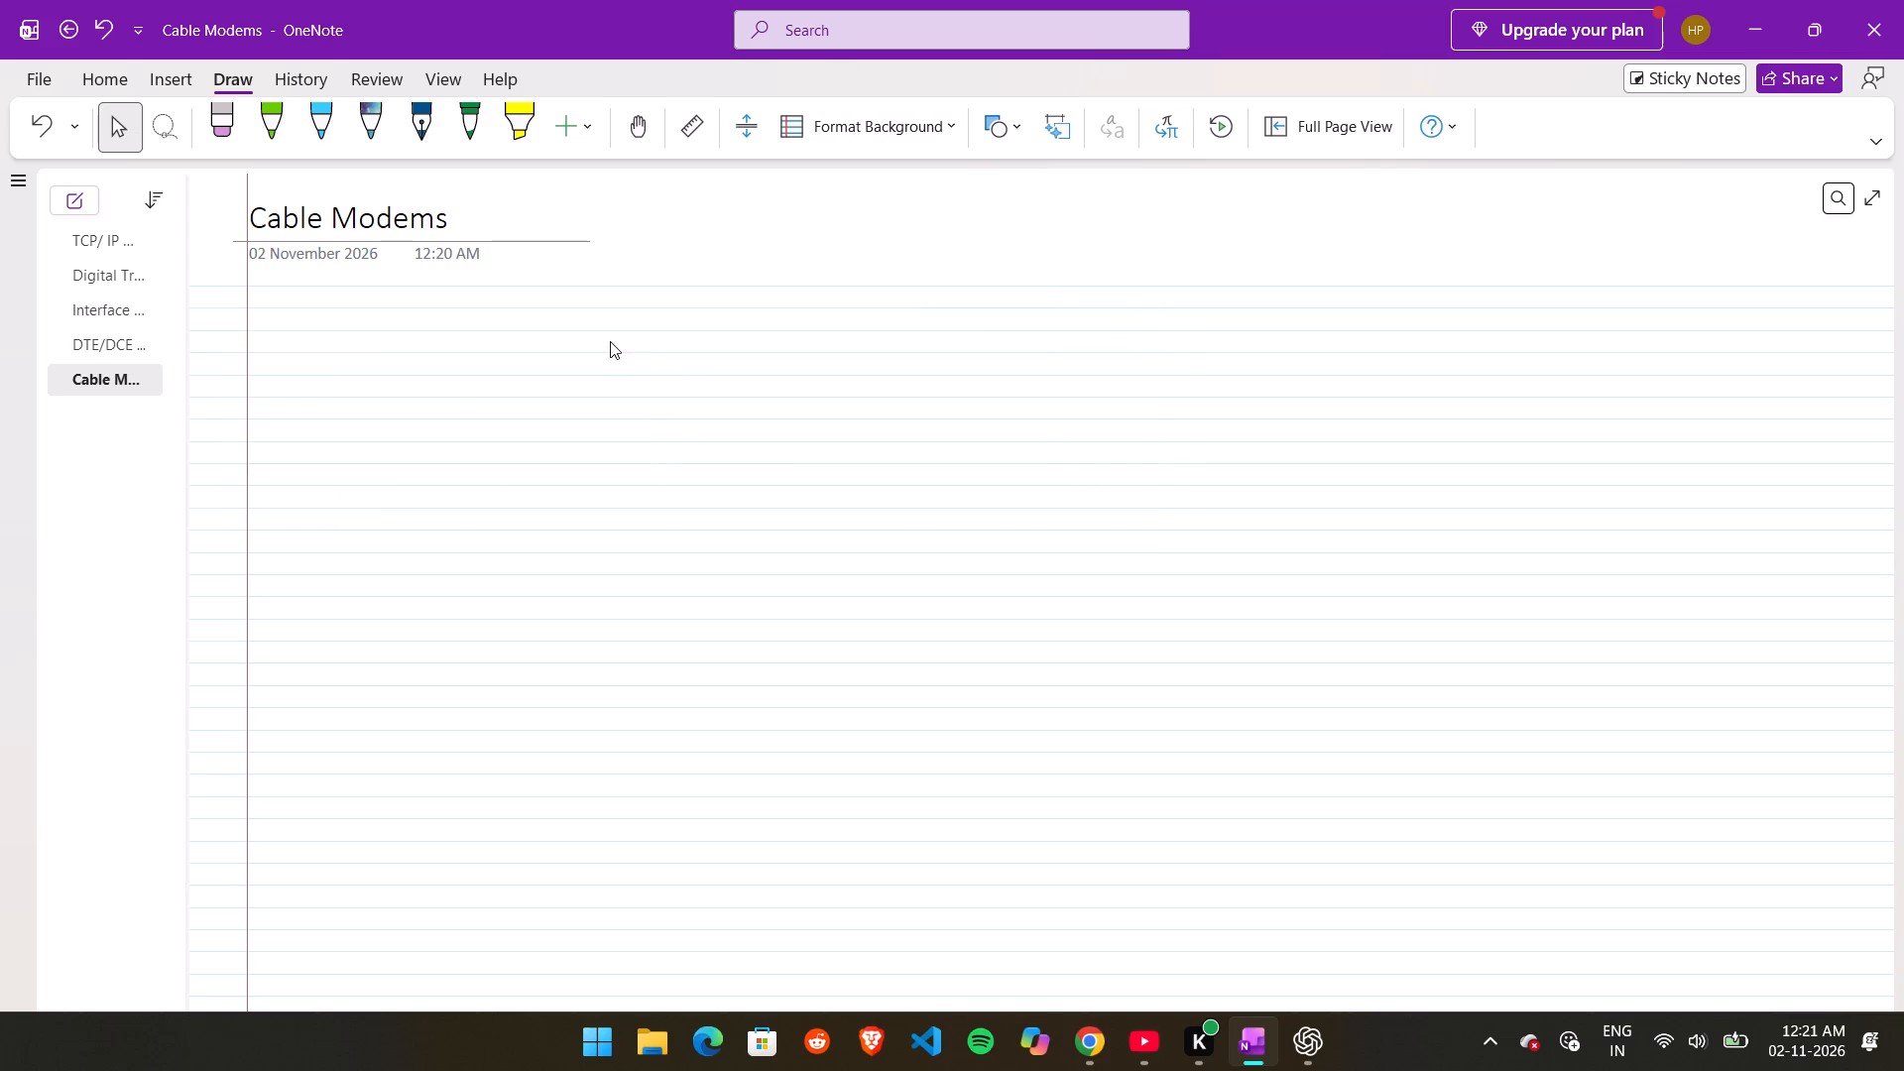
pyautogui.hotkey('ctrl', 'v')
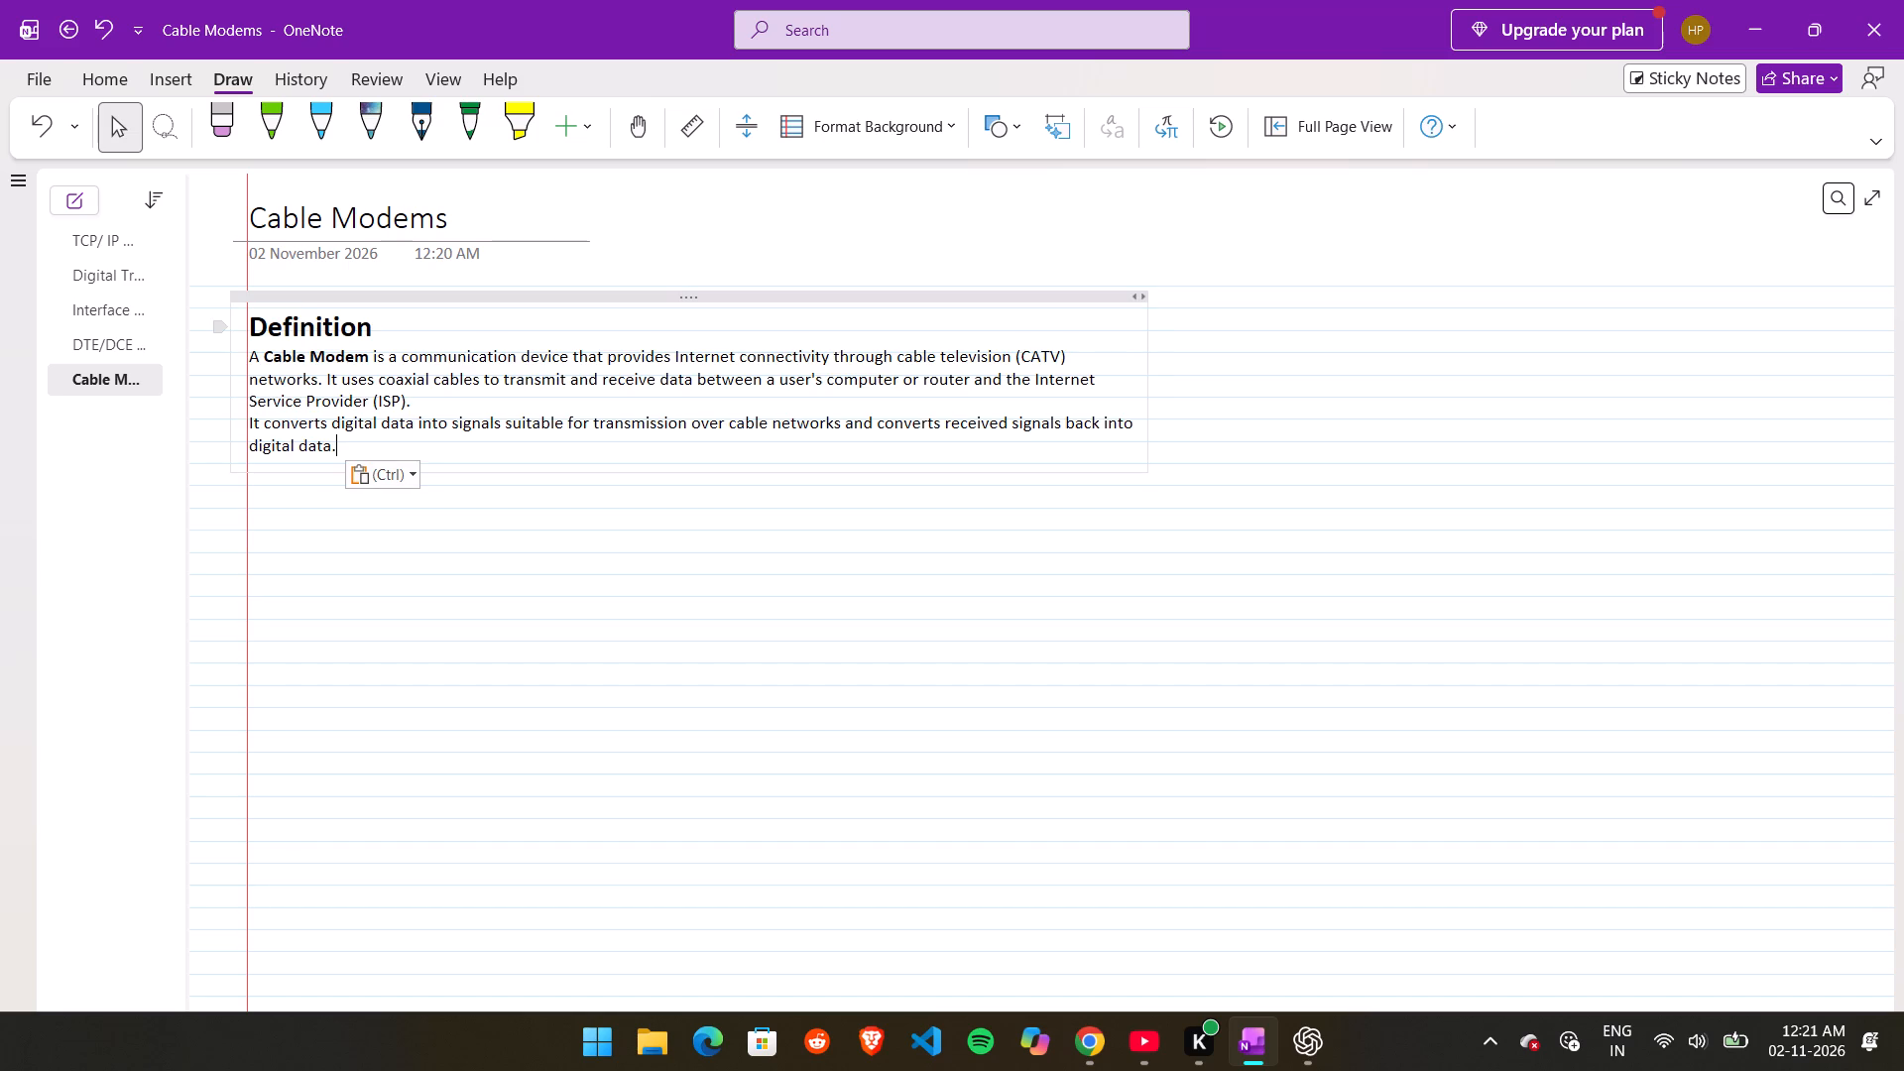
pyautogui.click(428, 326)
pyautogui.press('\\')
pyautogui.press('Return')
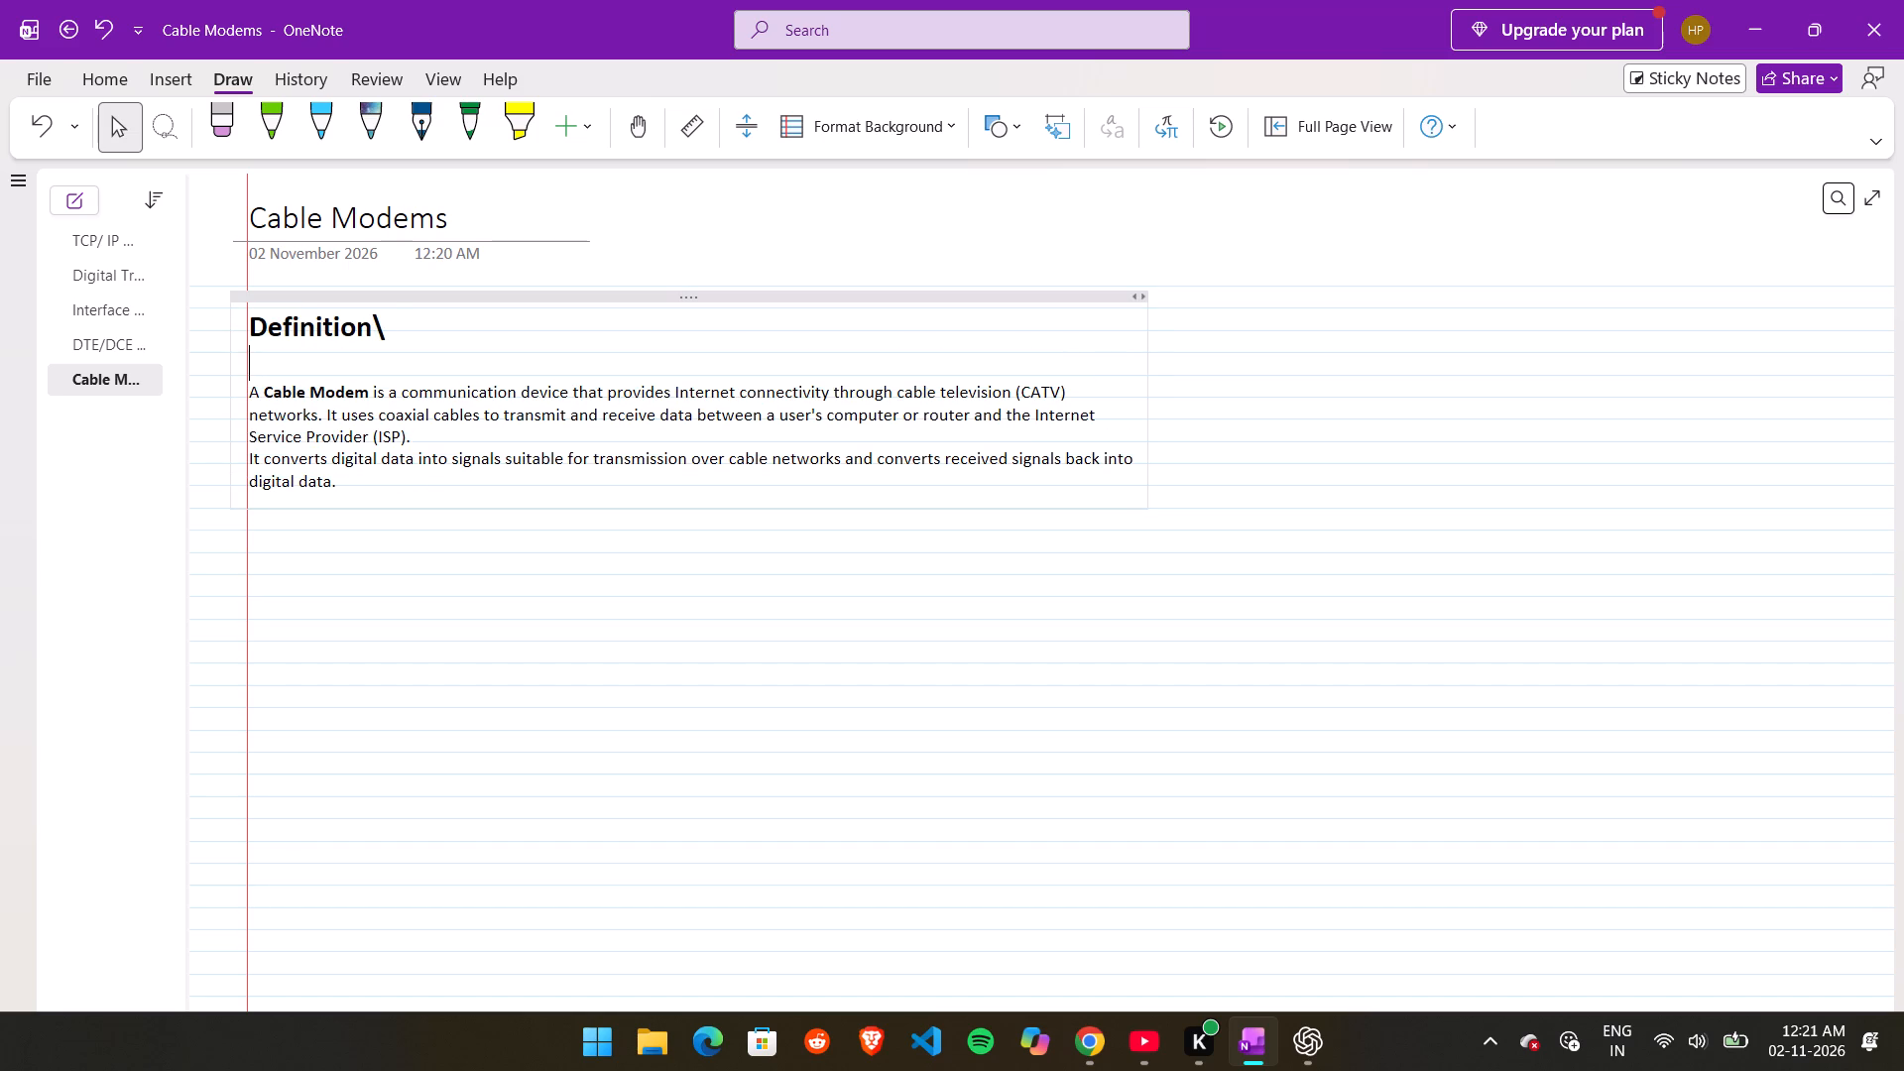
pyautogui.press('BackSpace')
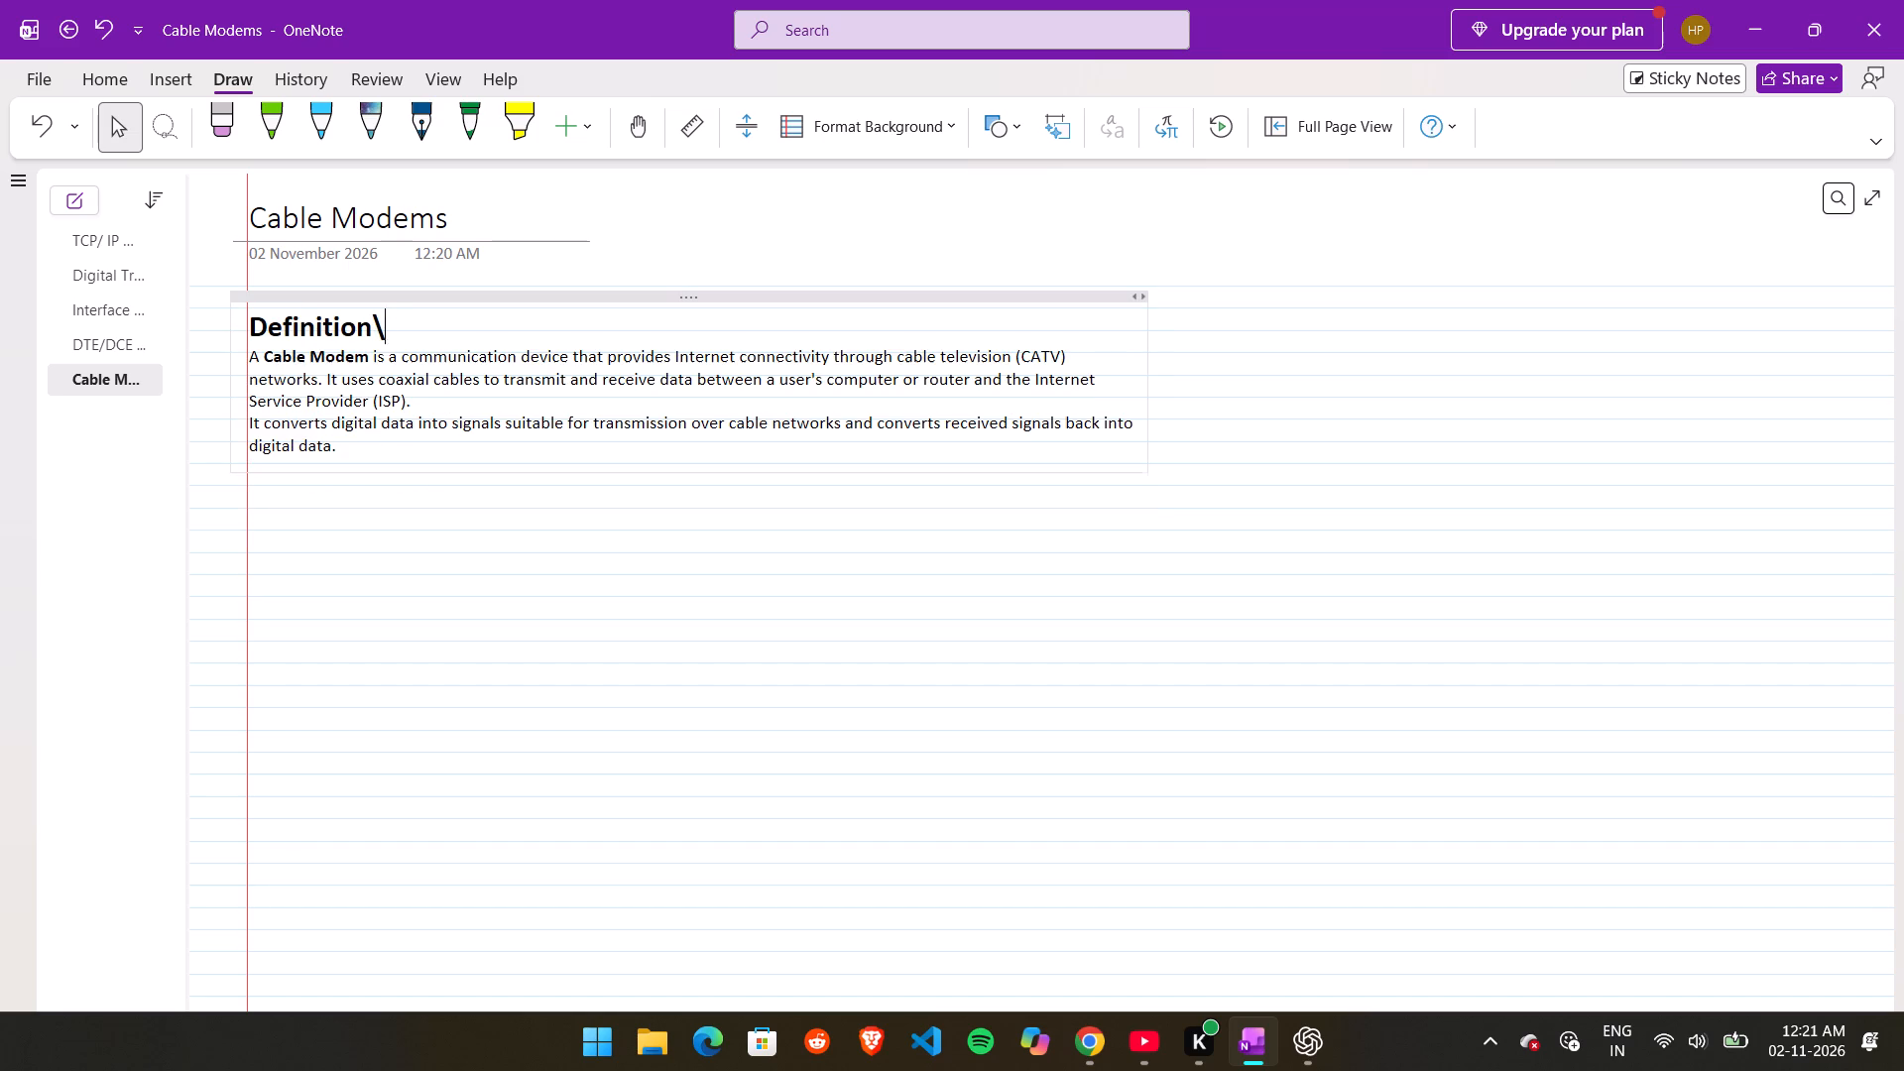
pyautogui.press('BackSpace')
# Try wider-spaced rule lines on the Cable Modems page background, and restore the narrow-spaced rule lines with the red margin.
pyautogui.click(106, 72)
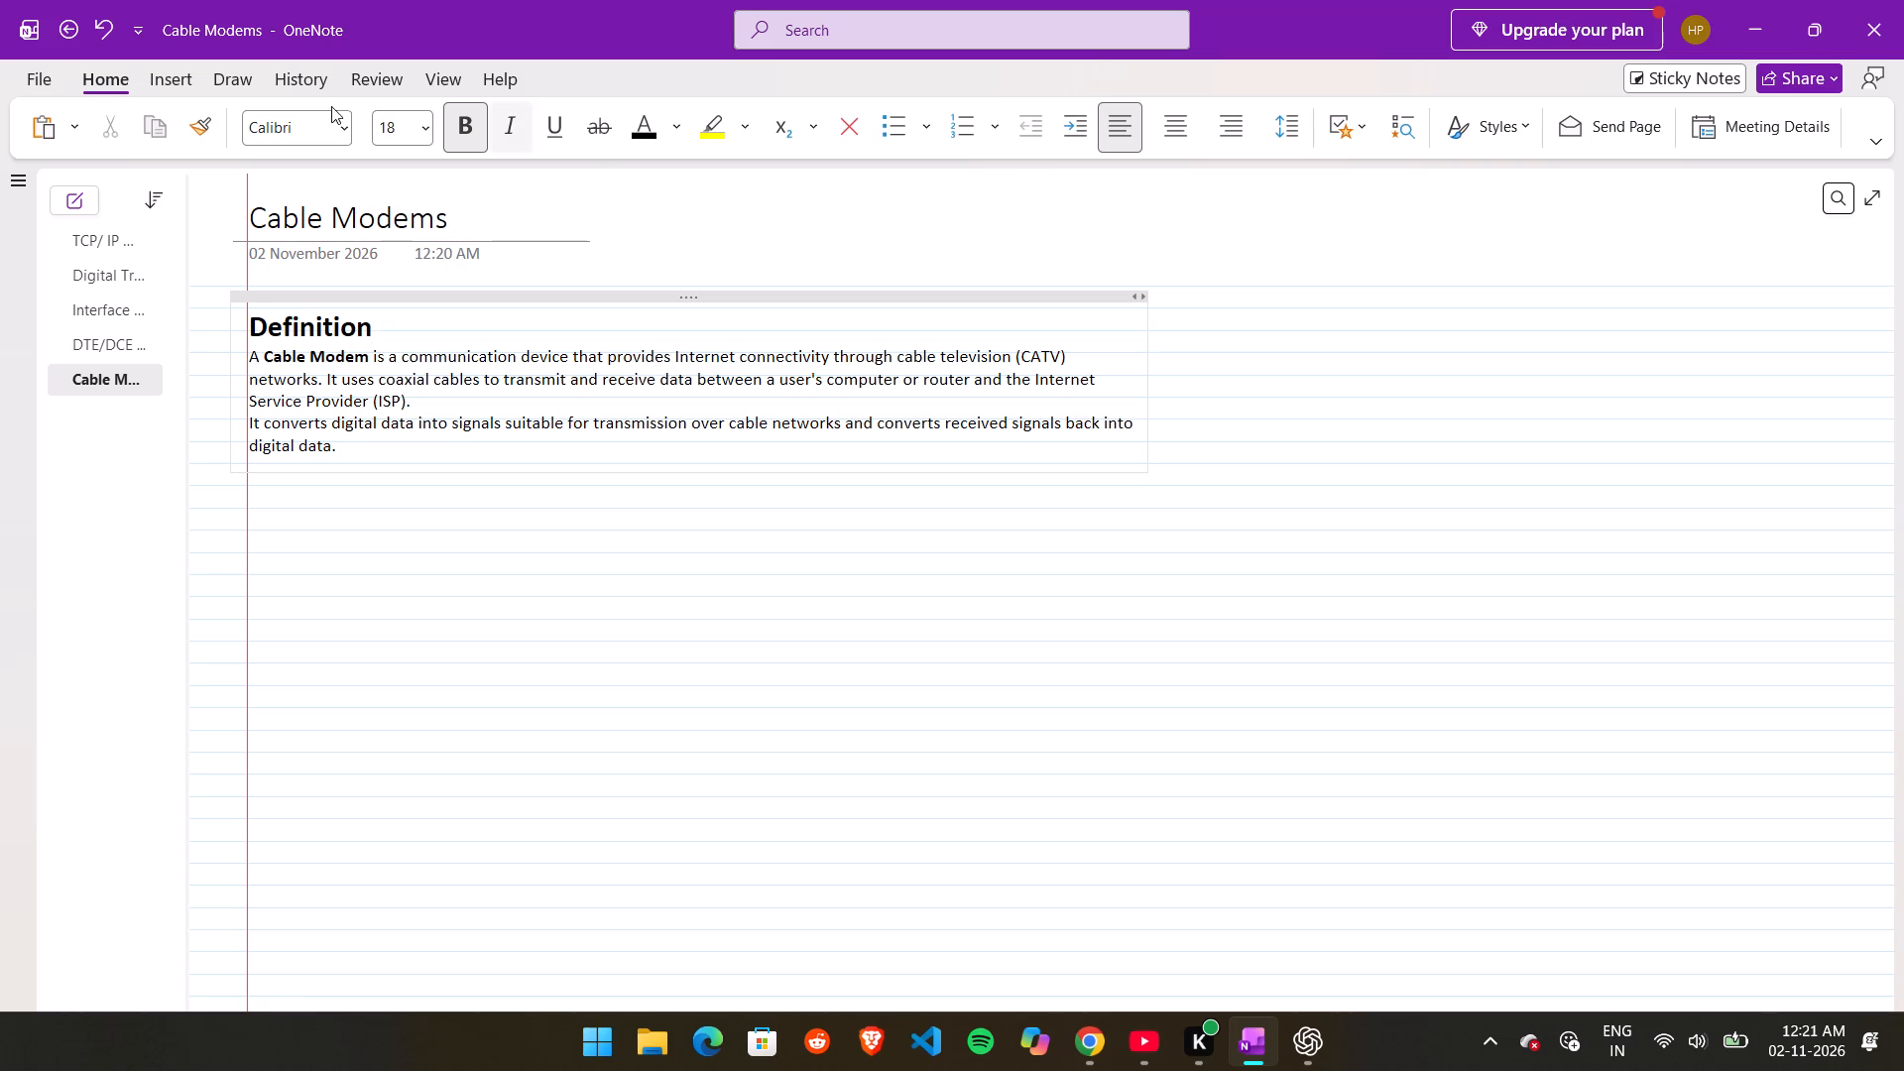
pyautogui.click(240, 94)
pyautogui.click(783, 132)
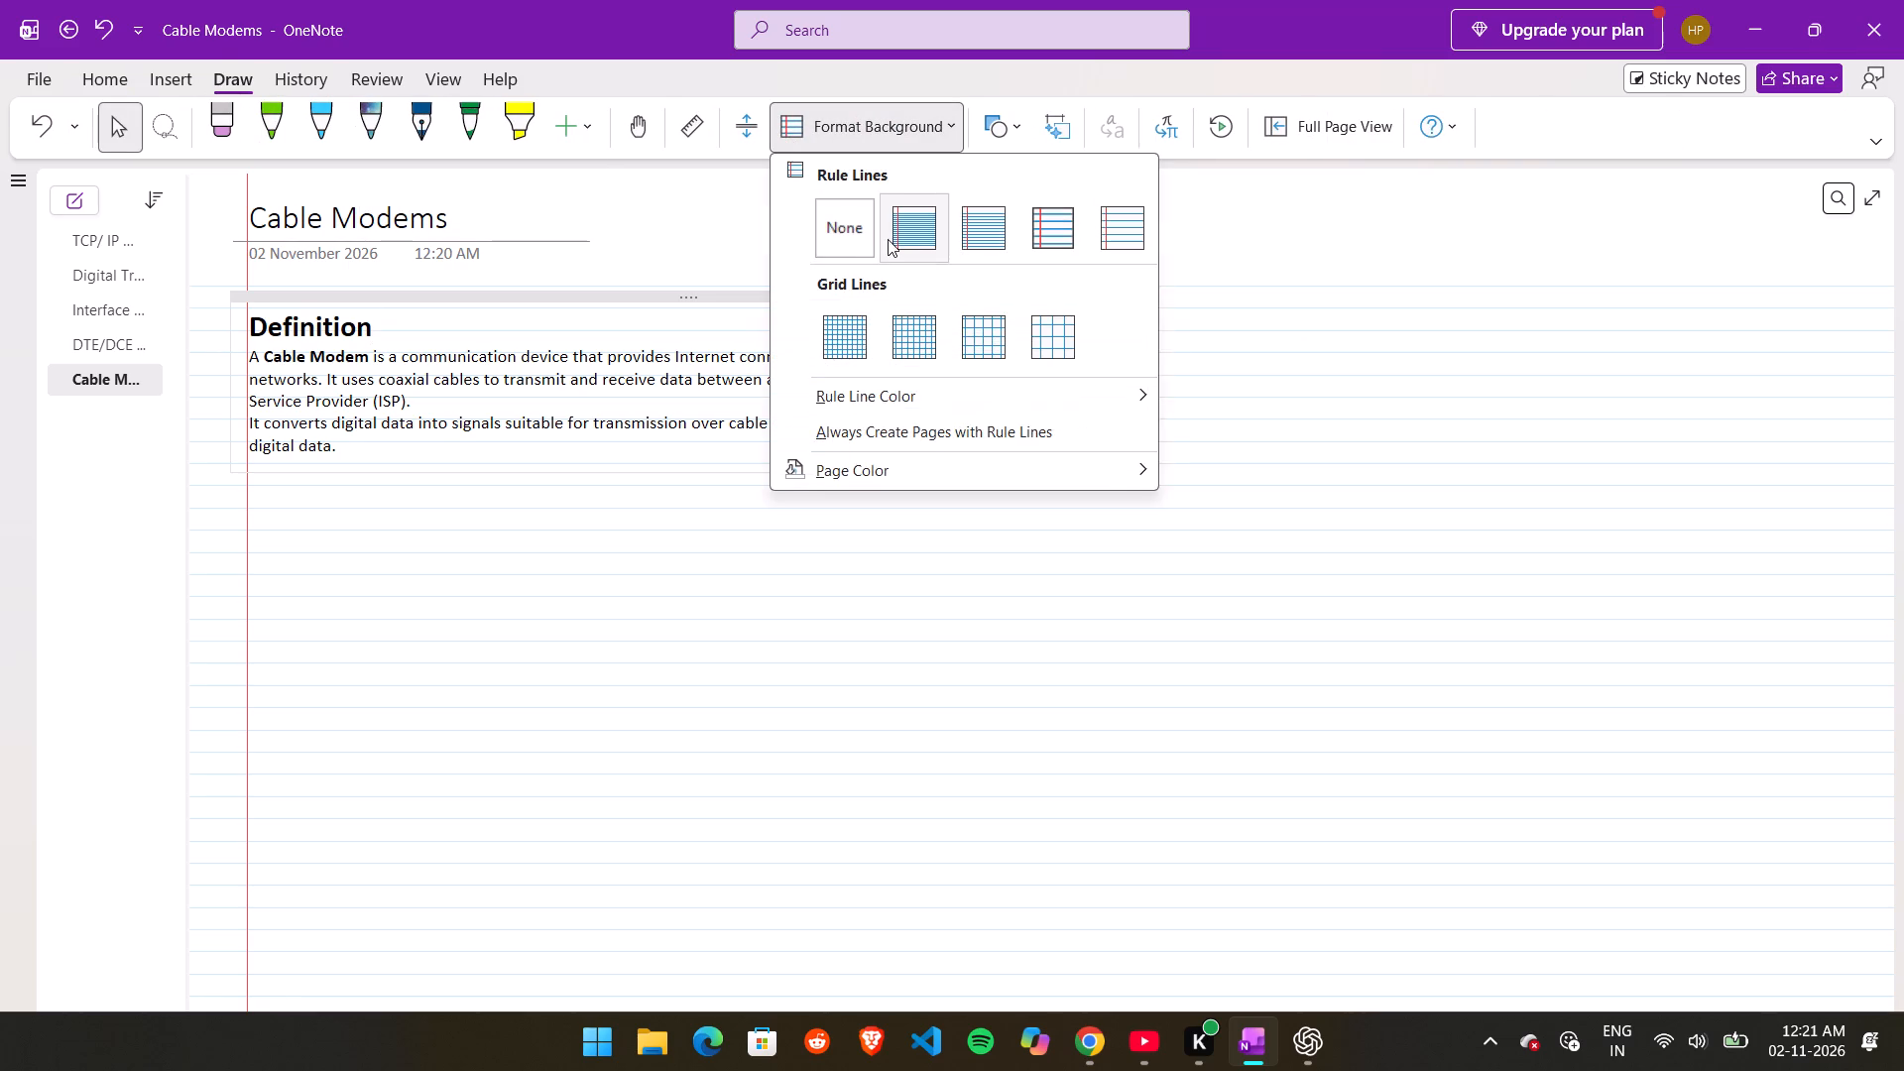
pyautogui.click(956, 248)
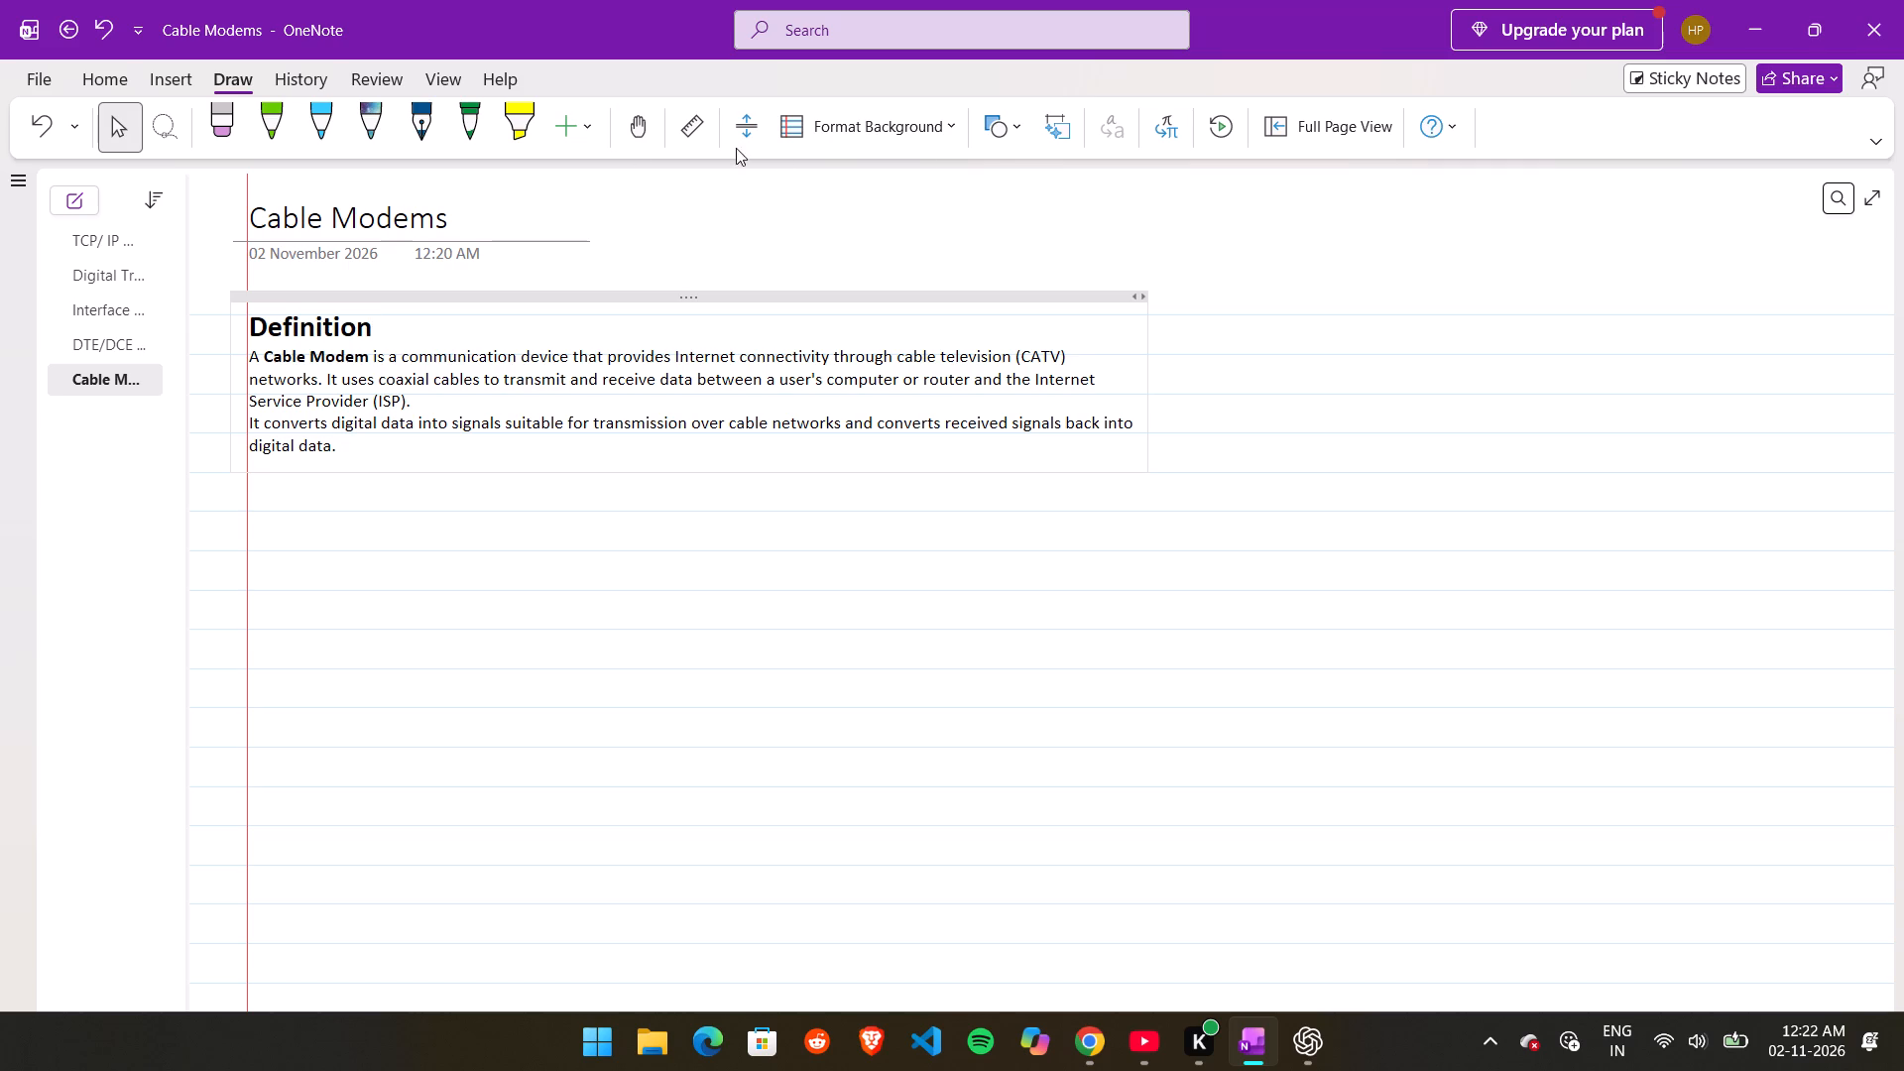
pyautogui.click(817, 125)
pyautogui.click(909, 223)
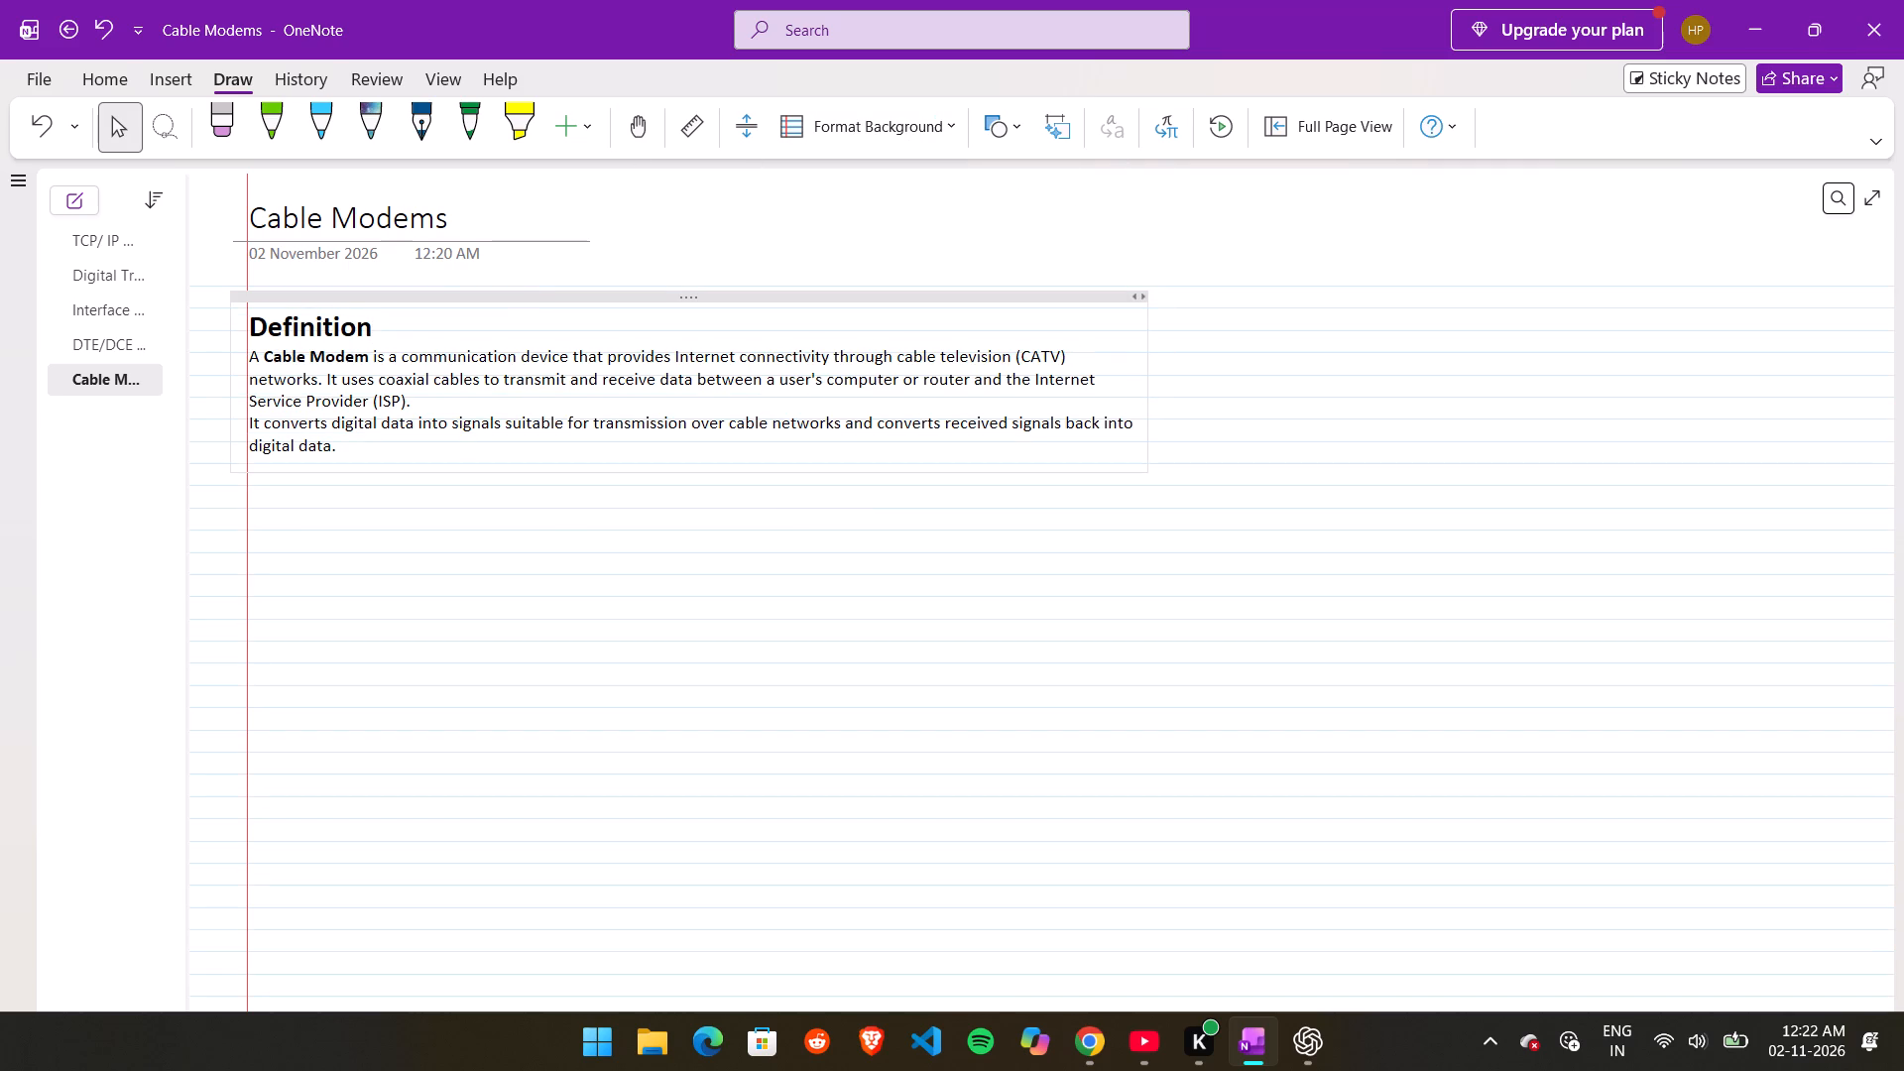
# Insert a blank line between the Definition heading and its first paragraph.
pyautogui.press('Return')
# Check the formatting of the earlier pages, including Interface and Modems, and set the Cable Modems page's Definition heading to font size 16.
pyautogui.click(64, 245)
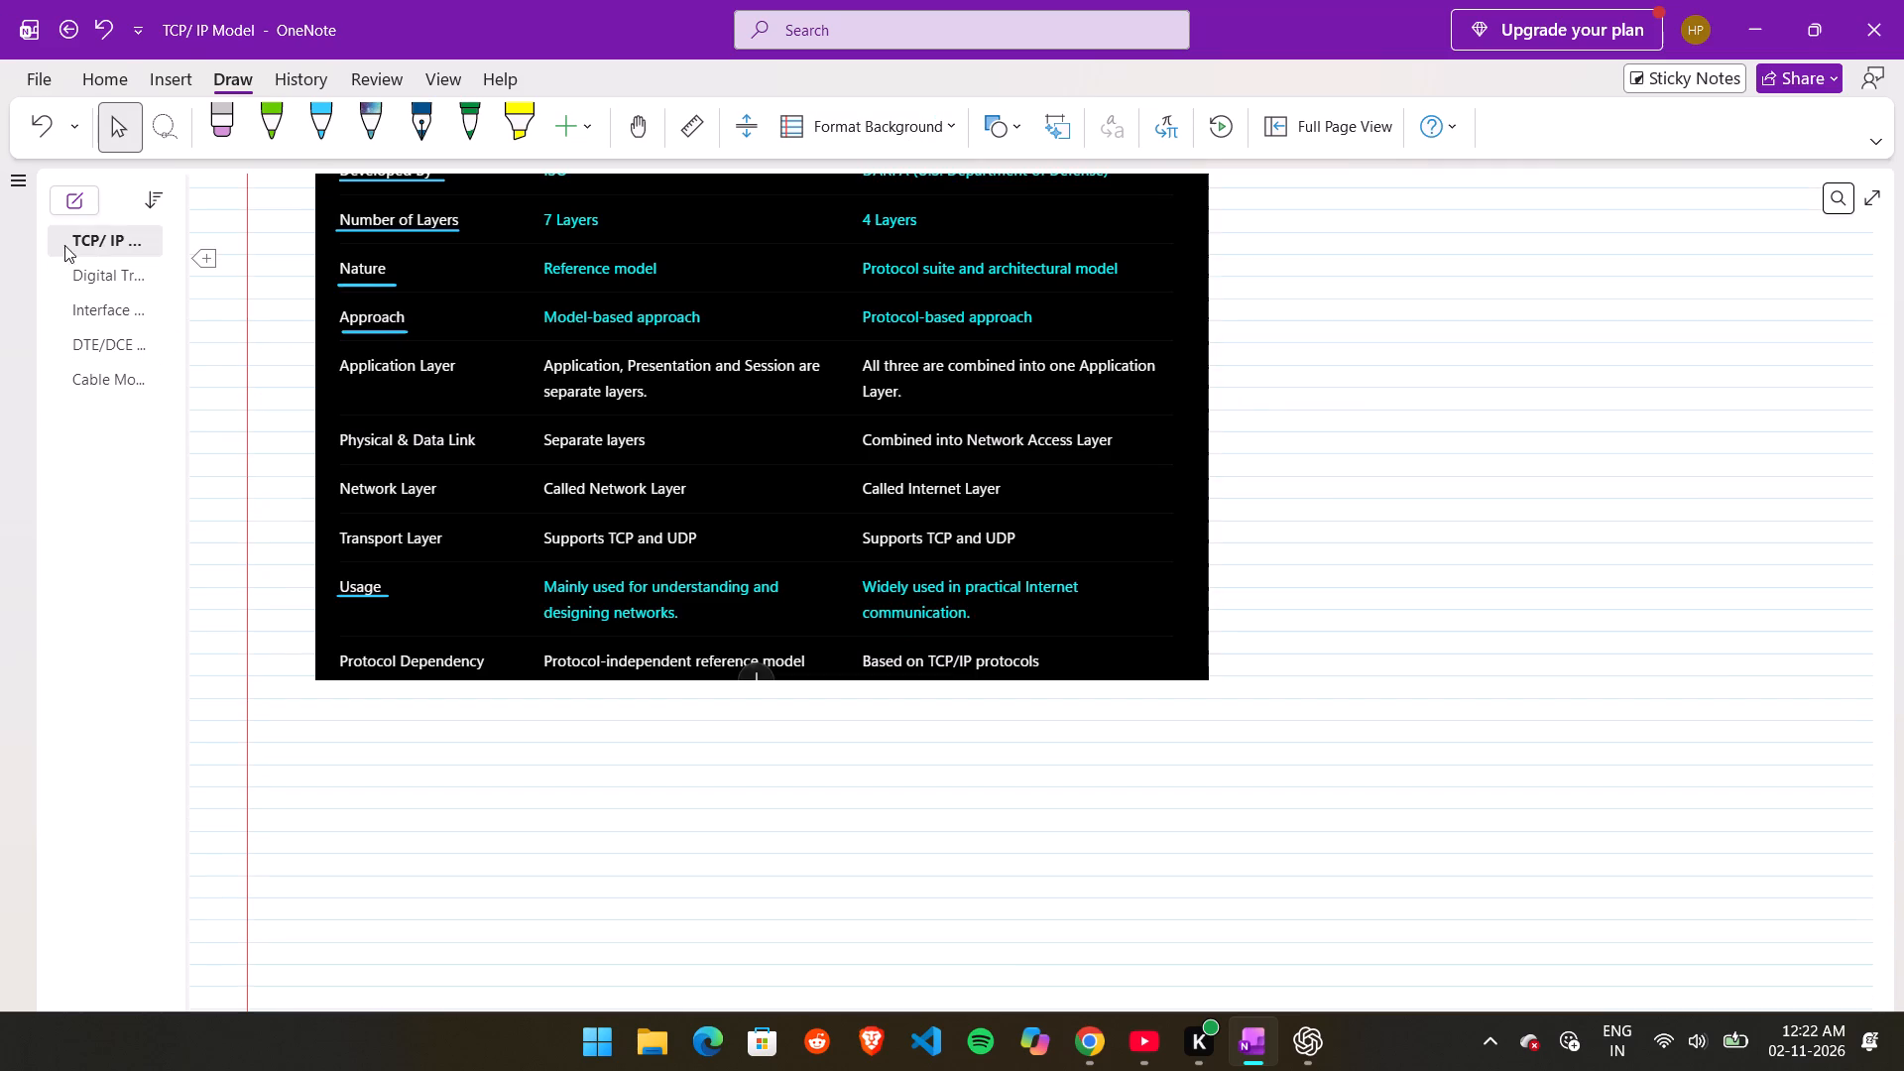
pyautogui.scroll(6, 1591, 461)
pyautogui.scroll(2, 1169, 447)
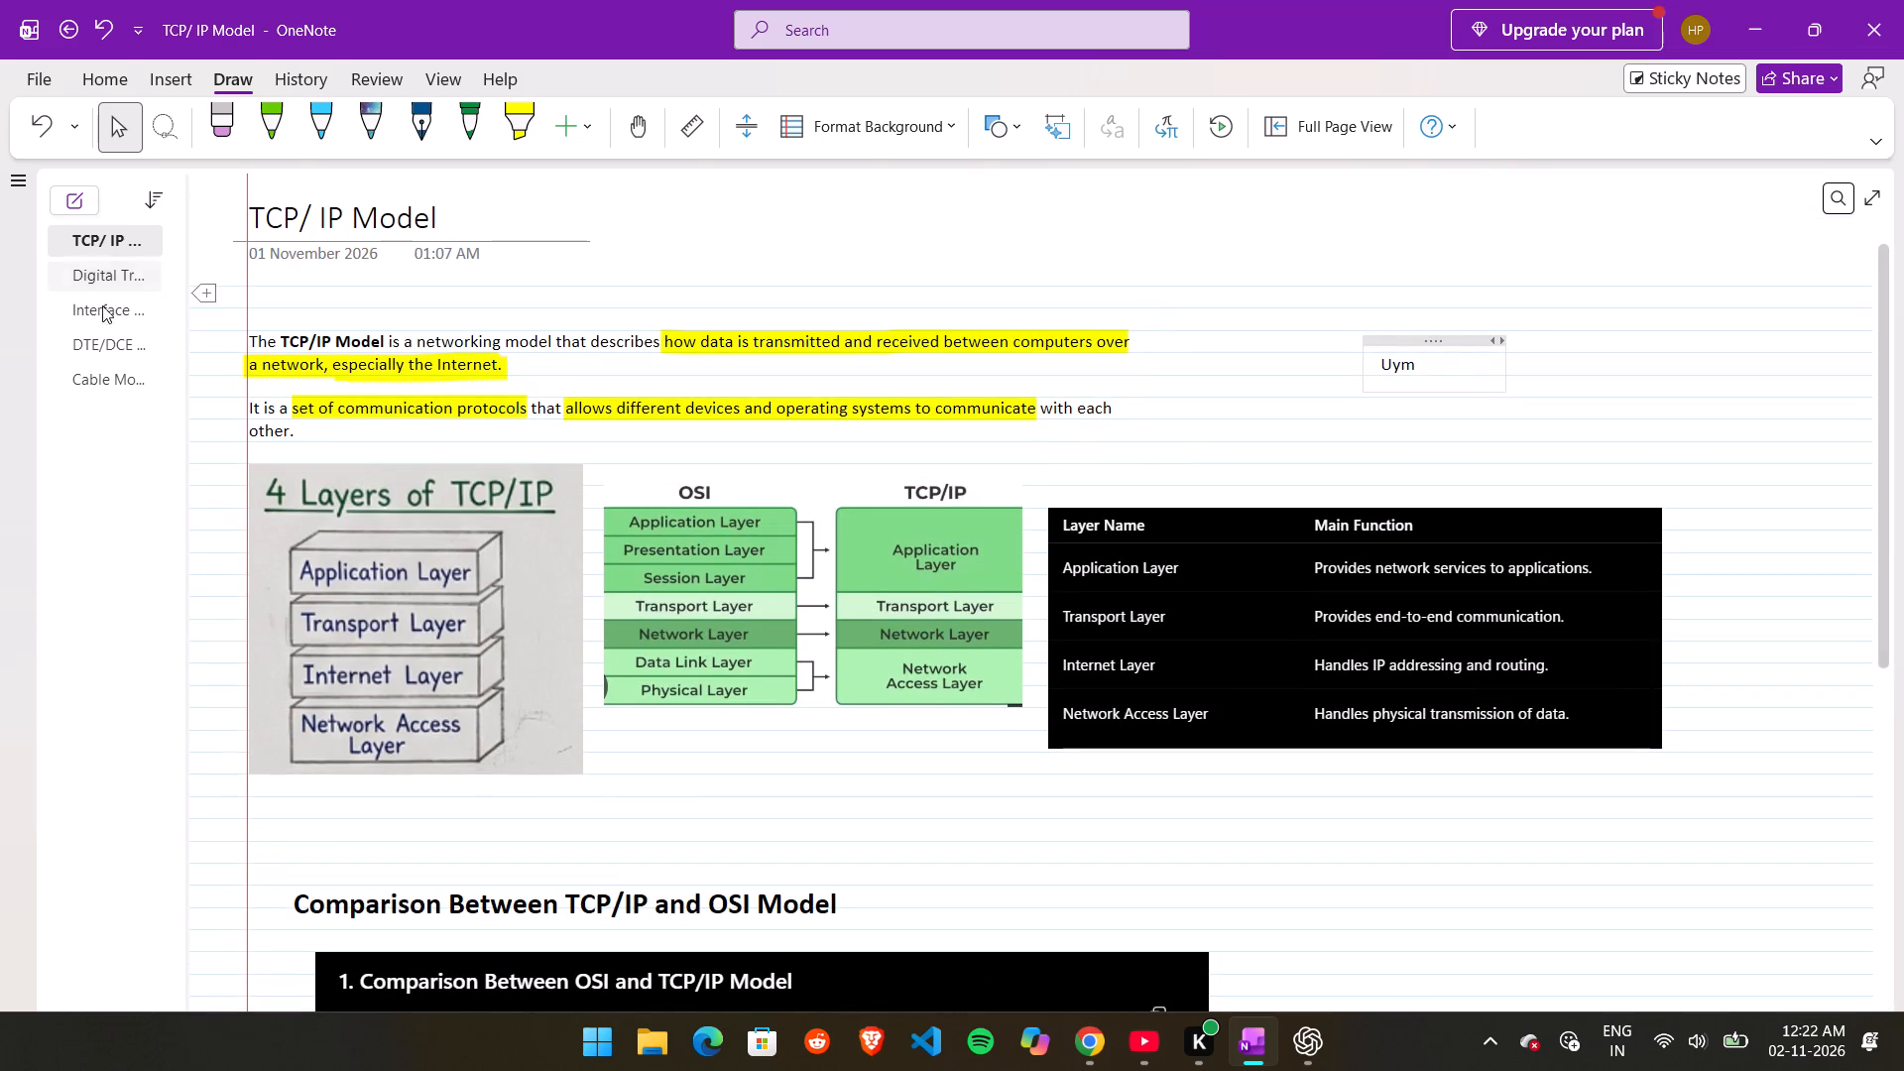
pyautogui.click(76, 280)
pyautogui.click(109, 303)
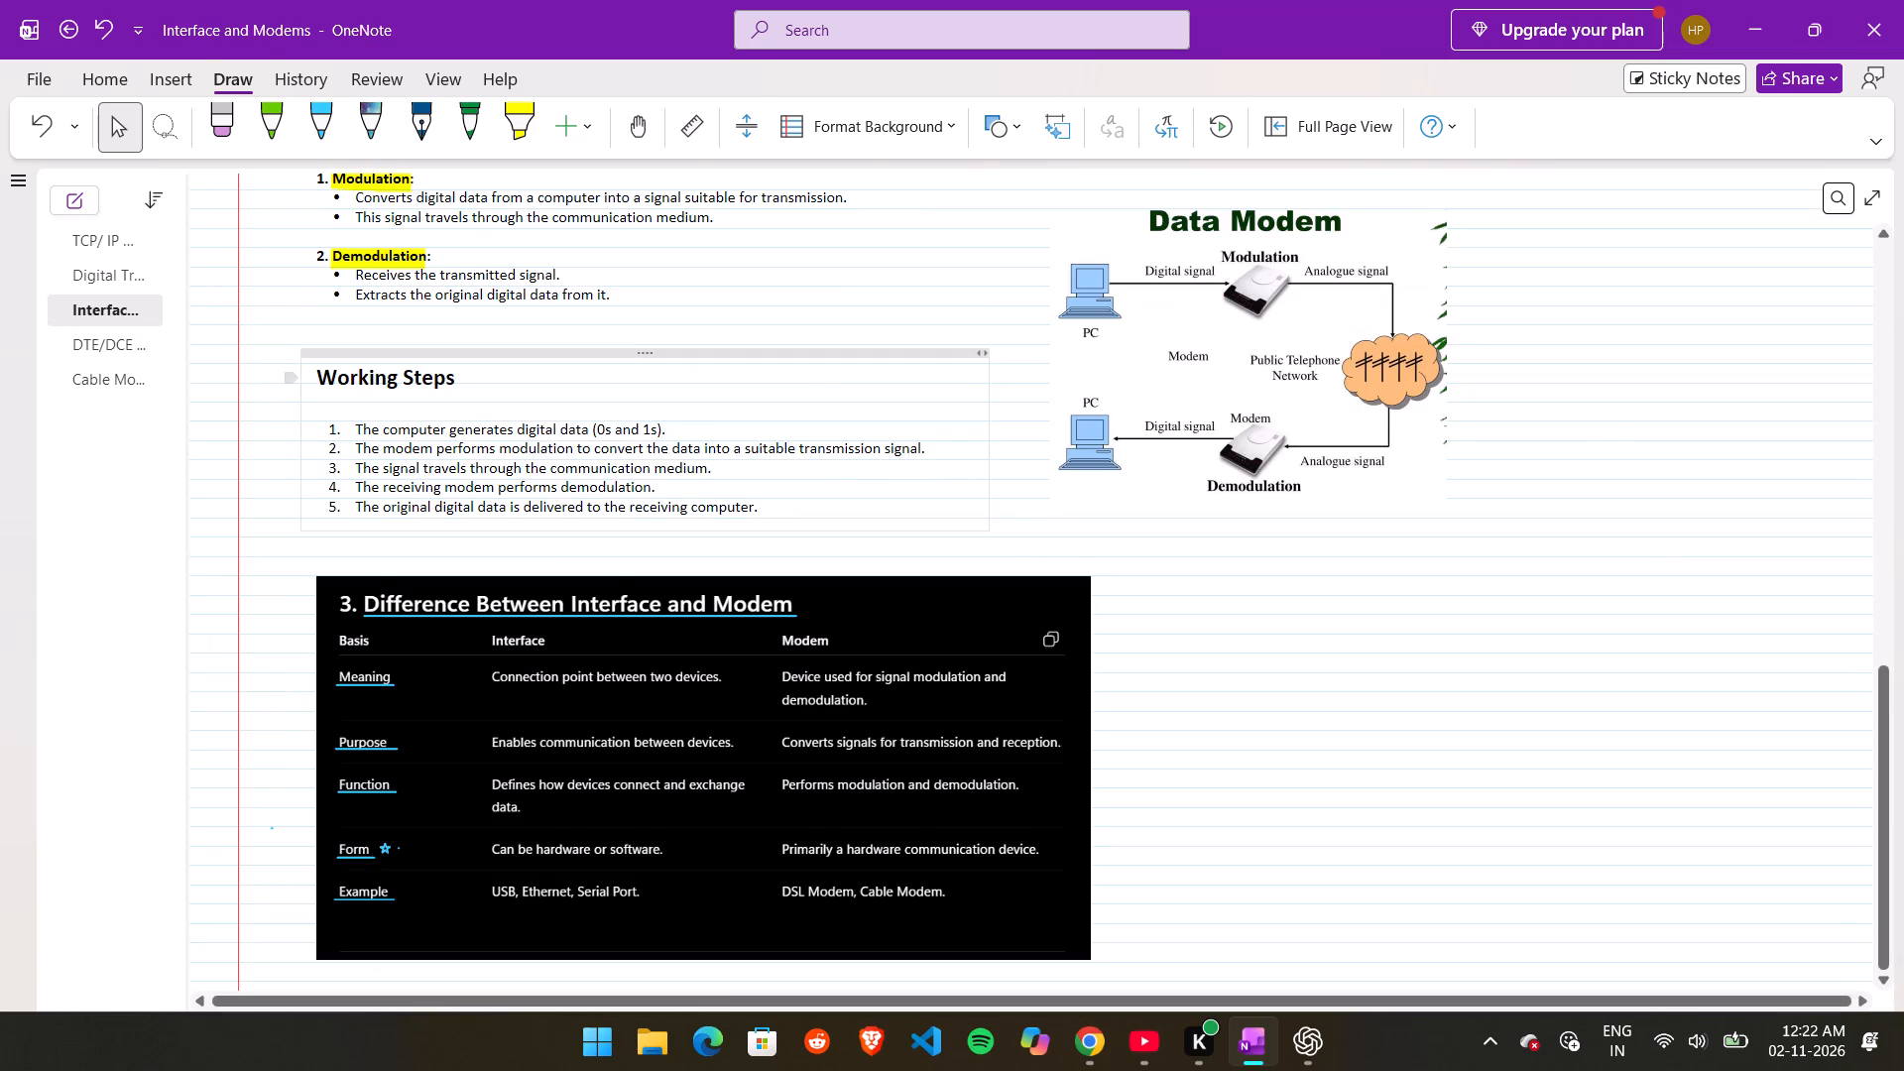
pyautogui.scroll(3, 490, 367)
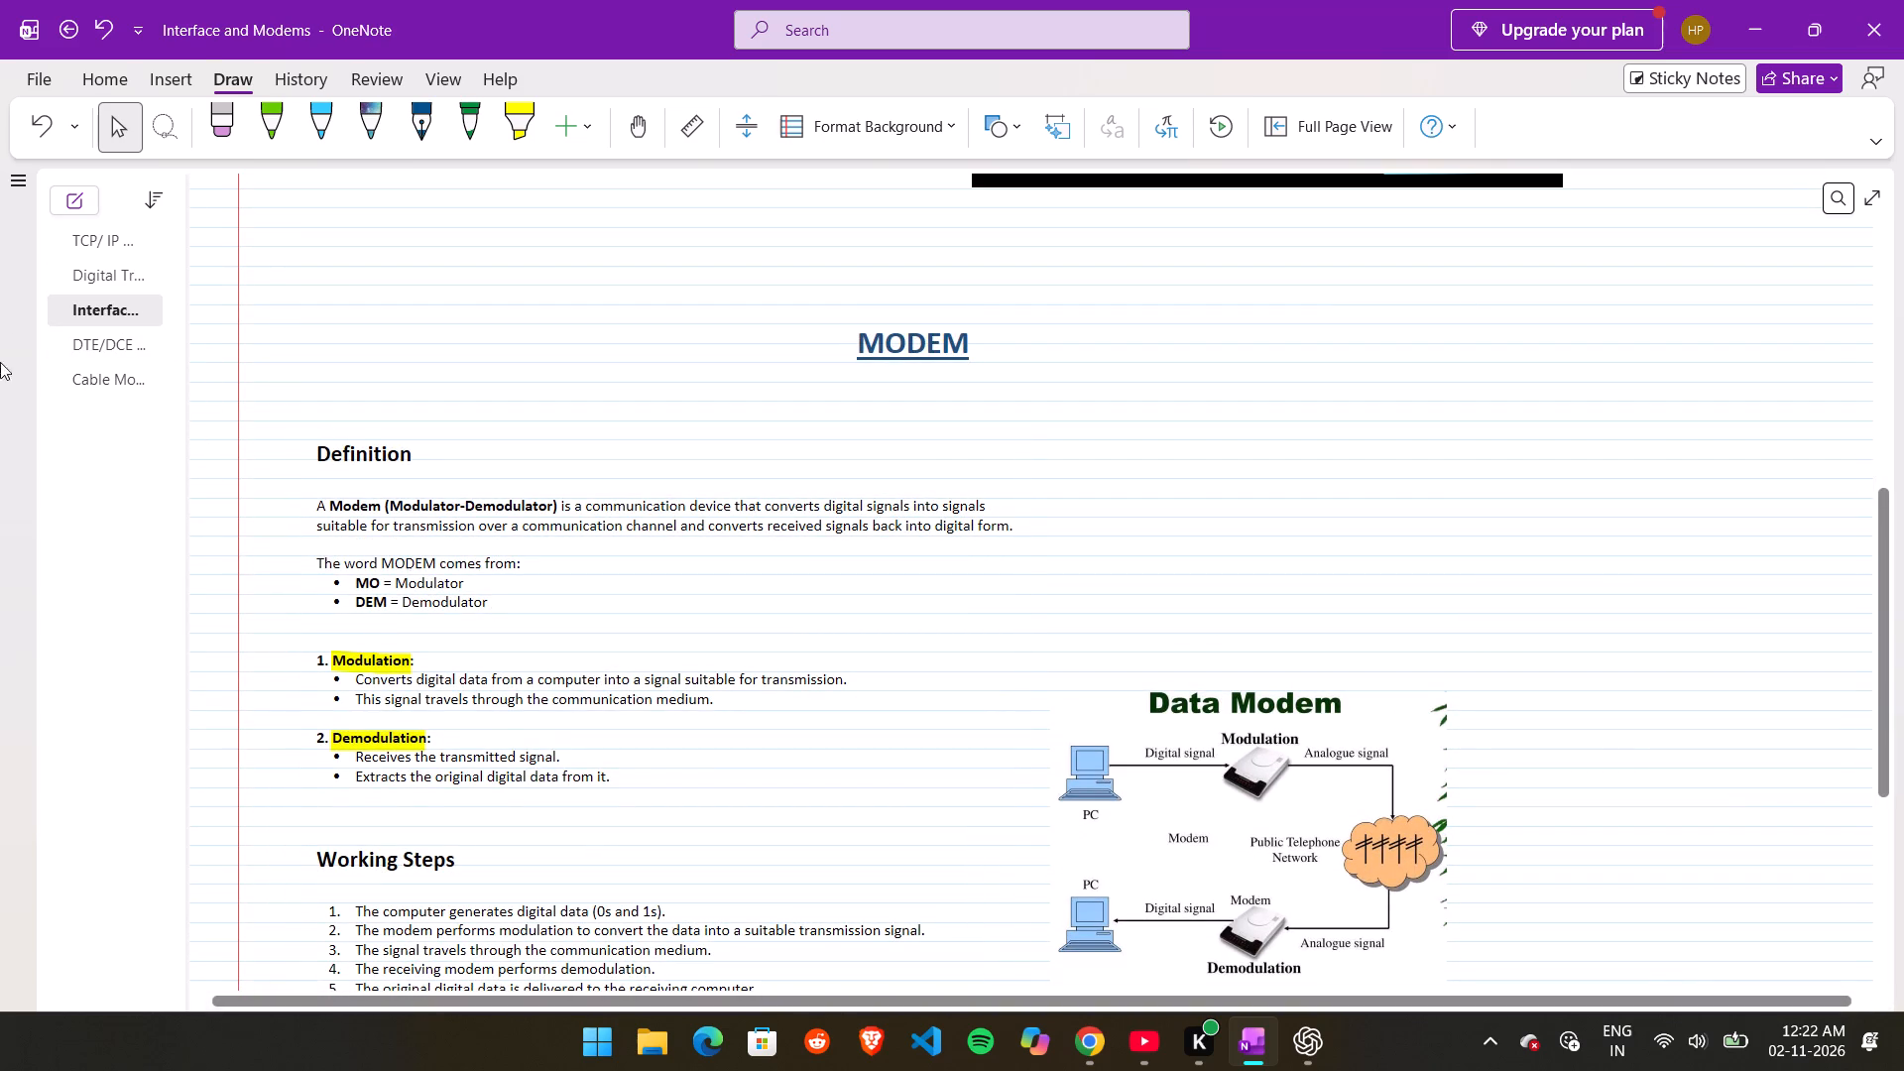
pyautogui.click(142, 375)
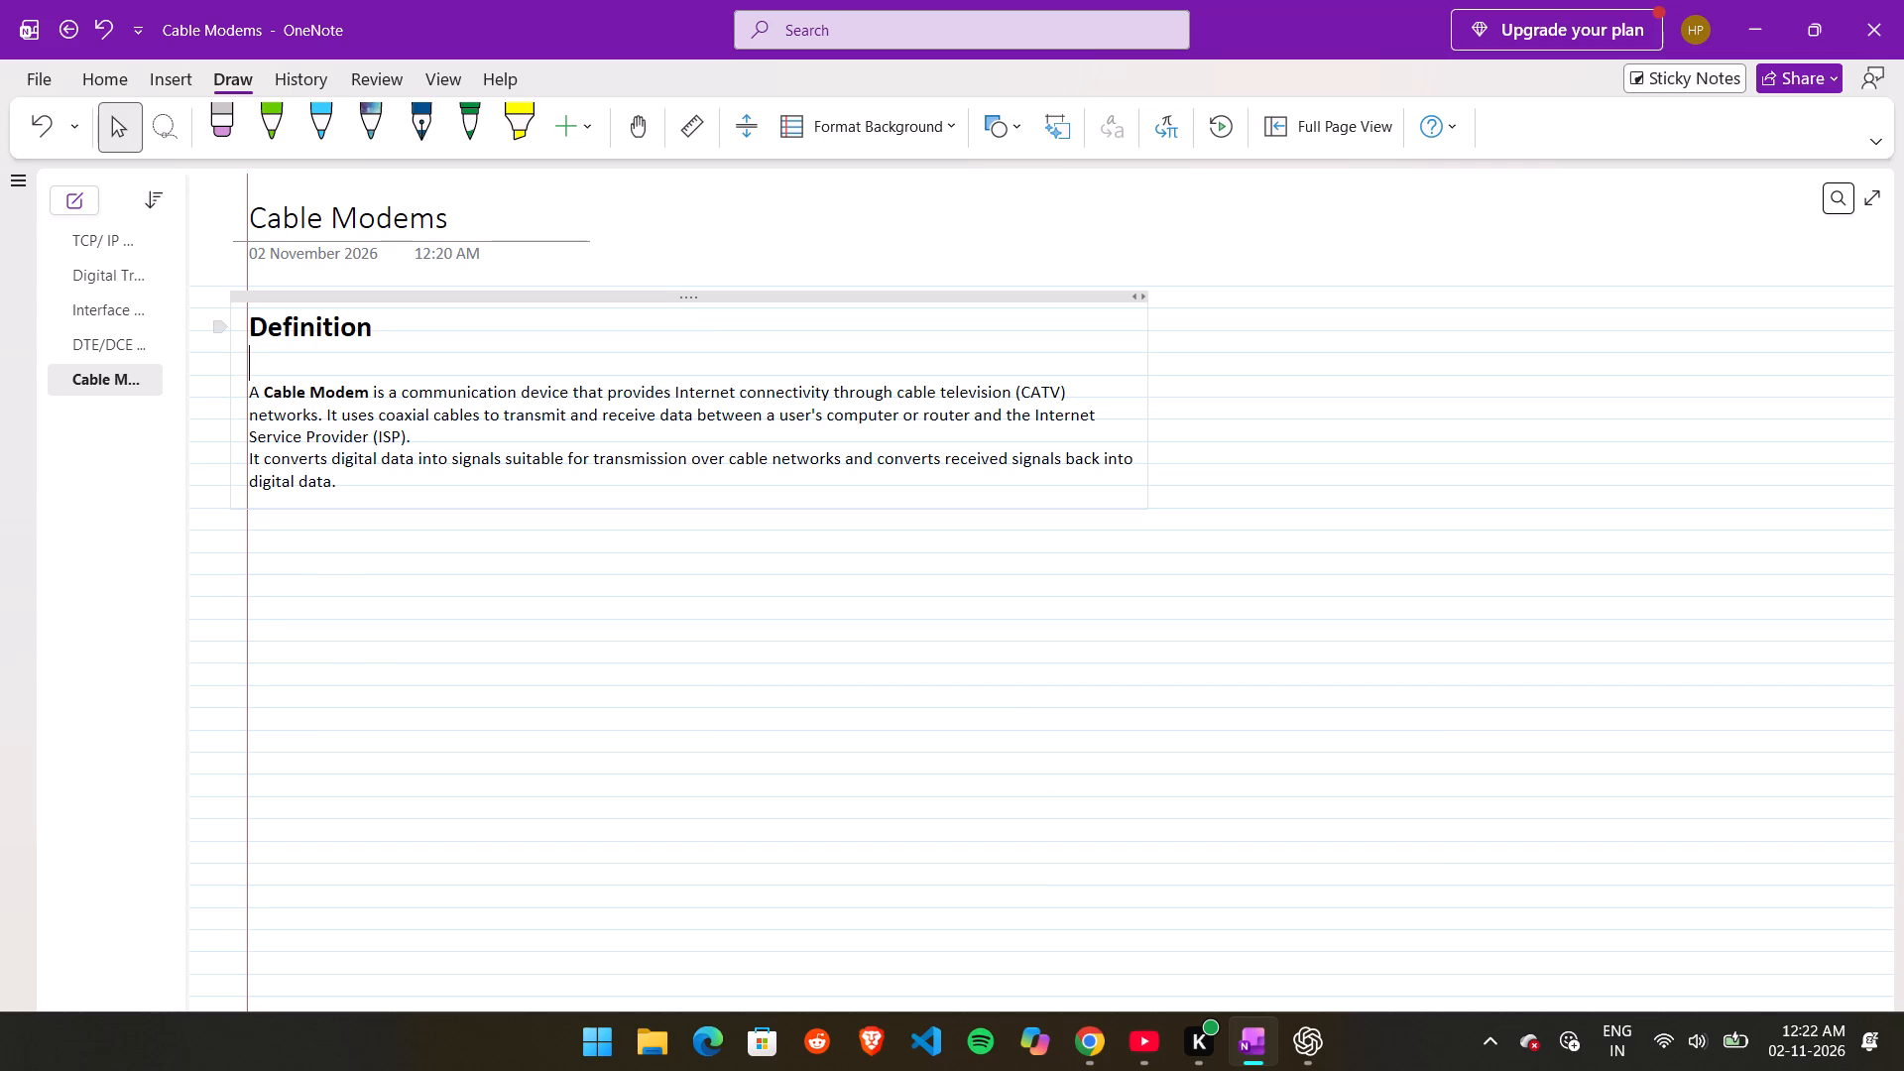
pyautogui.click(431, 332)
pyautogui.moveTo(382, 326); pyautogui.dragTo(218, 327)
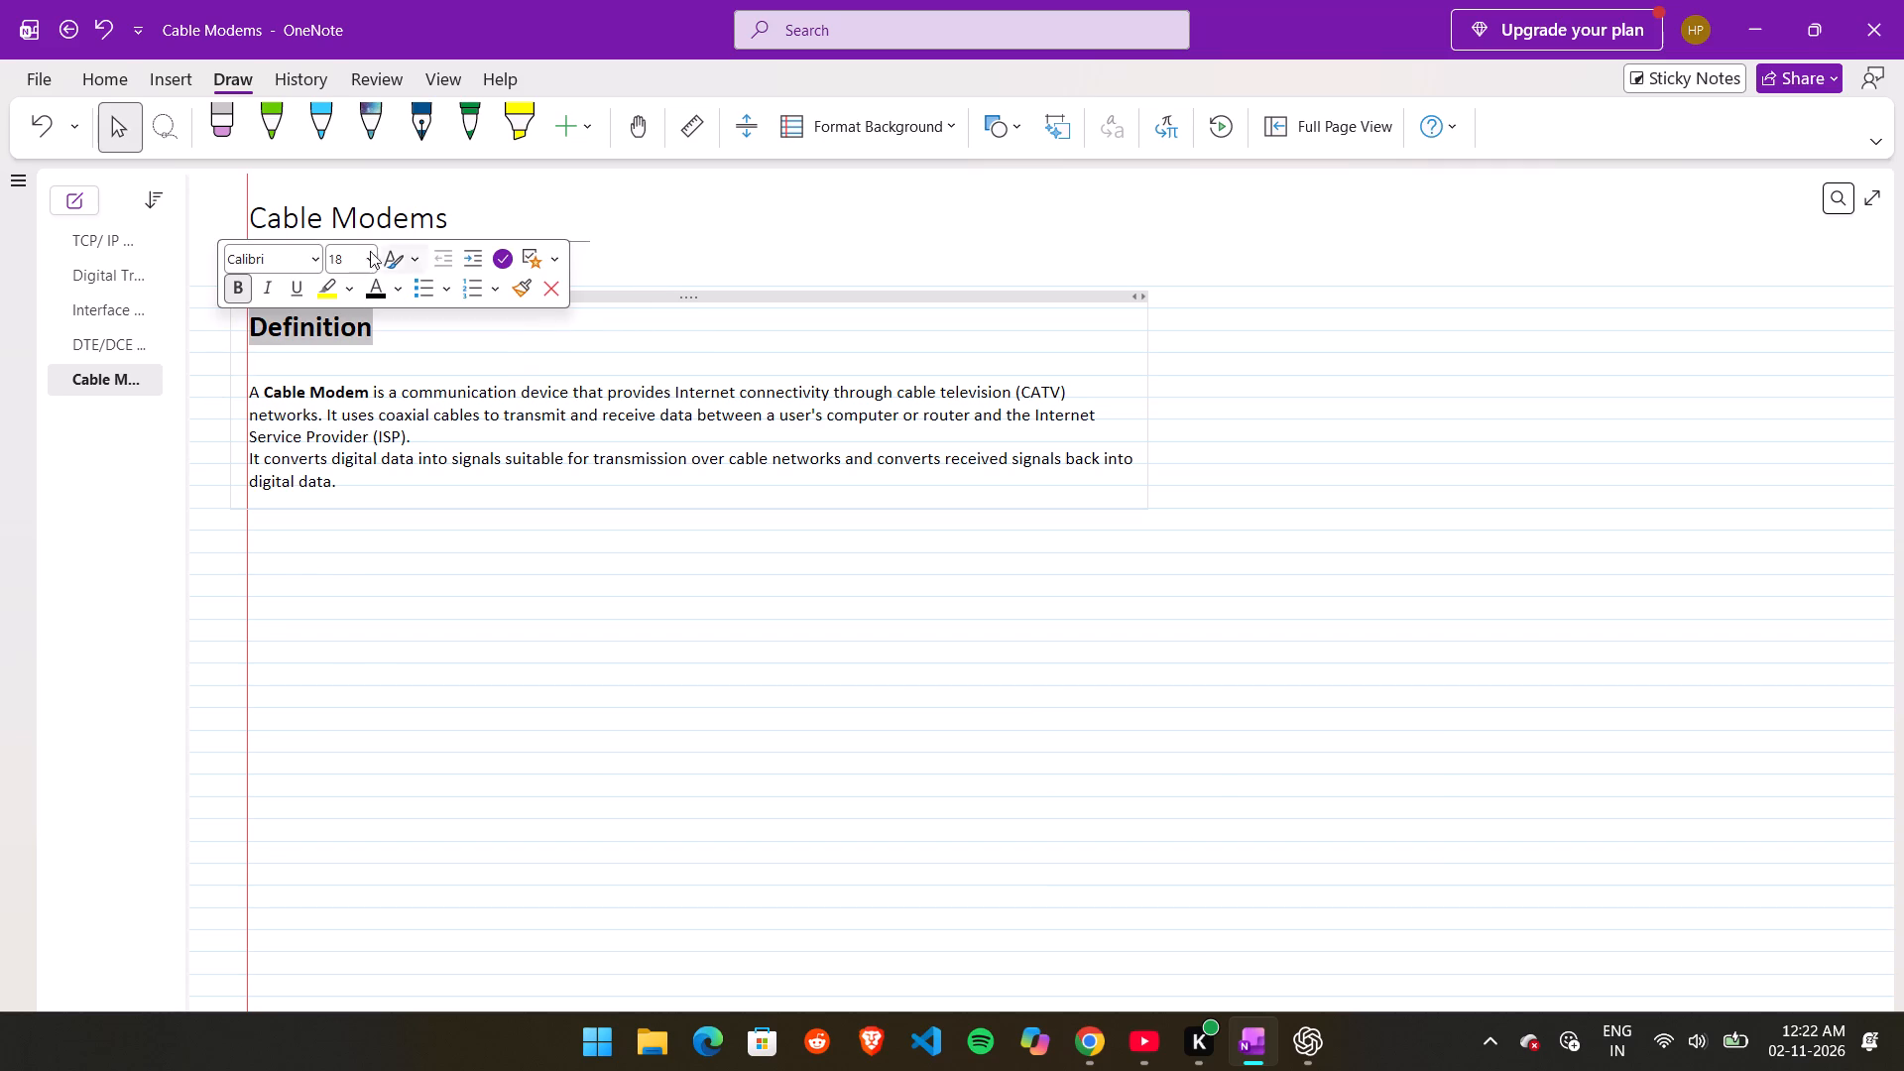
pyautogui.click(363, 259)
pyautogui.click(342, 562)
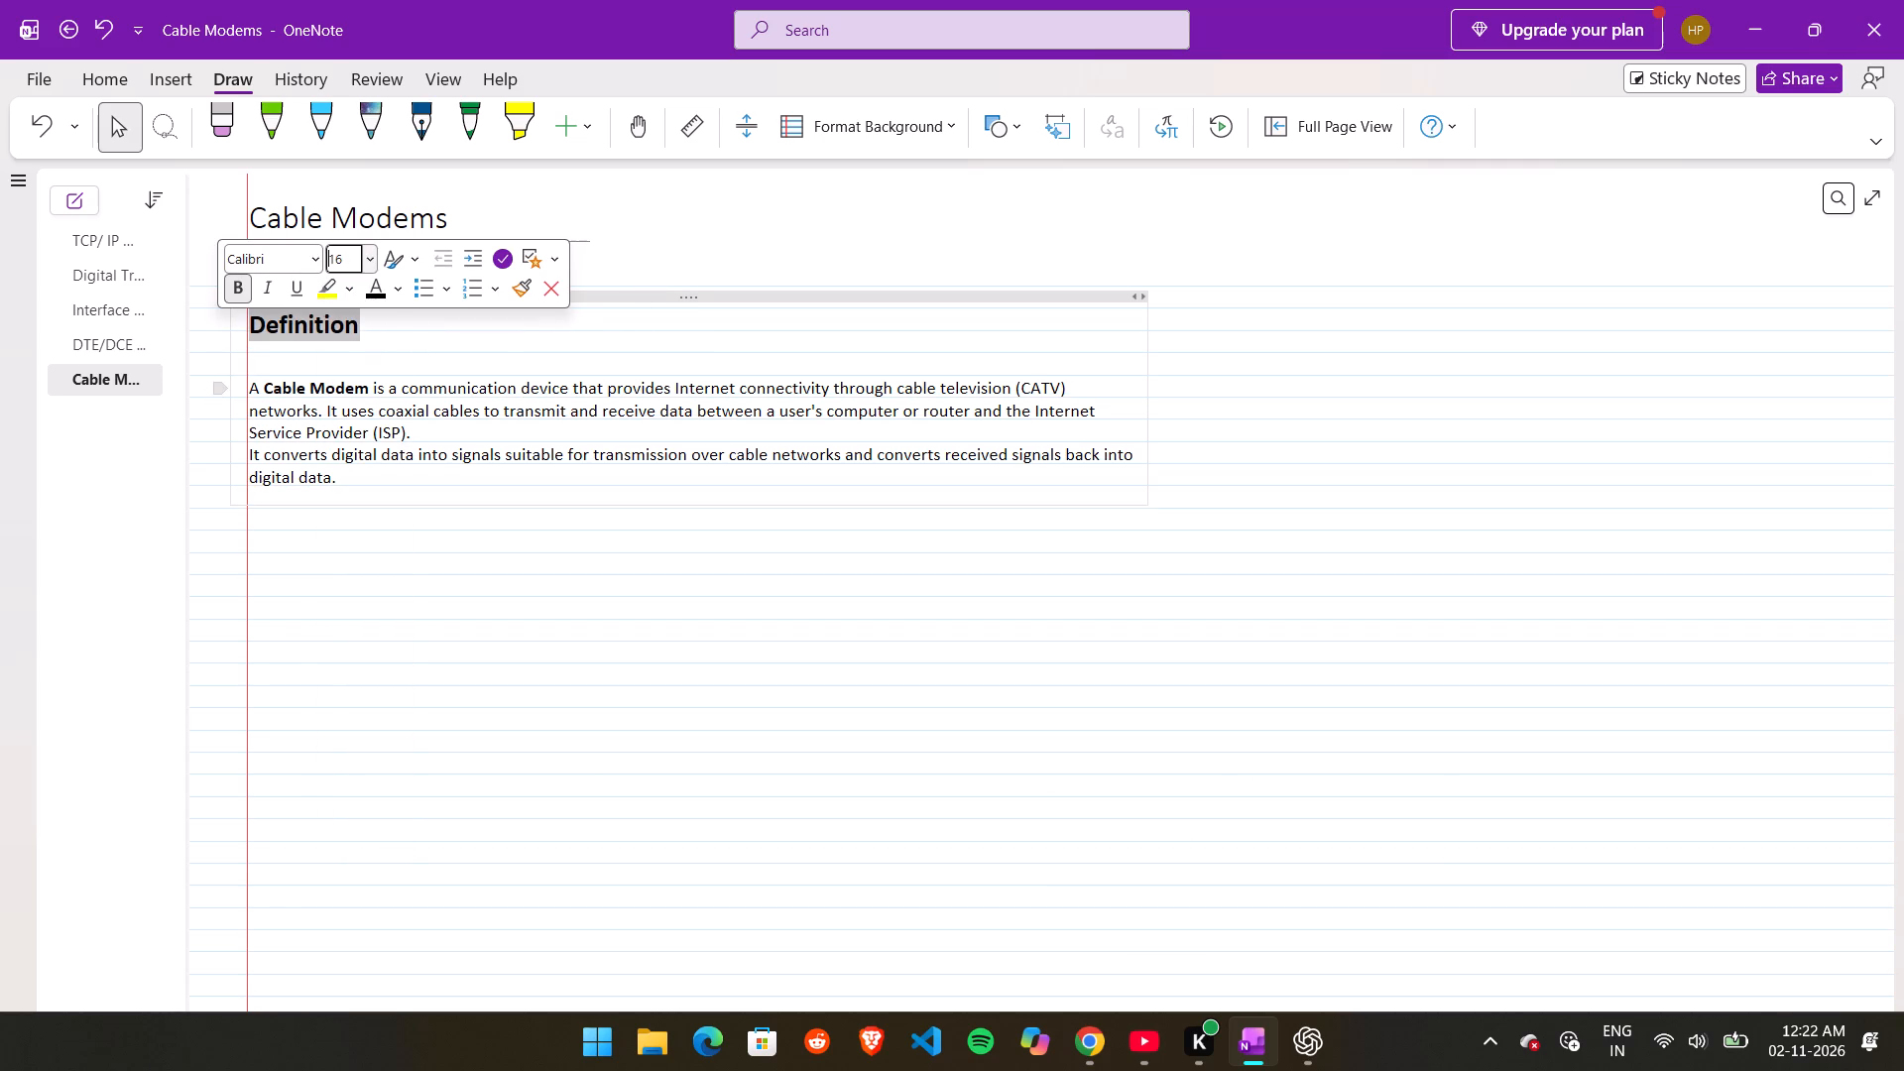
pyautogui.click(764, 390)
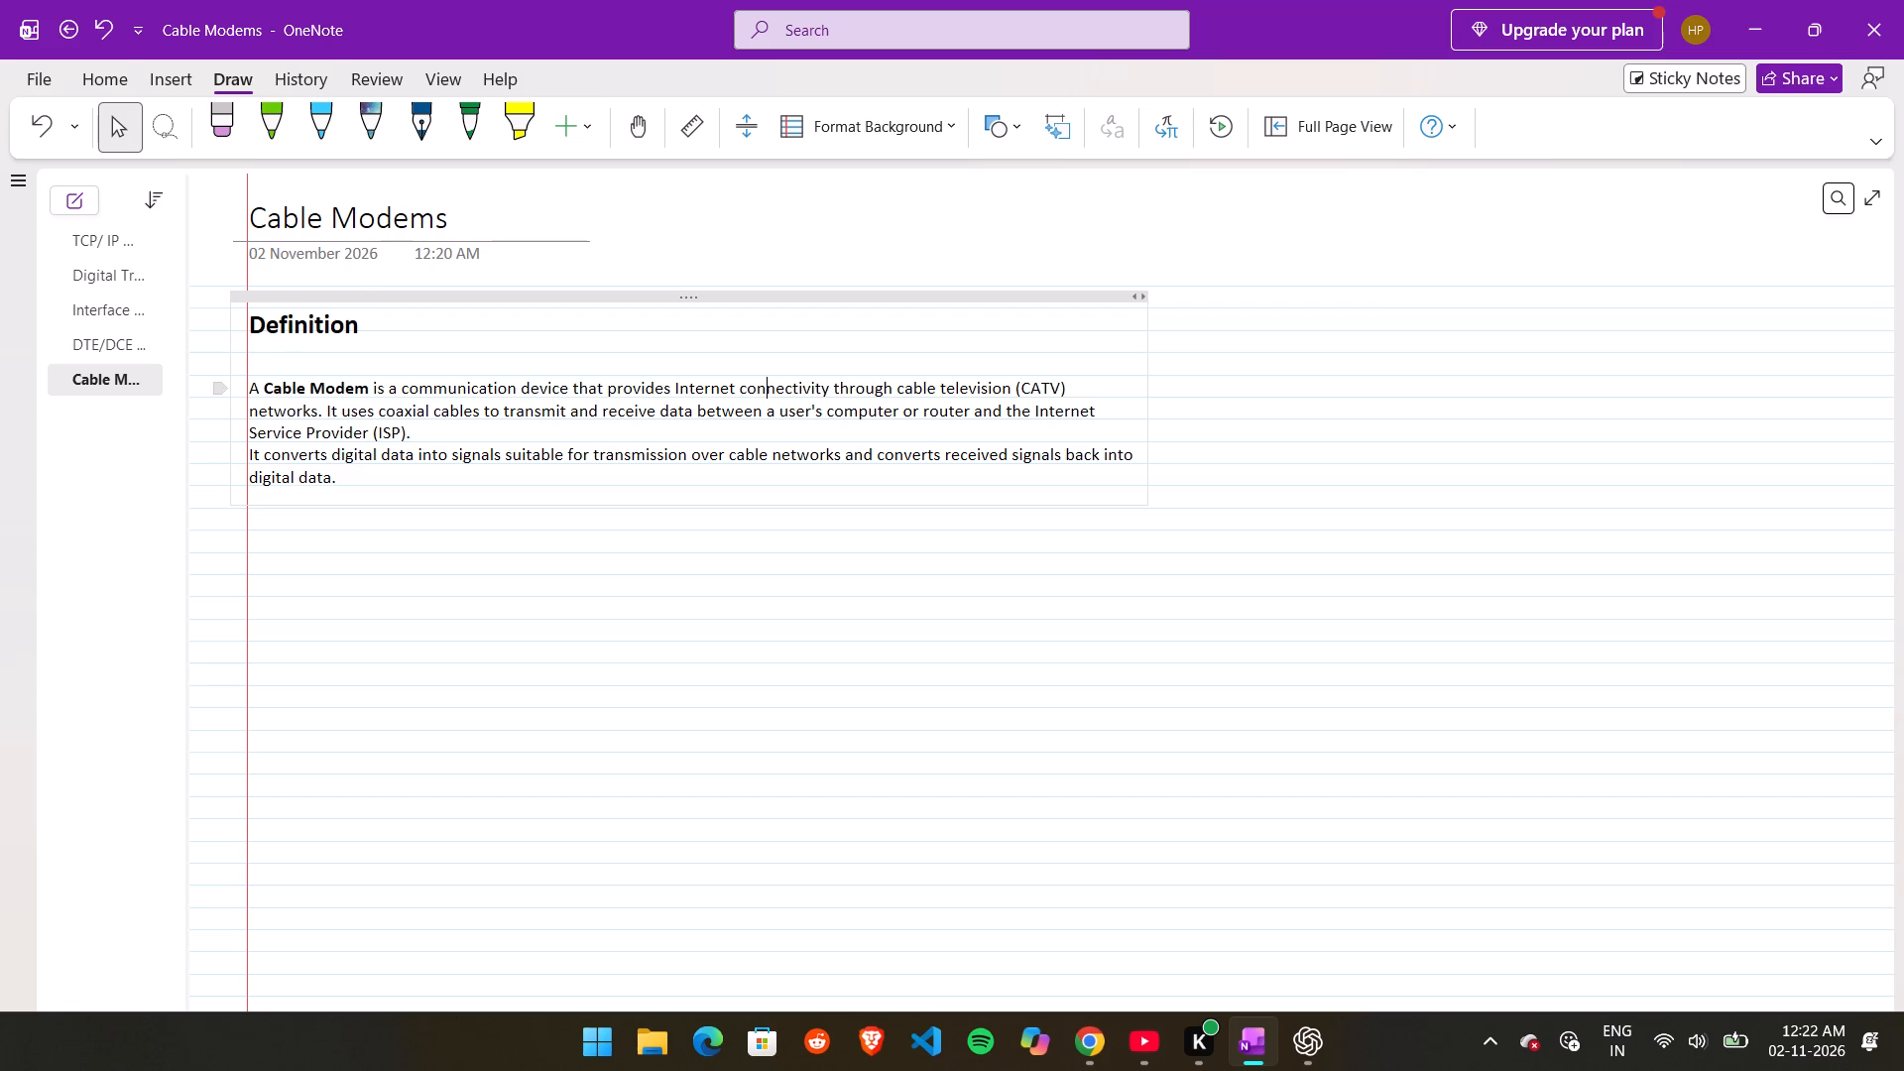
# Check the DTE/DCE Interface page's layout, and move the Cable Modems text block one ruled line down and slightly right of the red margin.
pyautogui.click(88, 345)
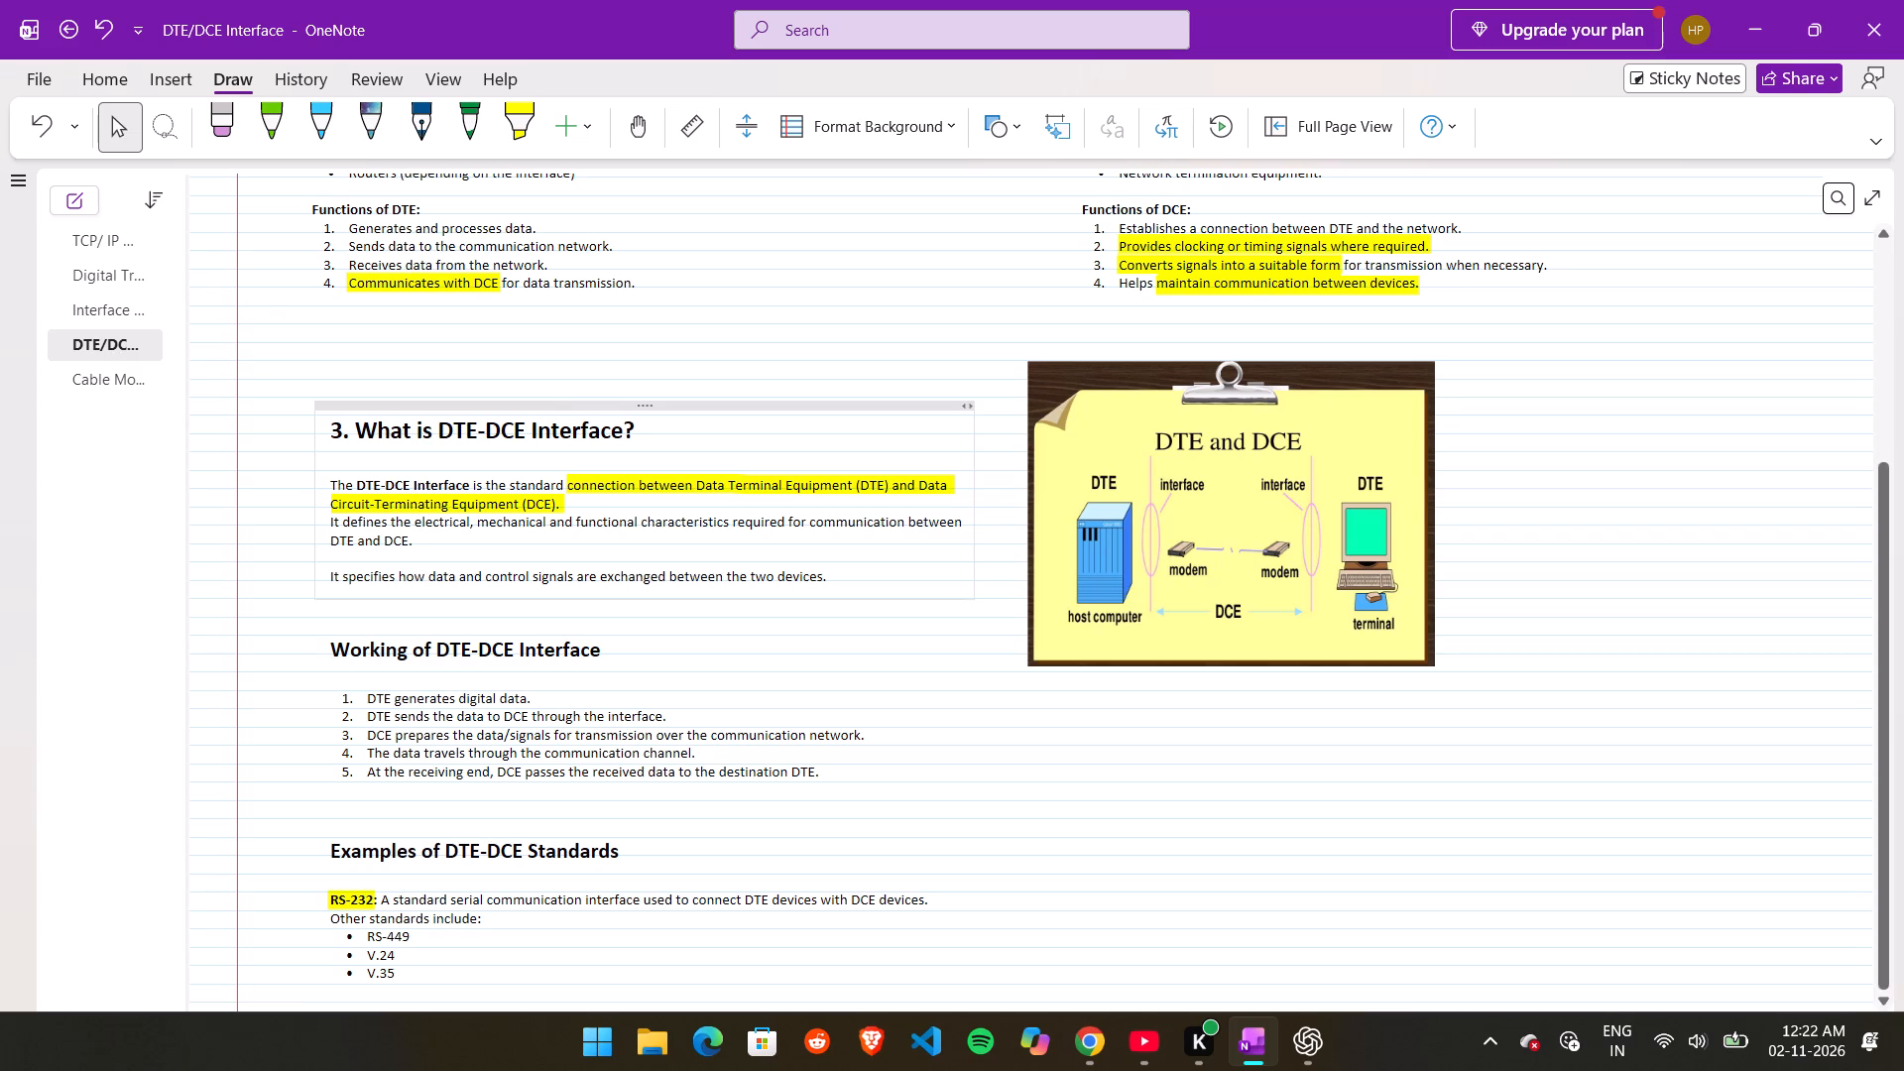
pyautogui.click(106, 385)
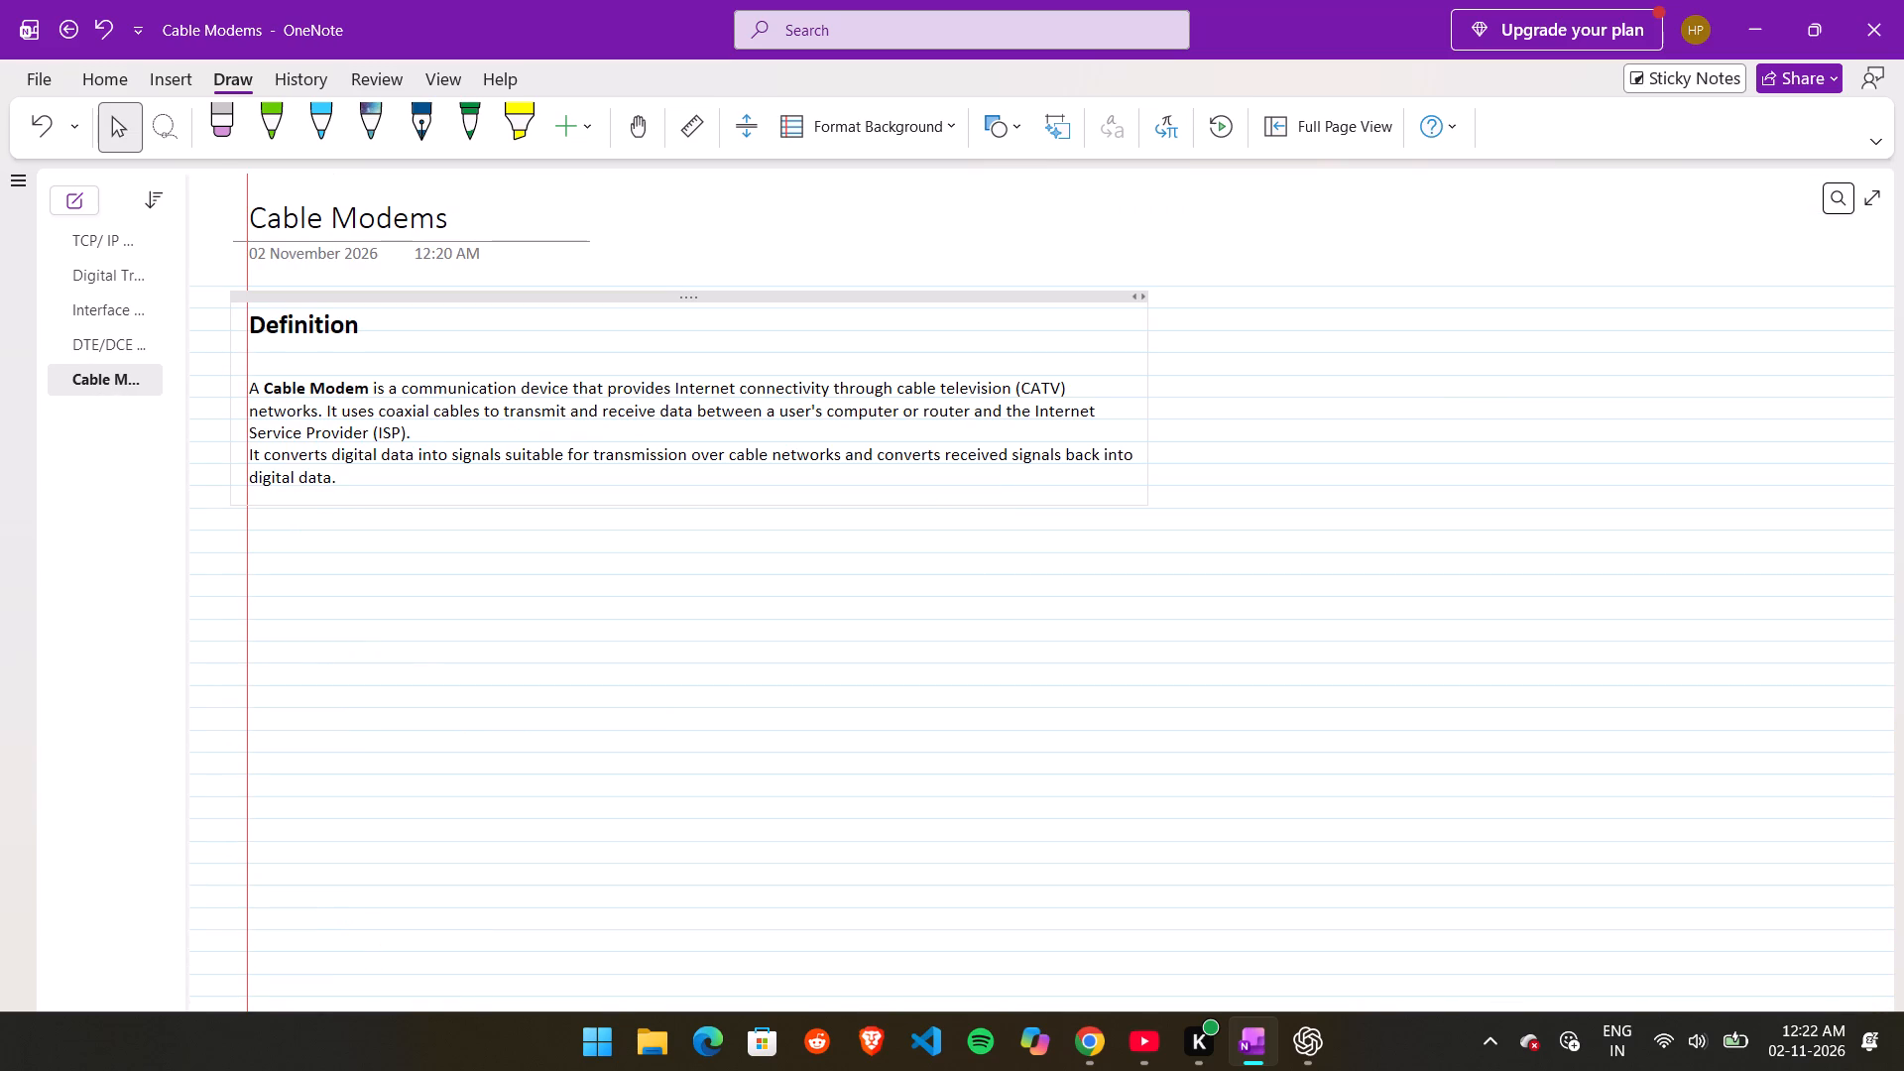
pyautogui.moveTo(666, 296); pyautogui.dragTo(666, 321)
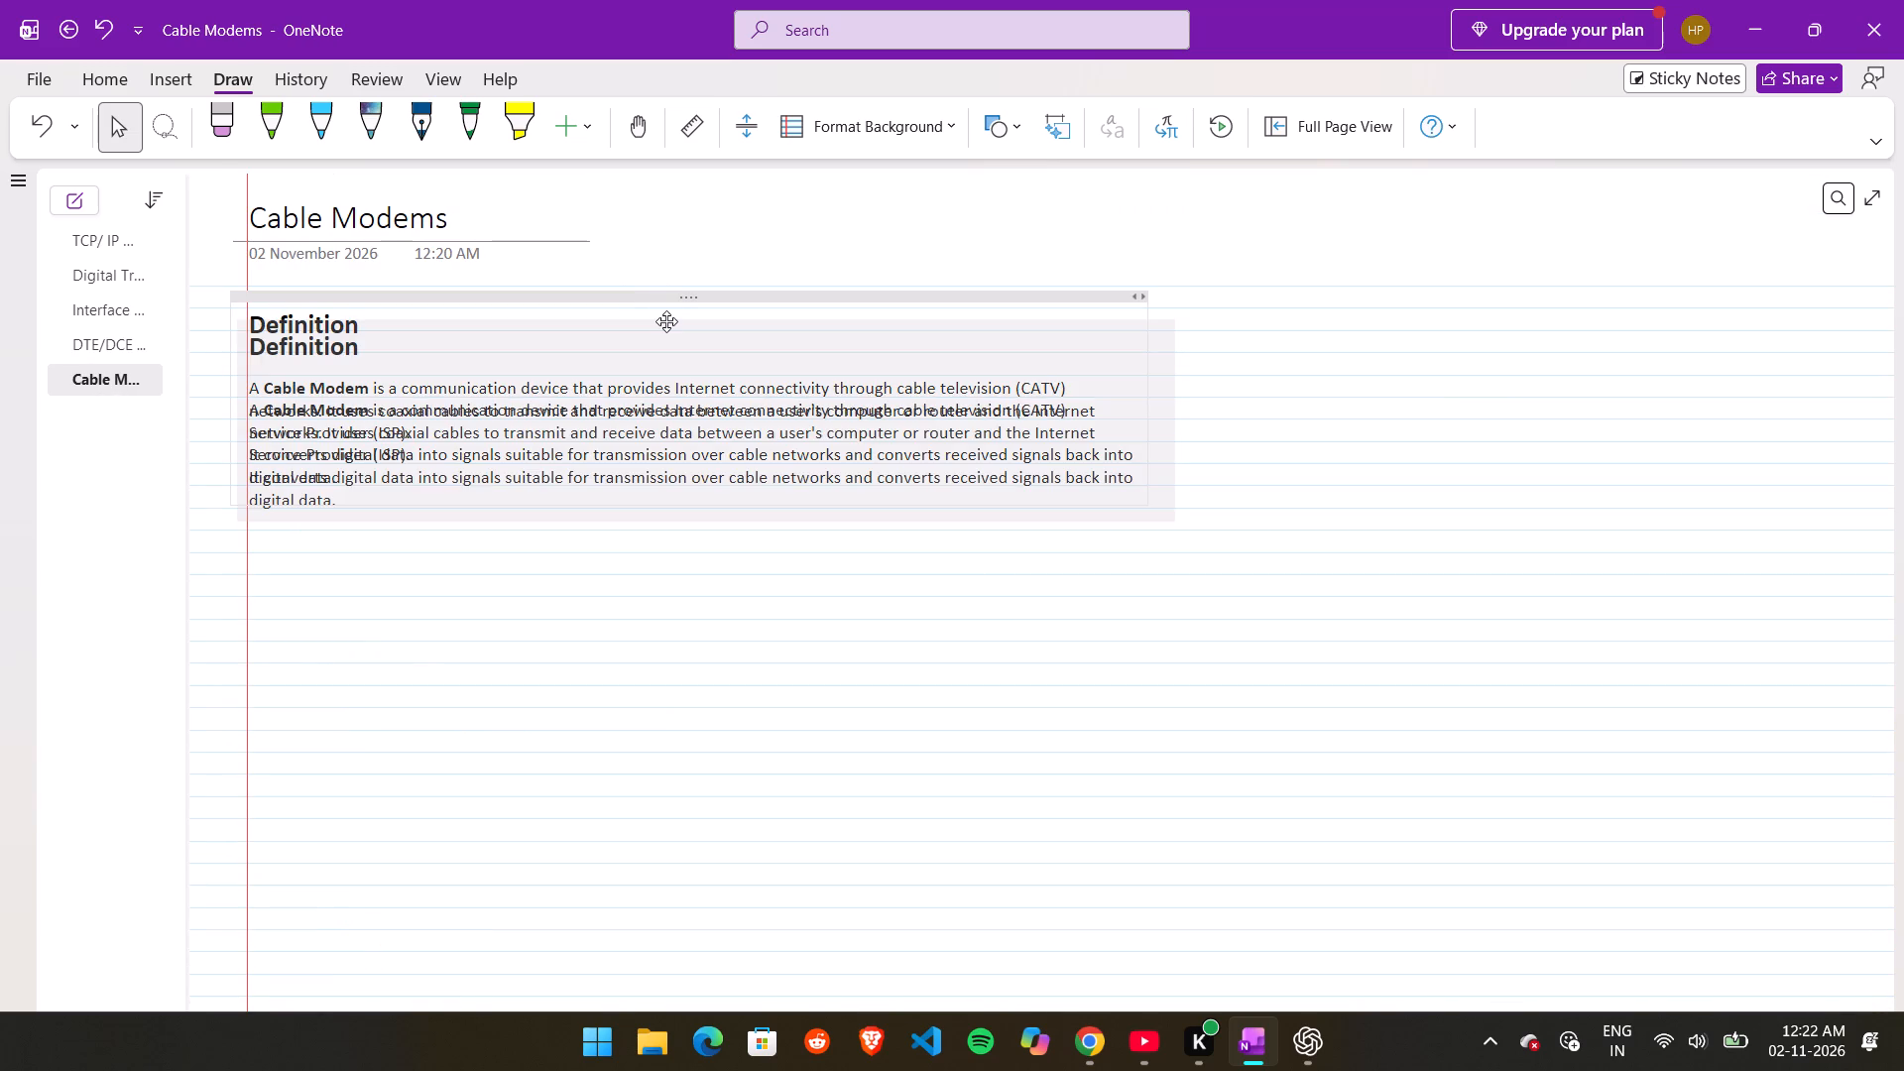
pyautogui.moveTo(666, 321); pyautogui.dragTo(661, 328)
pyautogui.click(1465, 421)
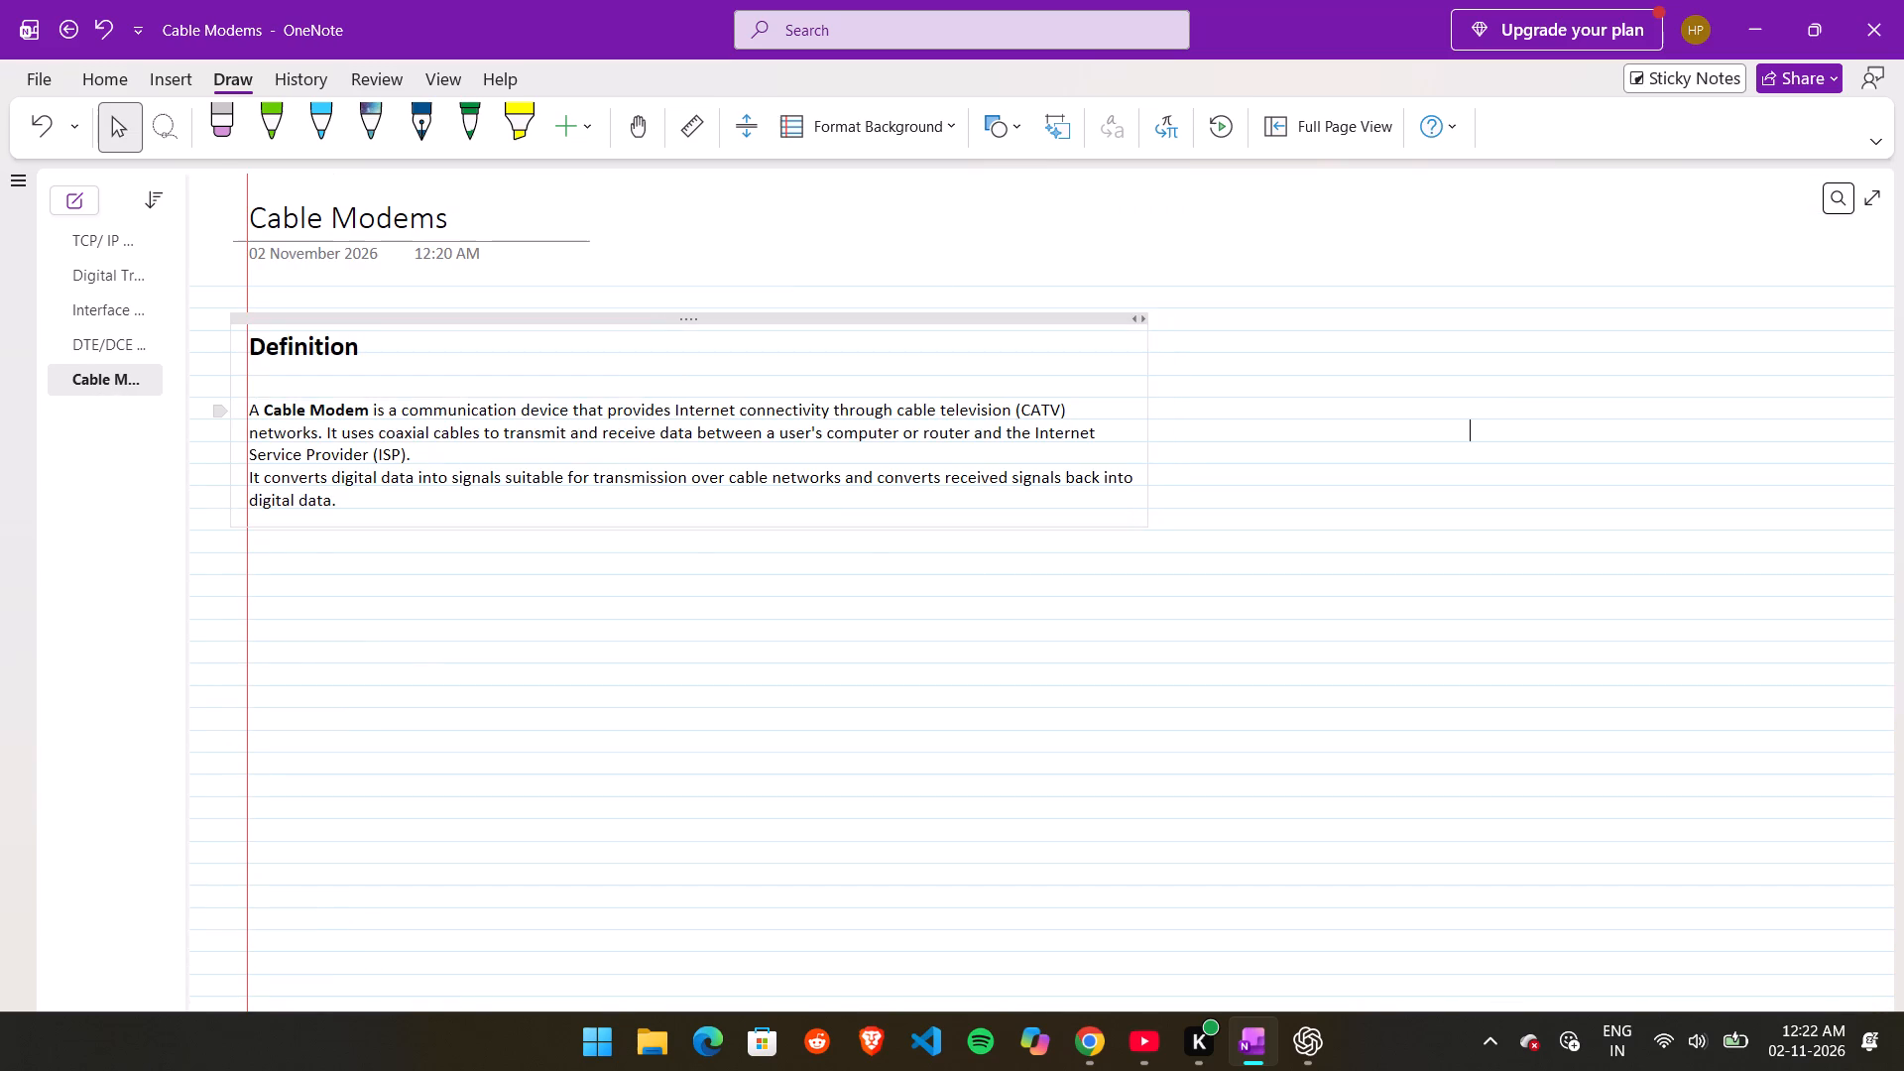
pyautogui.moveTo(471, 318); pyautogui.dragTo(497, 320)
pyautogui.click(1903, 461)
pyautogui.click(1545, 361)
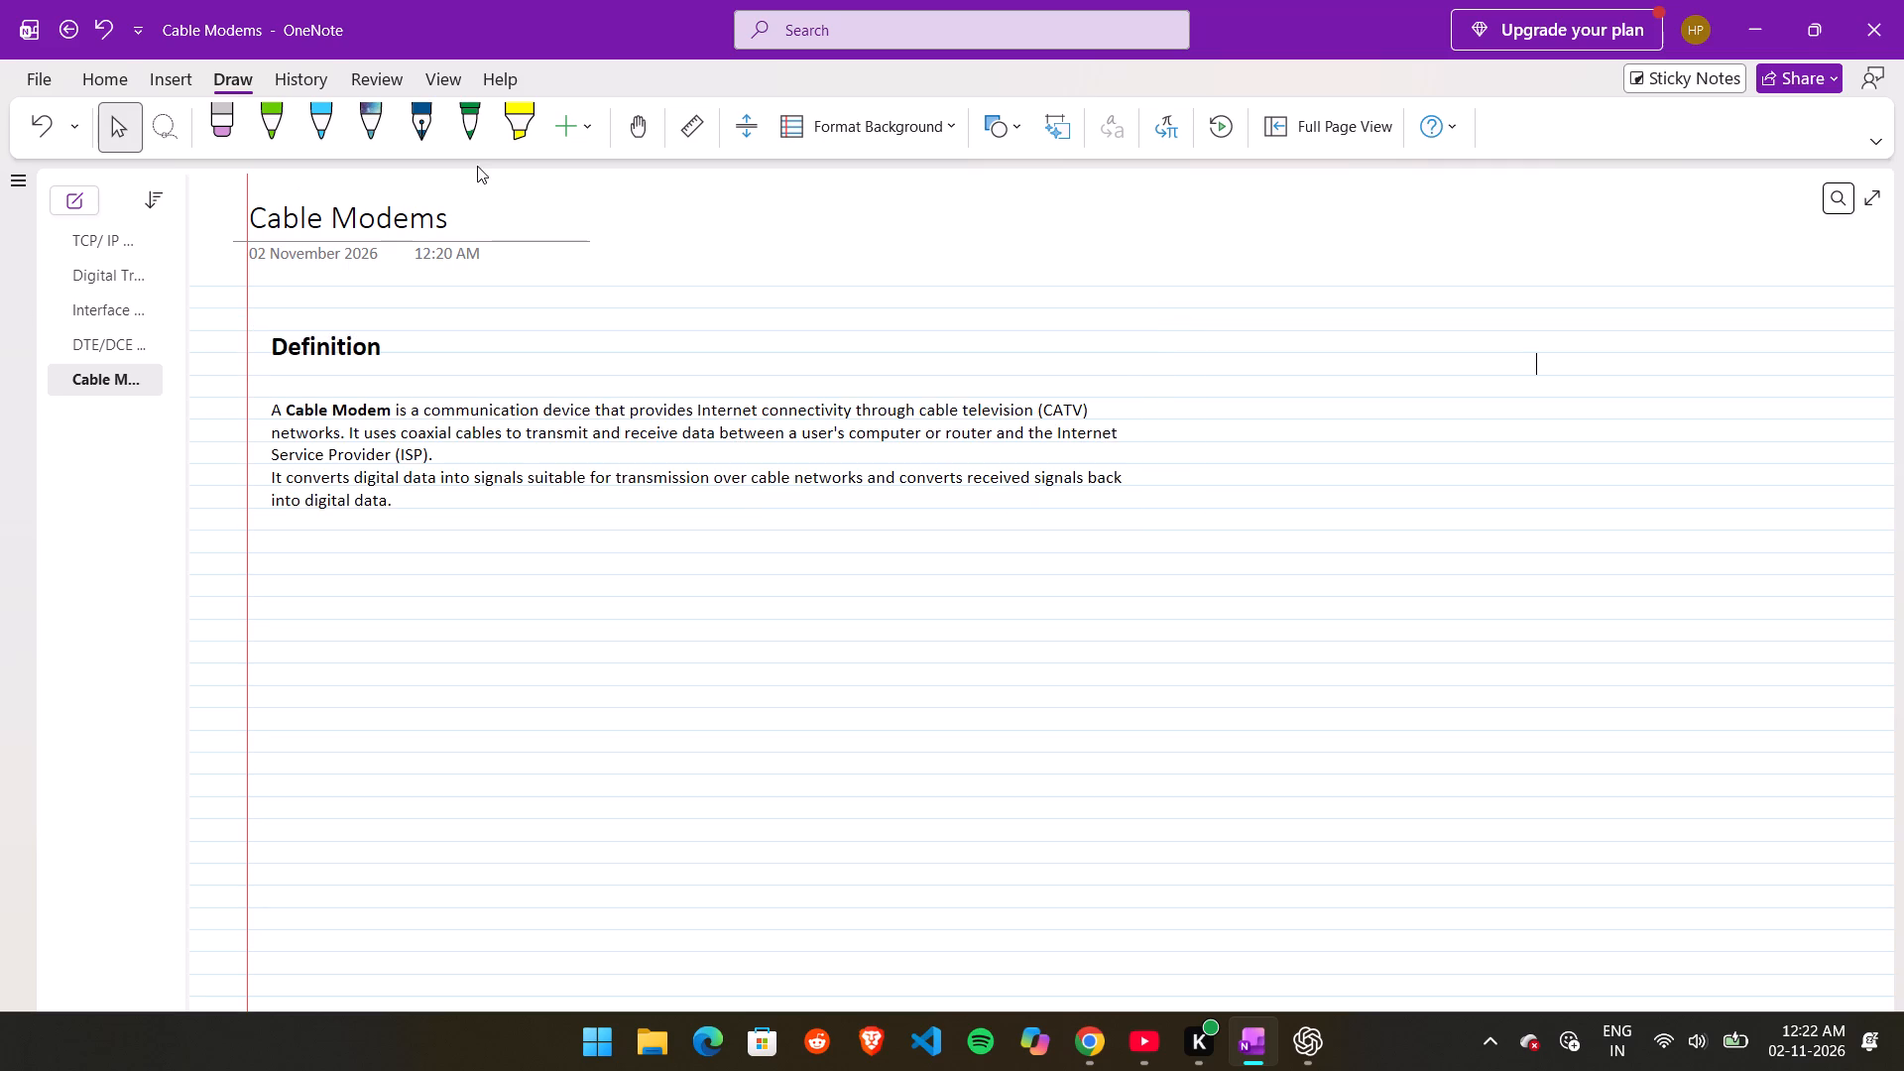
# Highlight "provides Internet connectivity through cable television (CATV) networks" and "uses coaxial cables" in yellow in the Cable Modems definition.
pyautogui.click(515, 111)
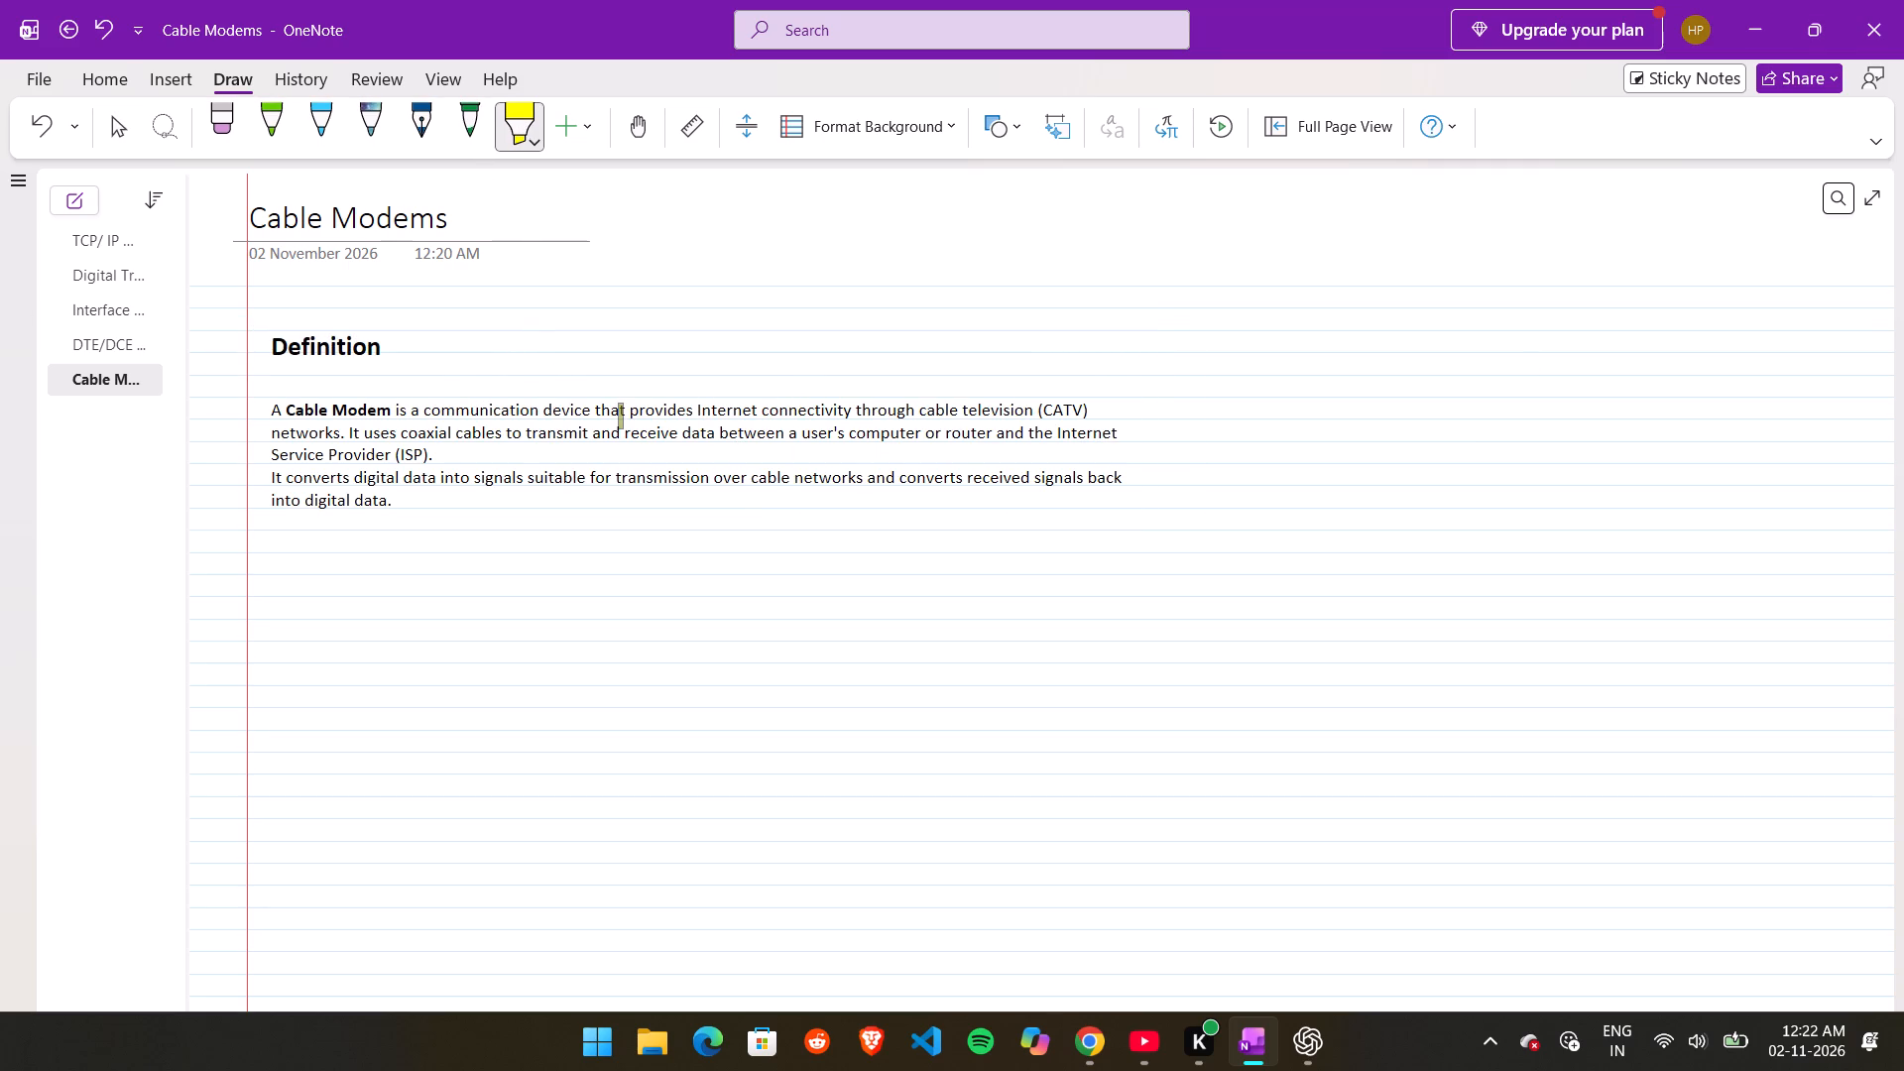
pyautogui.keyDown('shift'); pyautogui.moveTo(630, 410); pyautogui.dragTo(753, 409); pyautogui.keyUp('shift')
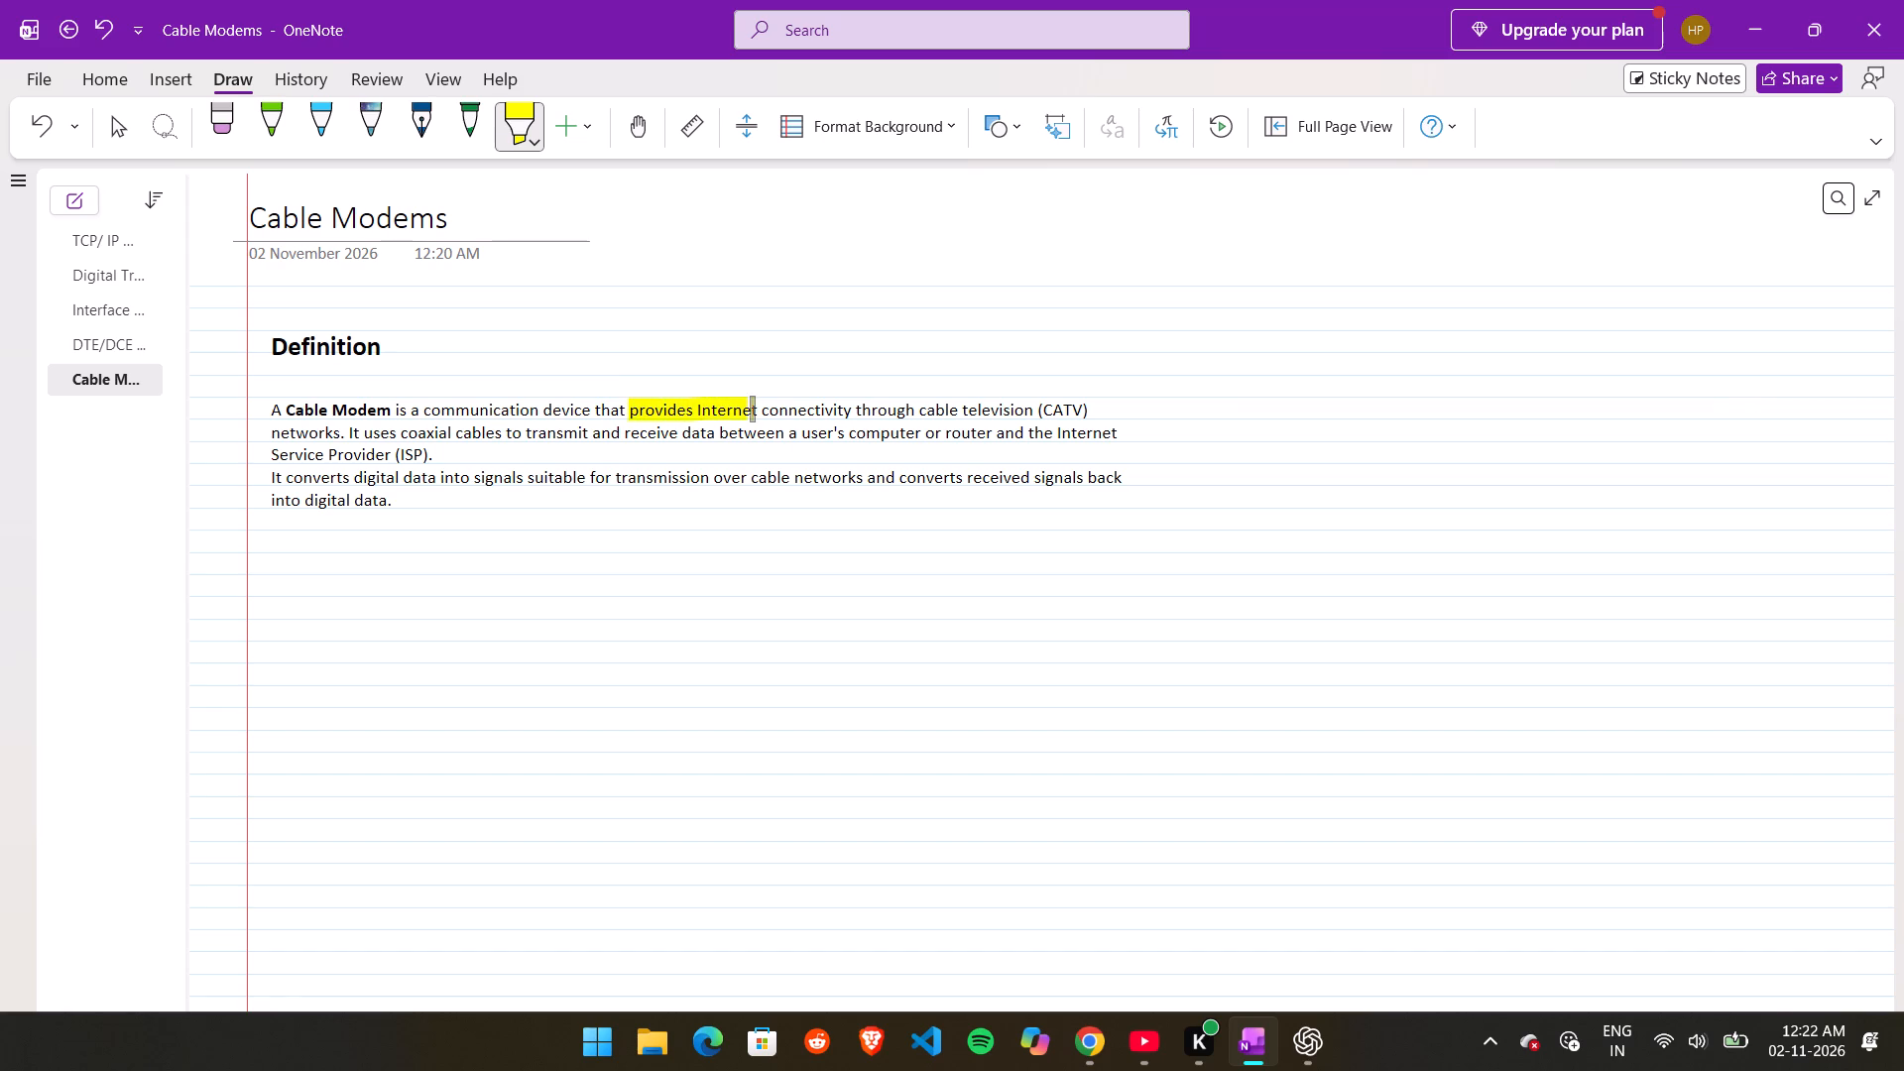
pyautogui.keyDown('shift'); pyautogui.moveTo(753, 409); pyautogui.dragTo(1089, 409); pyautogui.keyUp('shift')
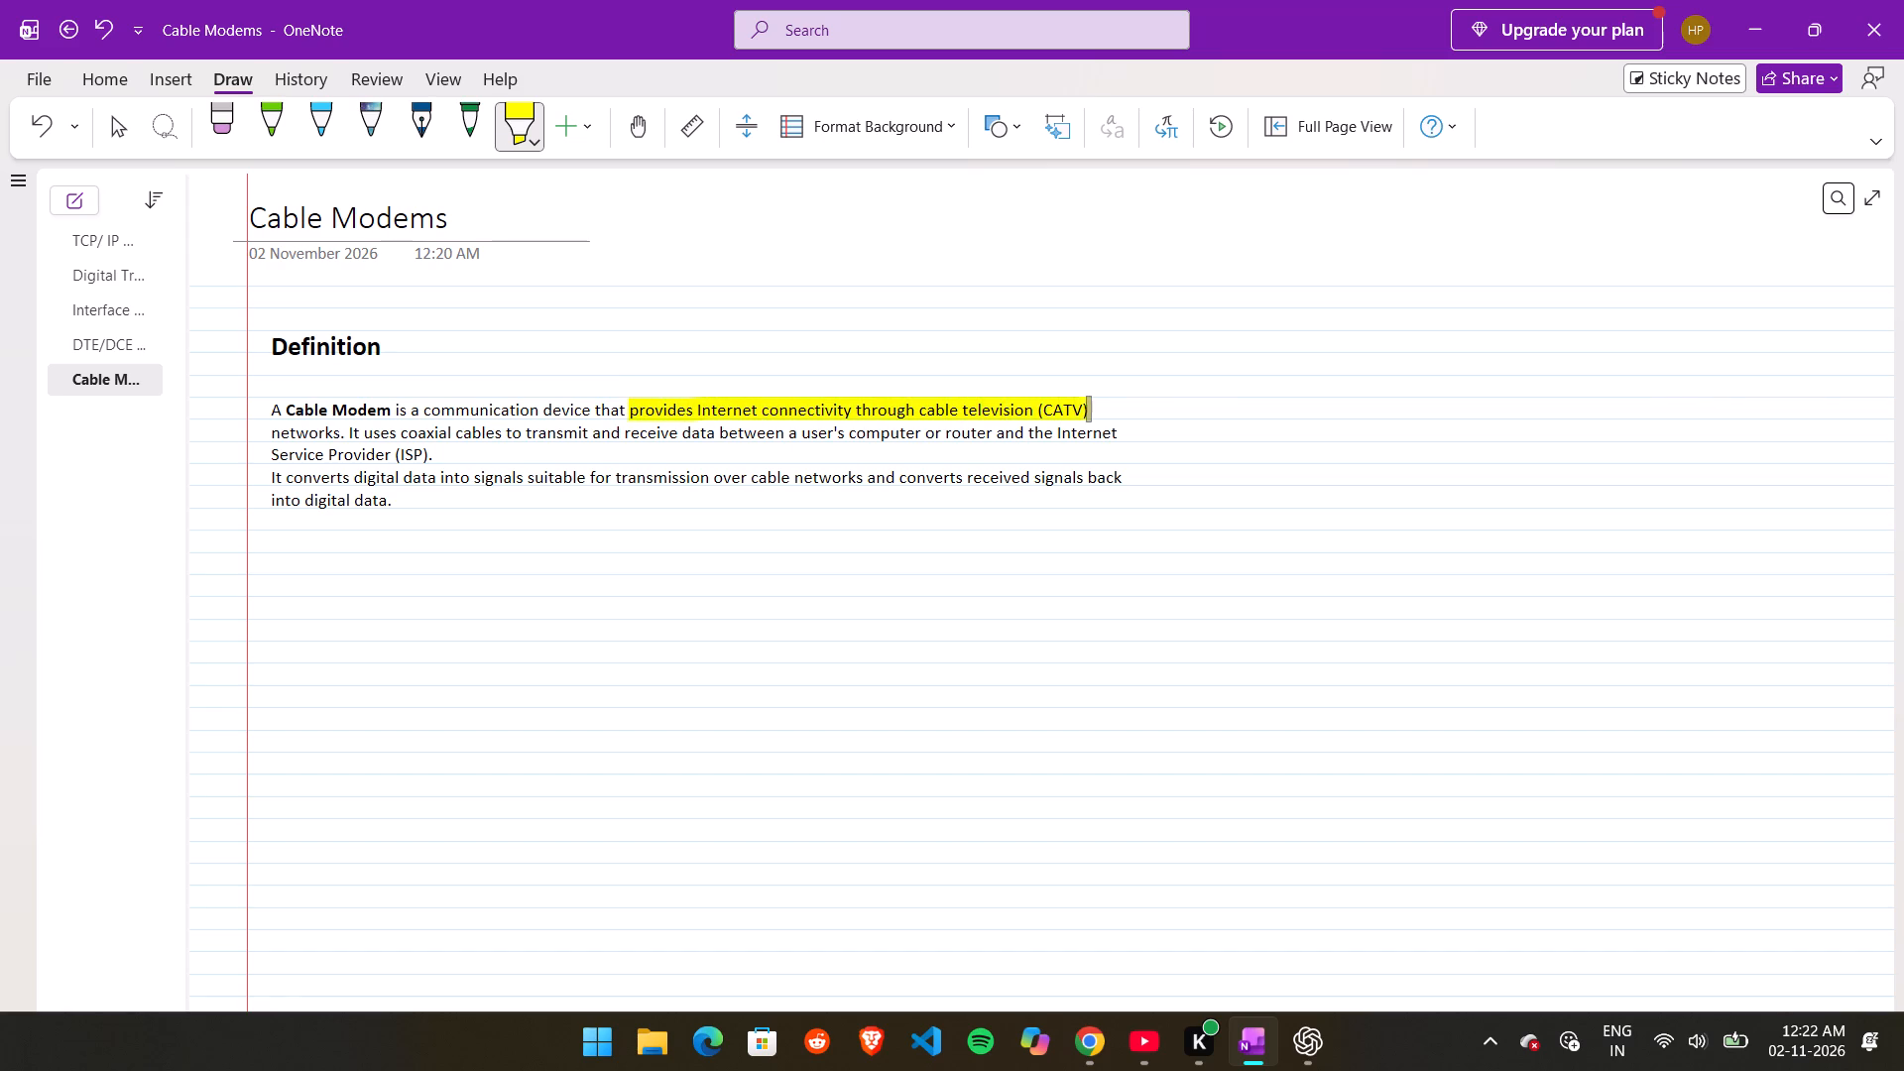
pyautogui.keyDown('shift'); pyautogui.moveTo(1089, 409); pyautogui.dragTo(1097, 409); pyautogui.keyUp('shift')
pyautogui.keyDown('shift'); pyautogui.moveTo(270, 433); pyautogui.dragTo(339, 433); pyautogui.keyUp('shift')
pyautogui.keyDown('shift'); pyautogui.moveTo(364, 432); pyautogui.dragTo(454, 432); pyautogui.keyUp('shift')
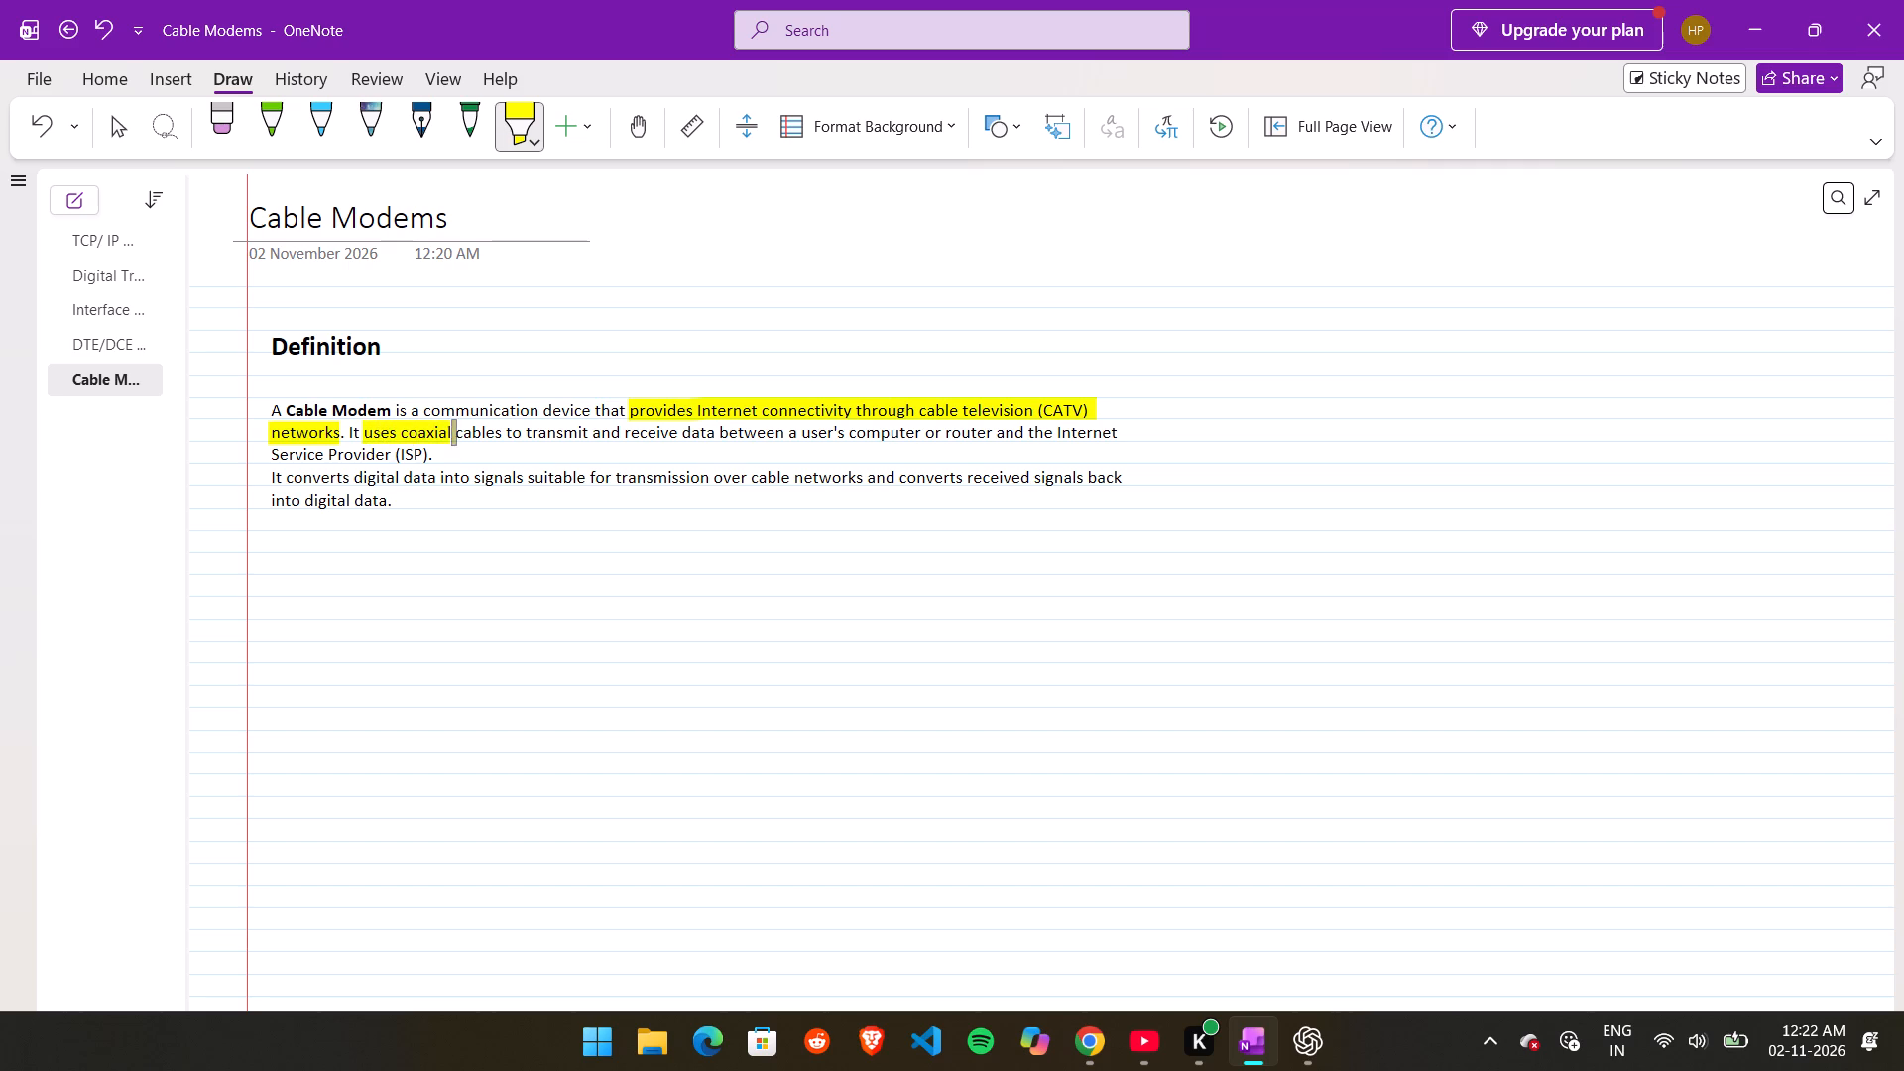
pyautogui.keyDown('shift'); pyautogui.moveTo(454, 432); pyautogui.dragTo(503, 432); pyautogui.keyUp('shift')
# Highlight "transmit and receive data between a user's computer or router and the Internet Service Provider (ISP)" in yellow in the definition.
pyautogui.keyDown('shift'); pyautogui.moveTo(527, 432); pyautogui.dragTo(806, 432); pyautogui.keyUp('shift')
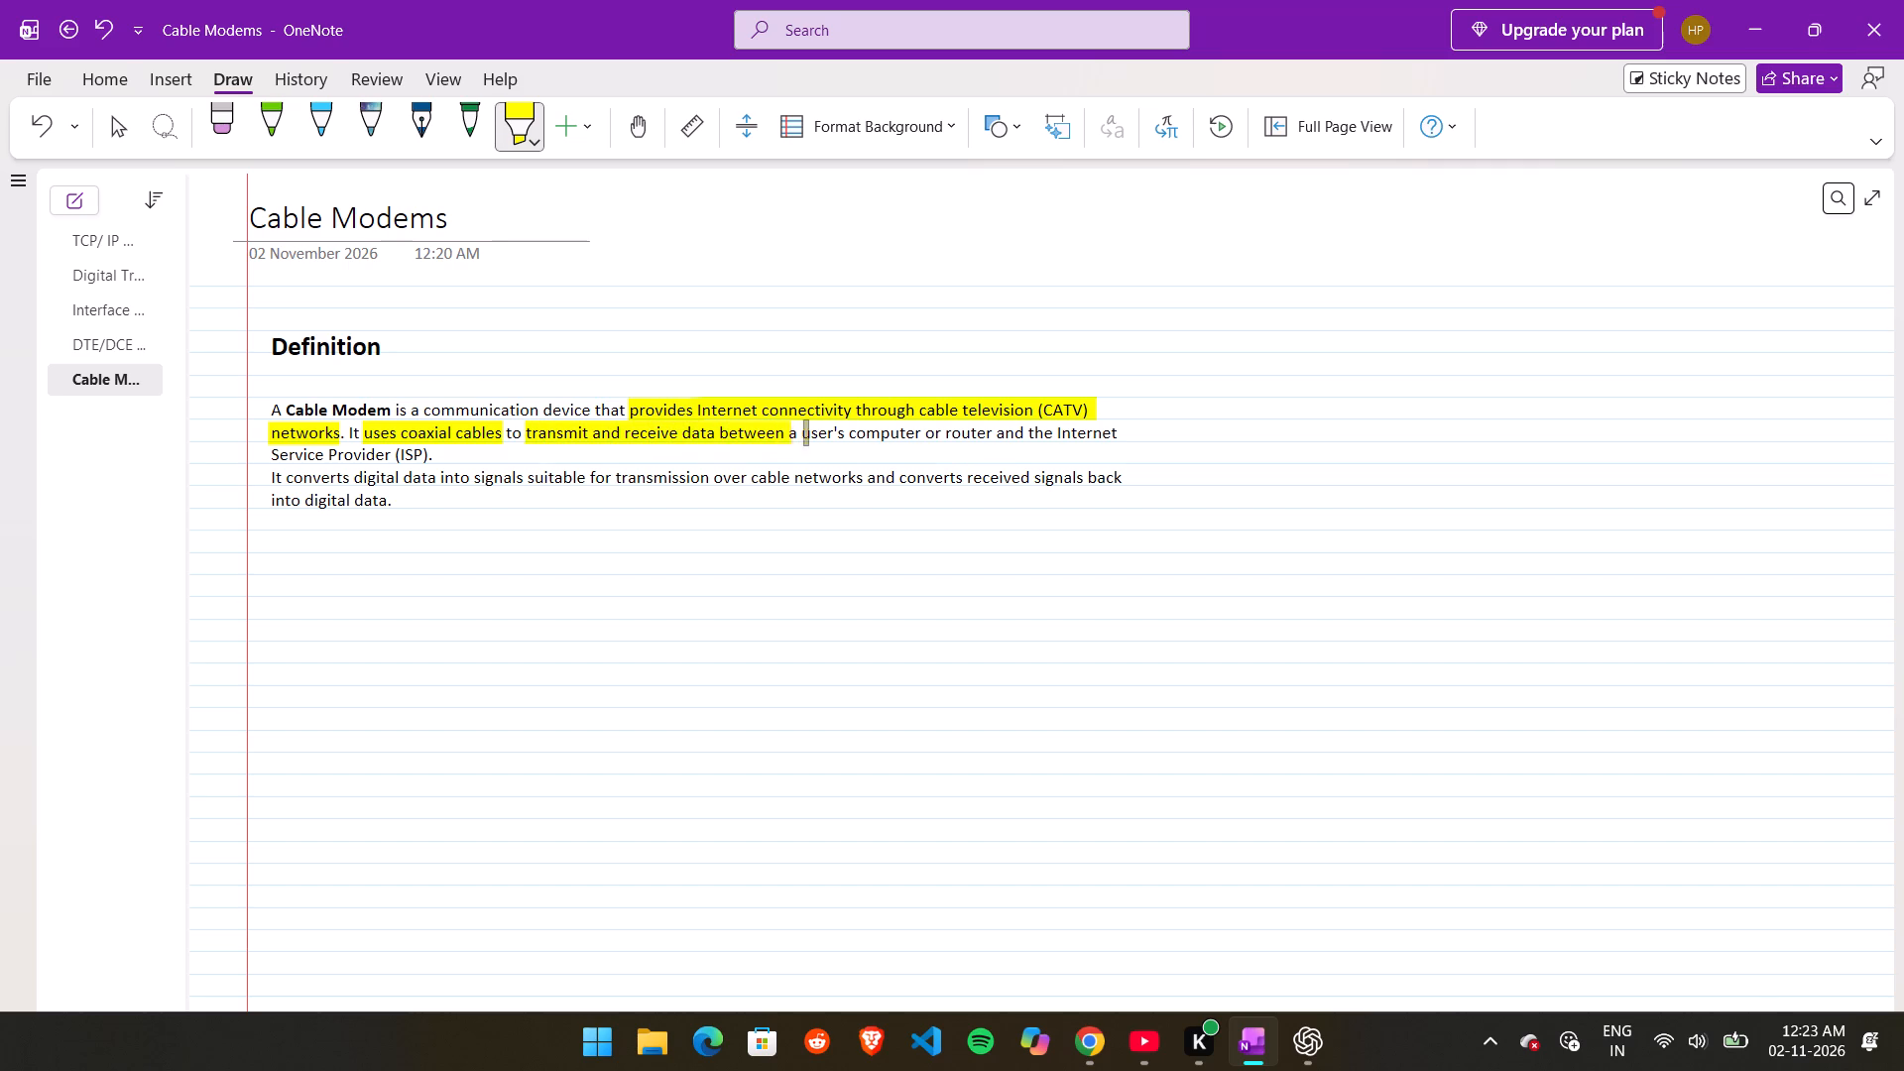
pyautogui.keyDown('shift'); pyautogui.moveTo(806, 432); pyautogui.dragTo(1117, 434); pyautogui.keyUp('shift')
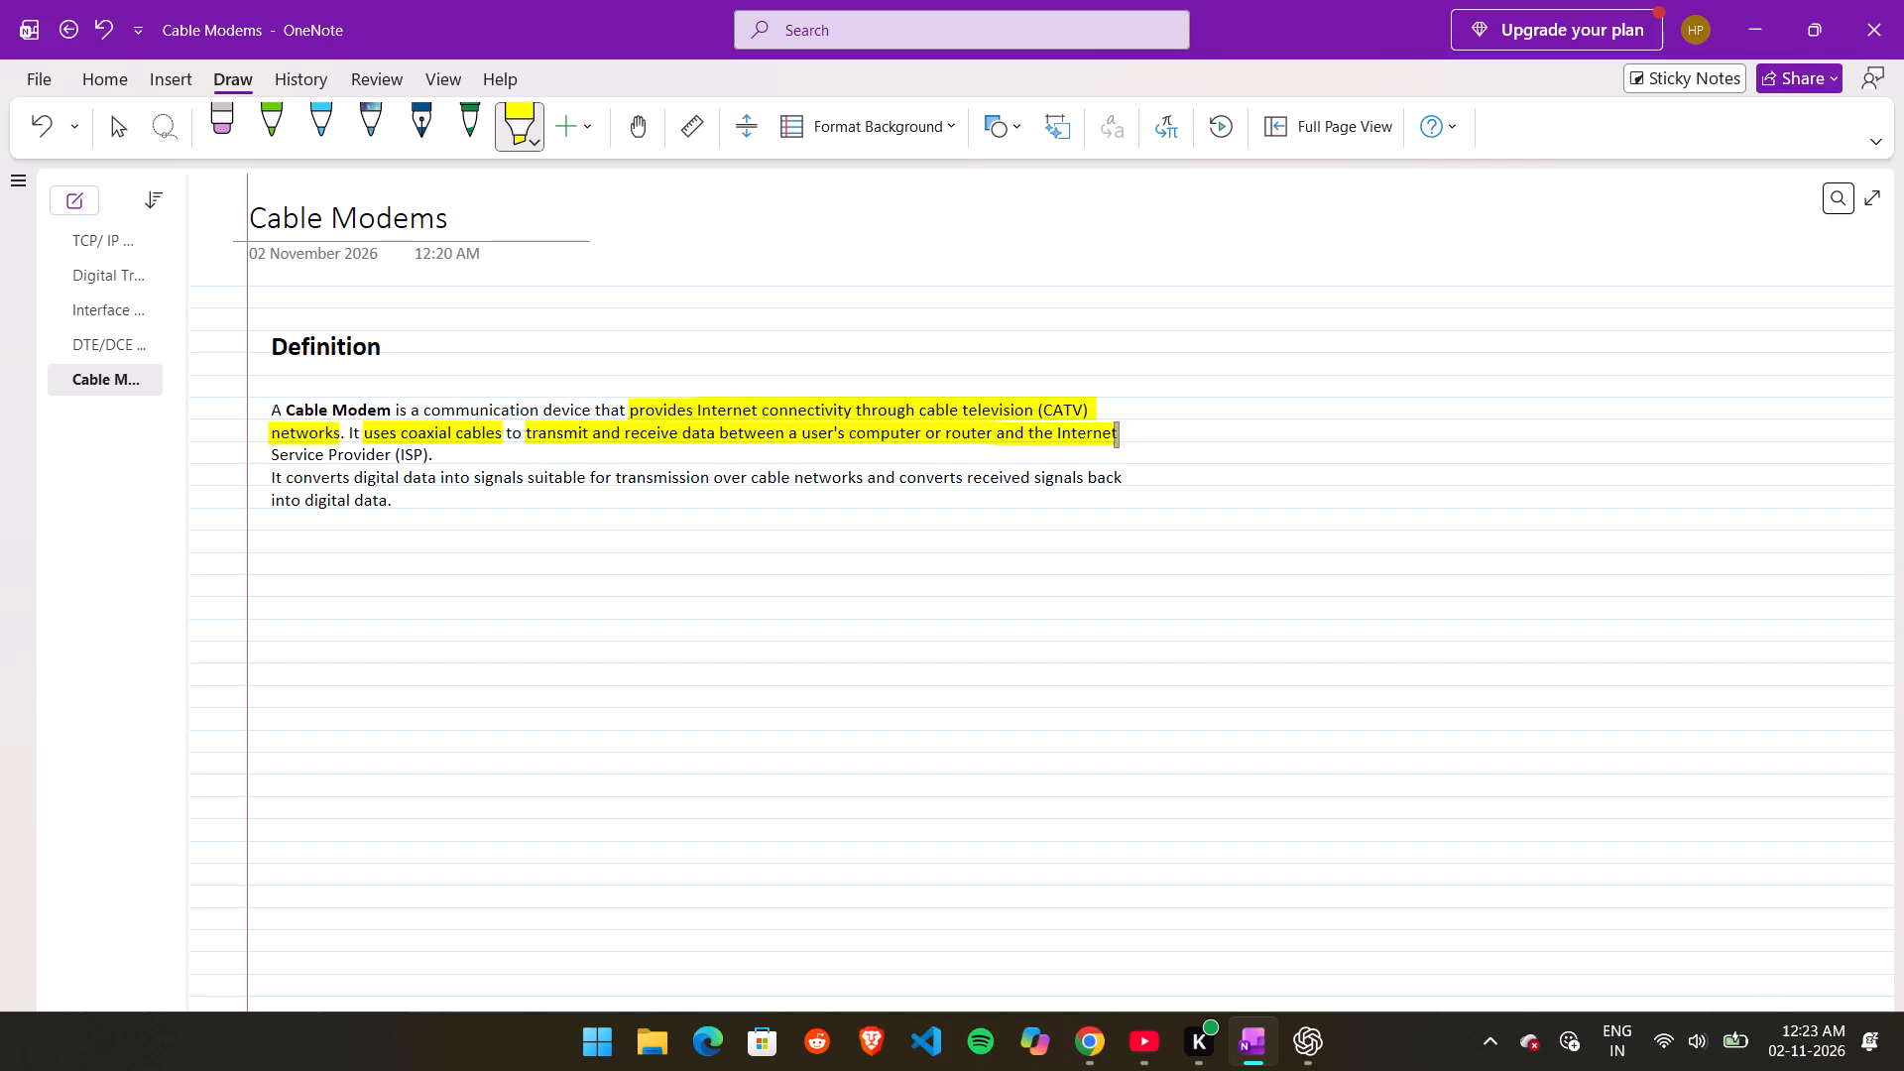
pyautogui.keyDown('shift'); pyautogui.moveTo(1117, 434); pyautogui.dragTo(1127, 434); pyautogui.keyUp('shift')
pyautogui.keyDown('shift'); pyautogui.moveTo(985, 424); pyautogui.dragTo(1095, 424); pyautogui.keyUp('shift')
pyautogui.keyDown('shift'); pyautogui.moveTo(268, 455); pyautogui.dragTo(425, 455); pyautogui.keyUp('shift')
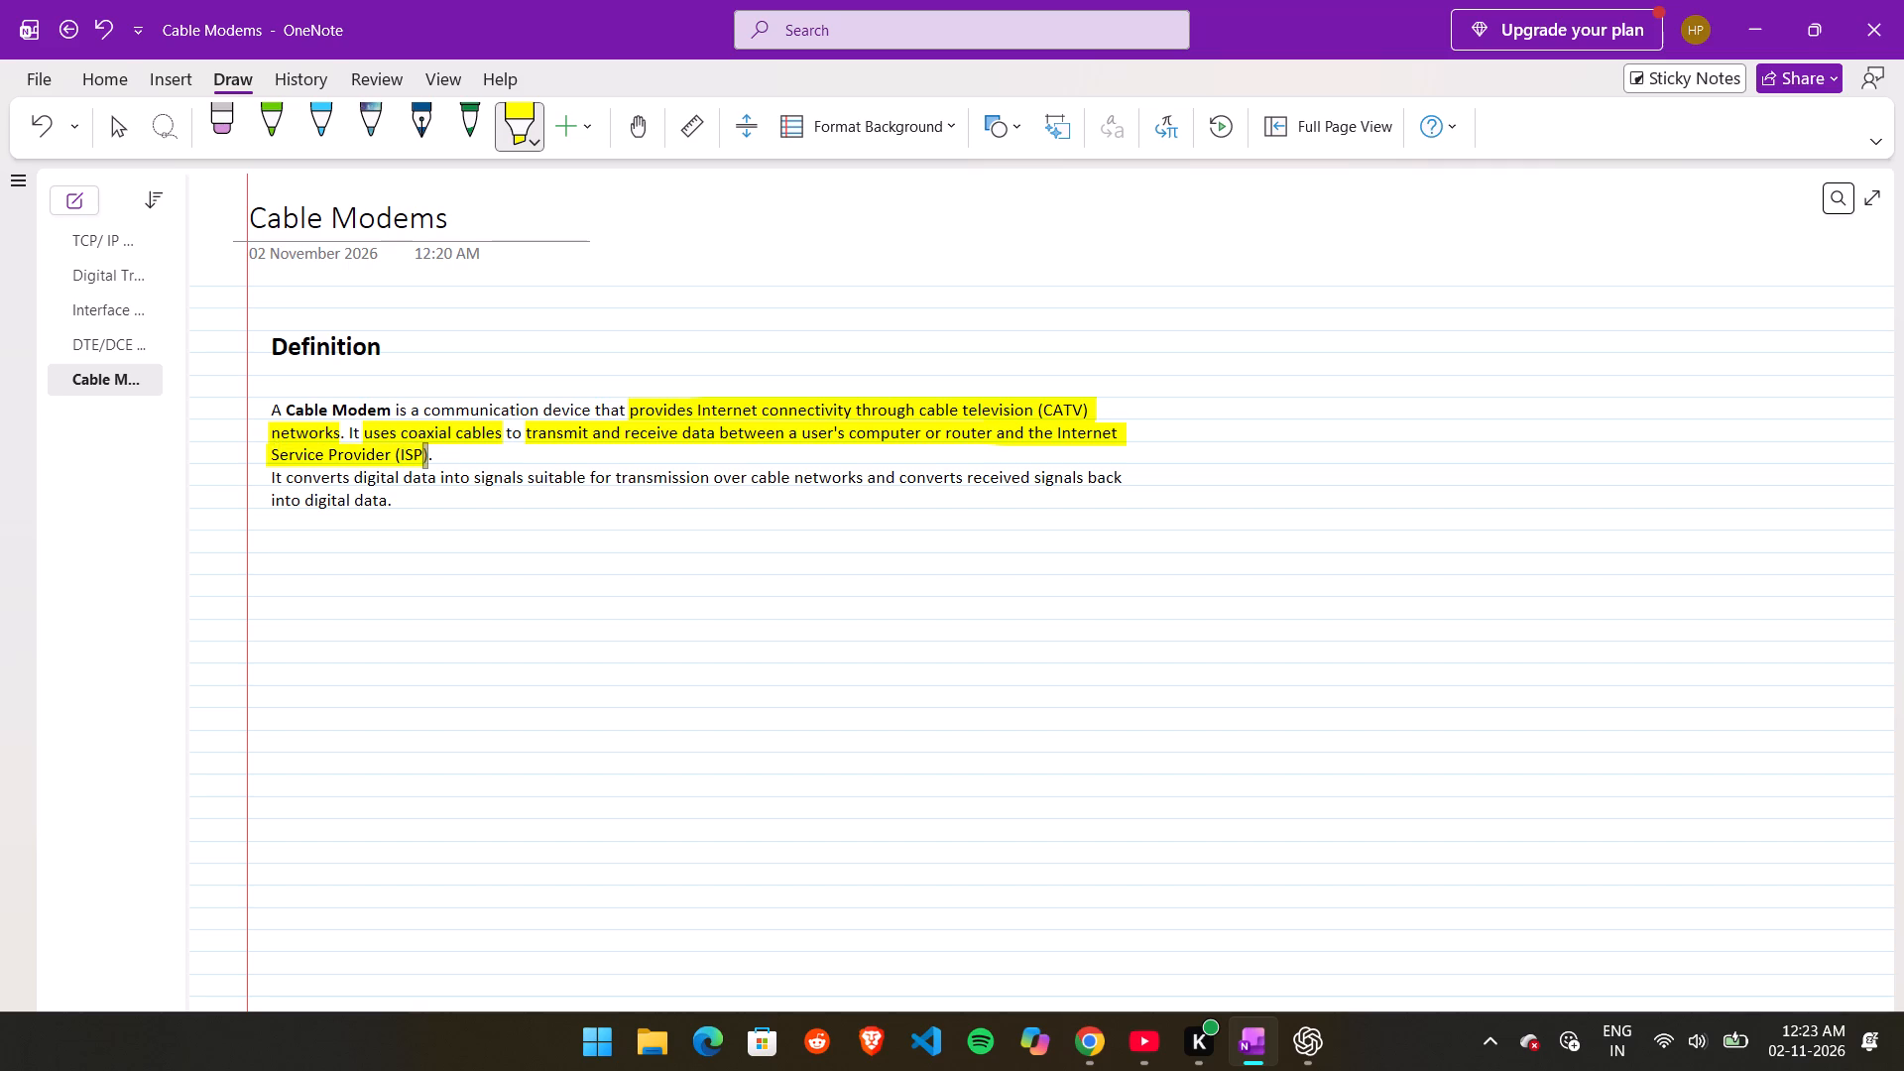
pyautogui.keyDown('shift'); pyautogui.moveTo(425, 455); pyautogui.dragTo(428, 455); pyautogui.keyUp('shift')
pyautogui.click(1250, 1044)
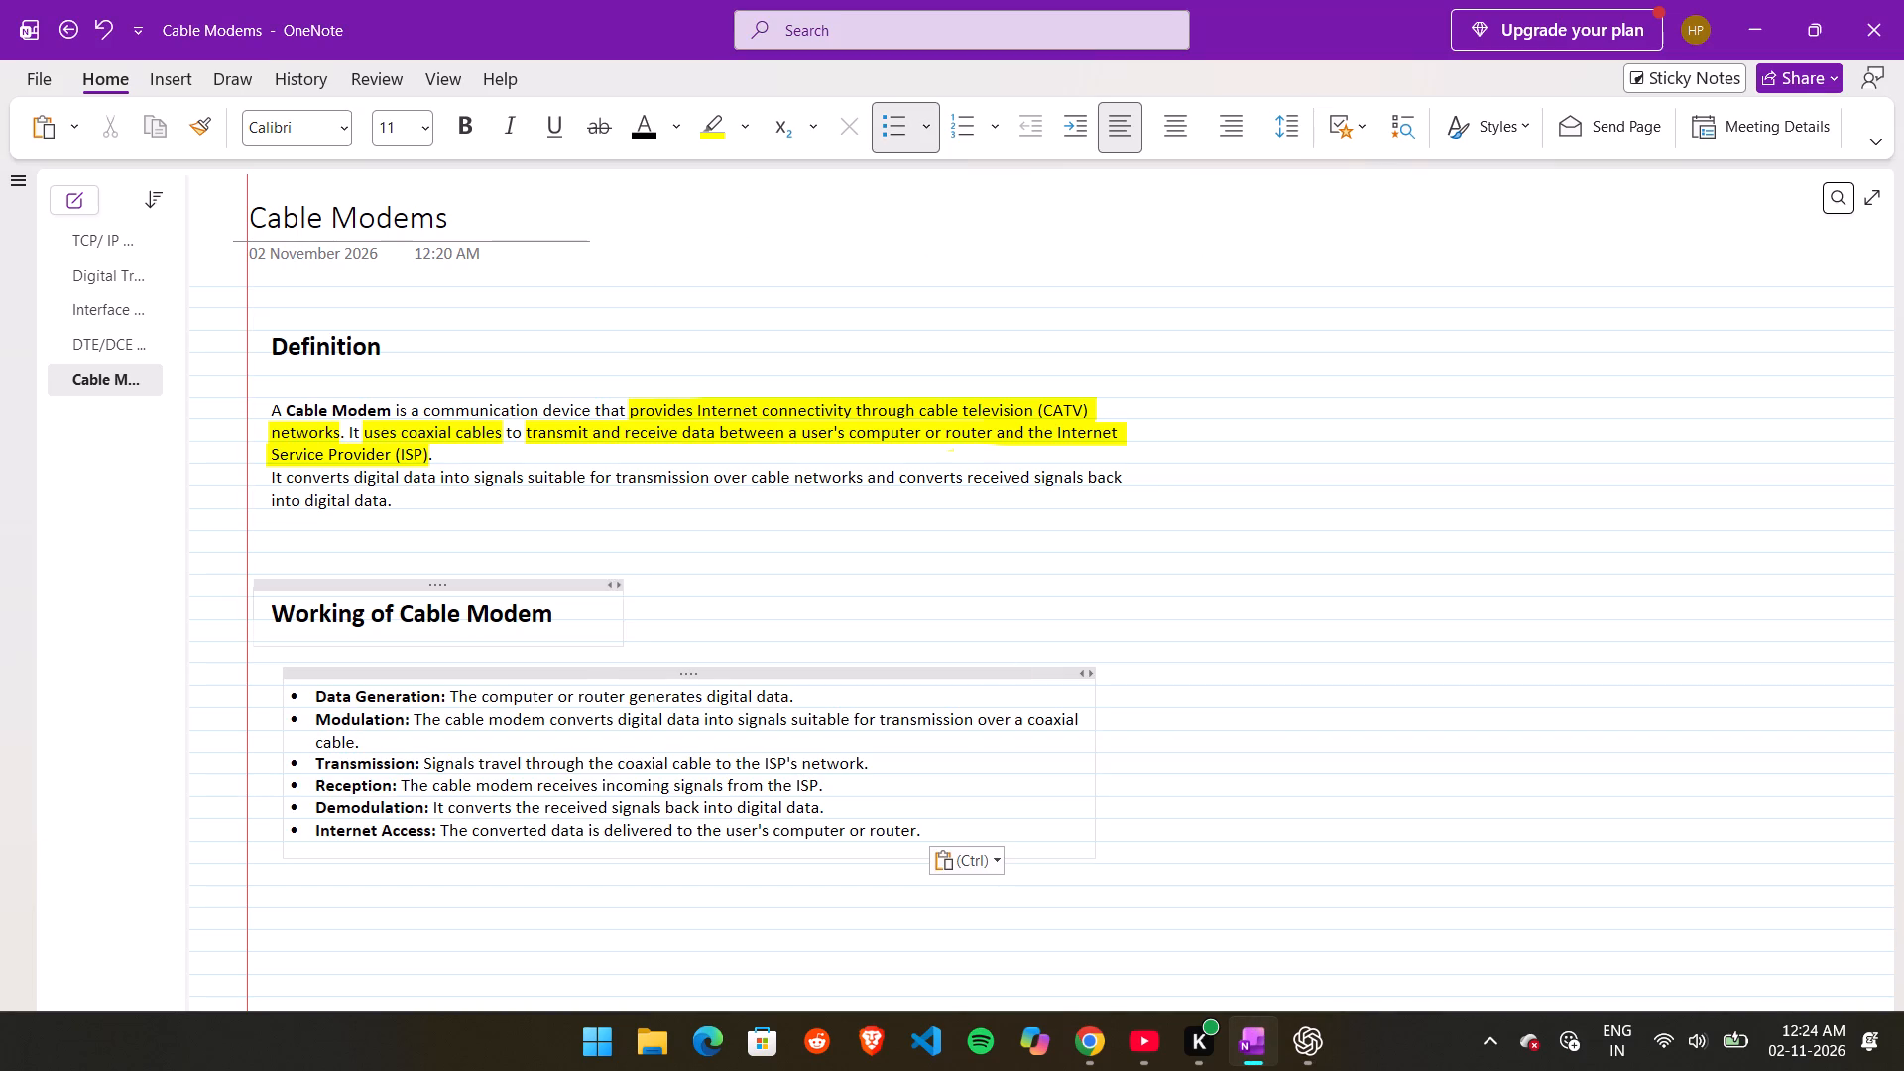
pyautogui.moveTo(585, 672); pyautogui.dragTo(561, 669)
pyautogui.click(1383, 630)
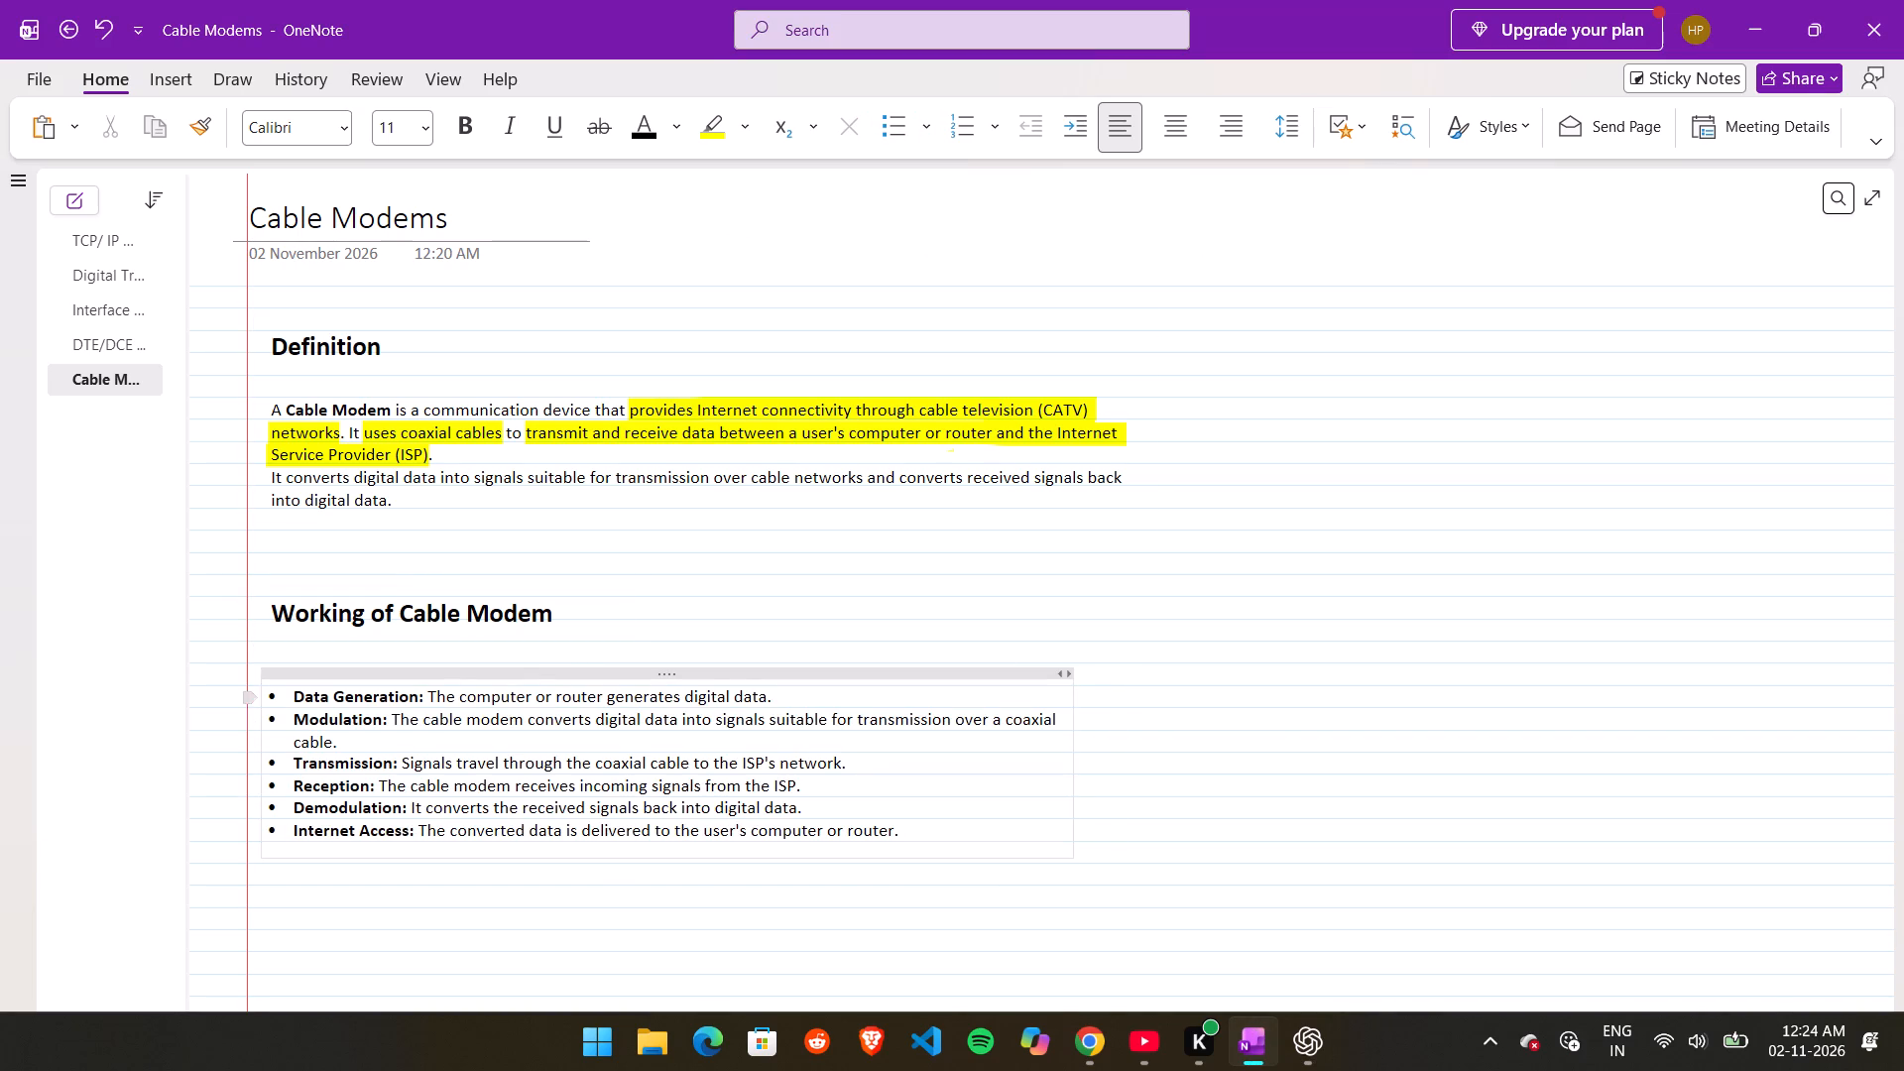
pyautogui.scroll(-2, 641, 679)
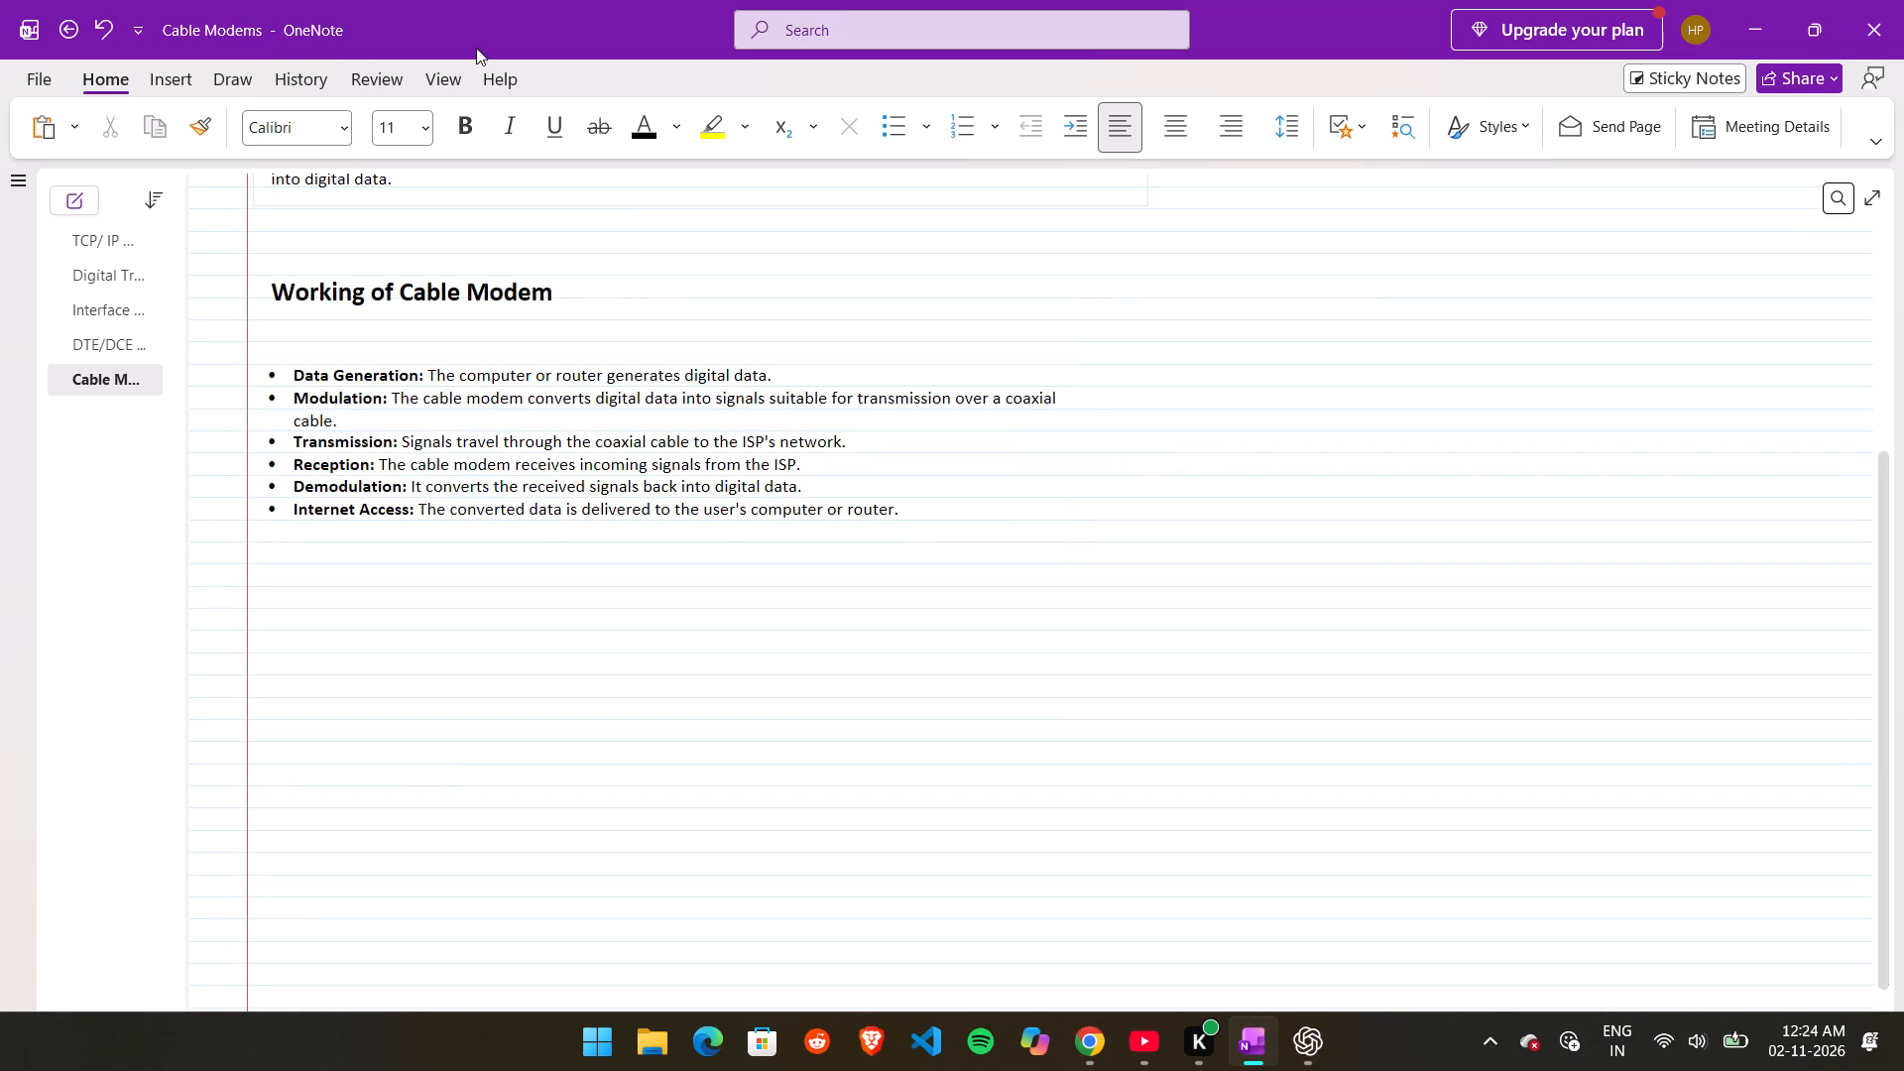
pyautogui.moveTo(631, 349); pyautogui.dragTo(631, 329)
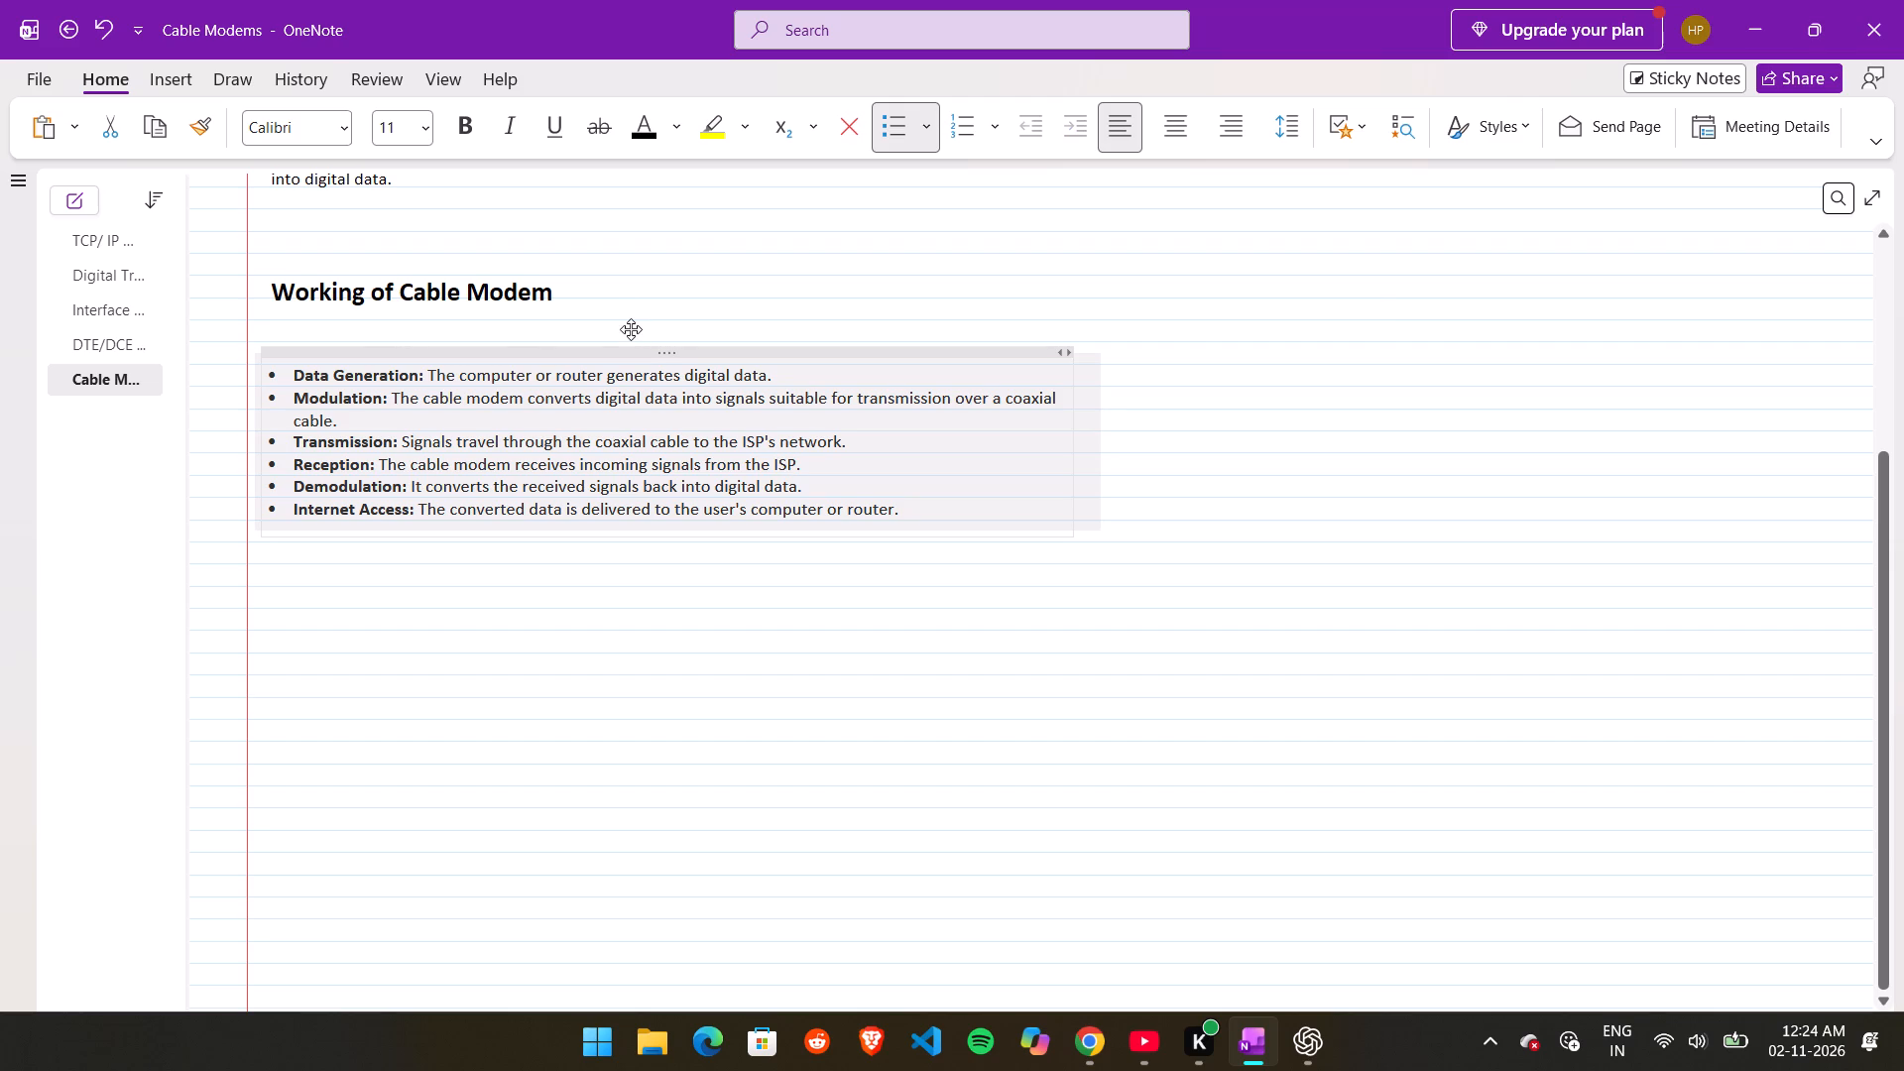
pyautogui.moveTo(631, 329); pyautogui.dragTo(631, 320)
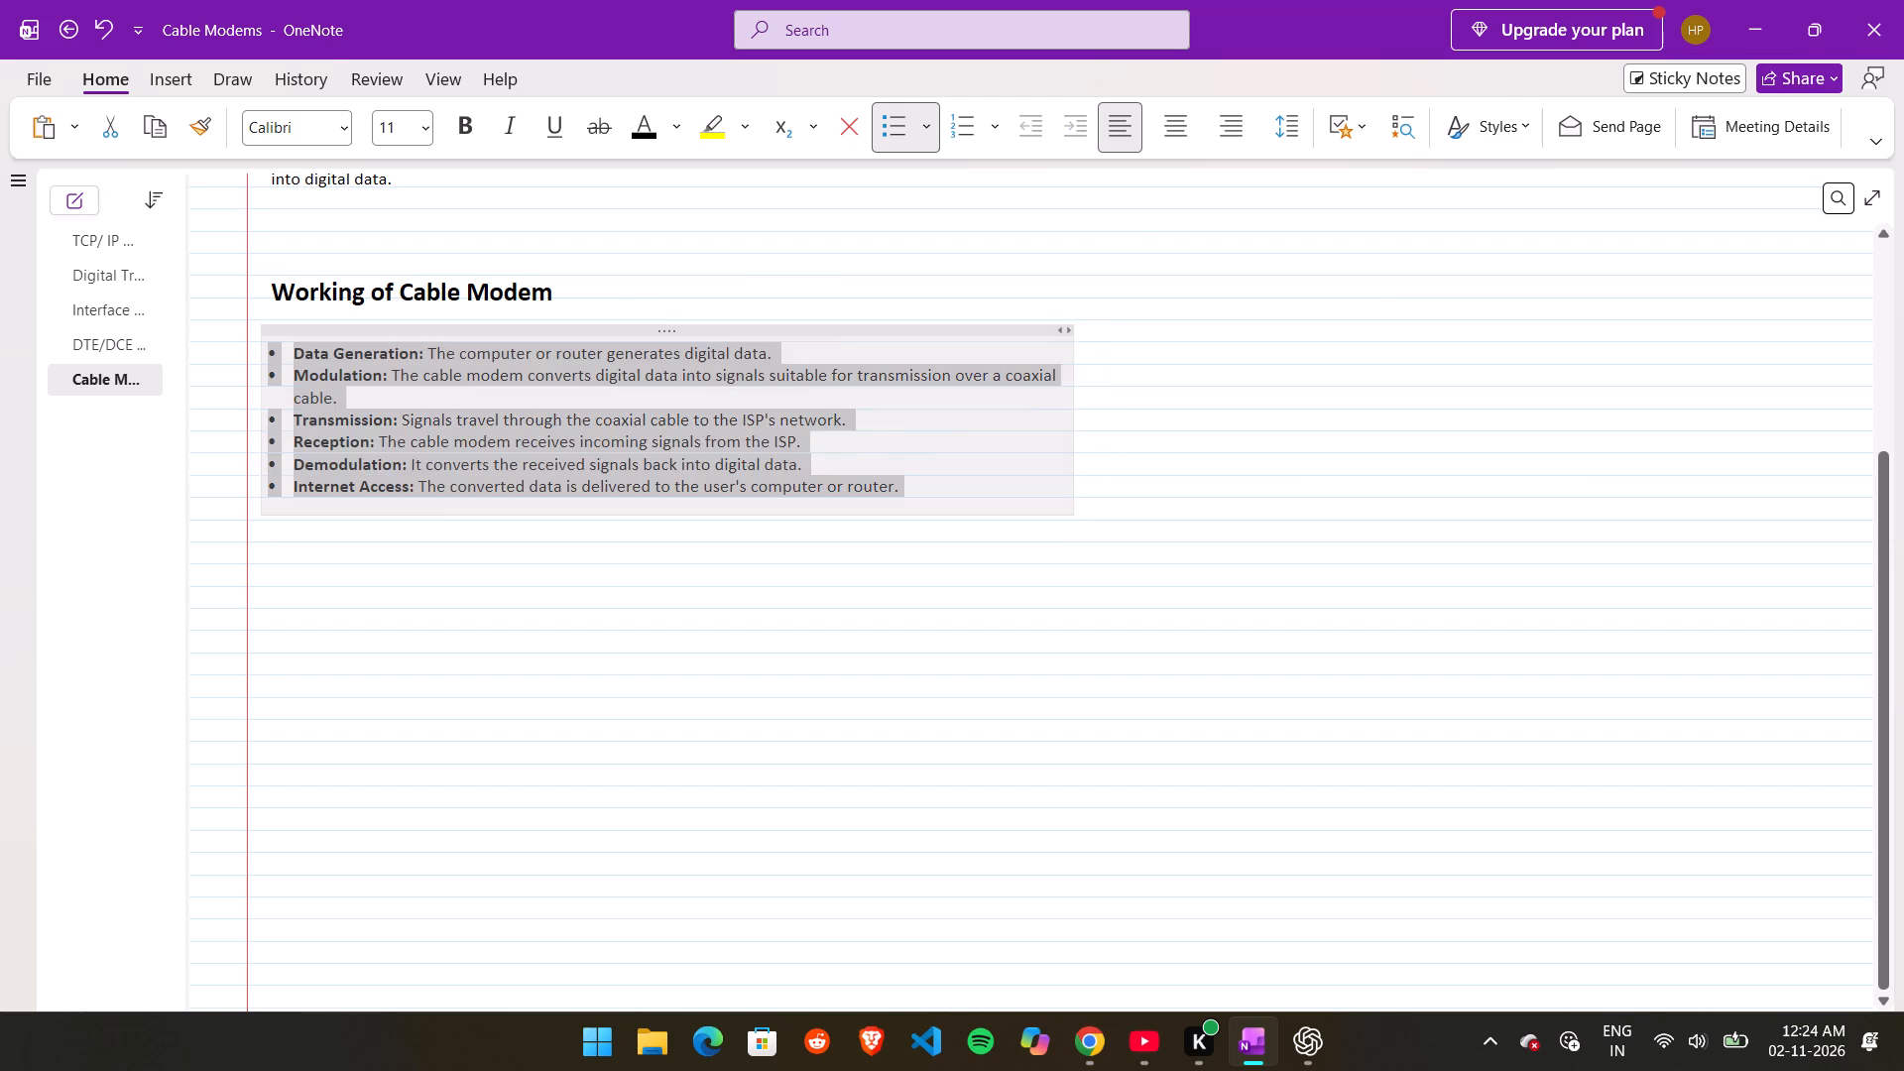
pyautogui.click(832, 213)
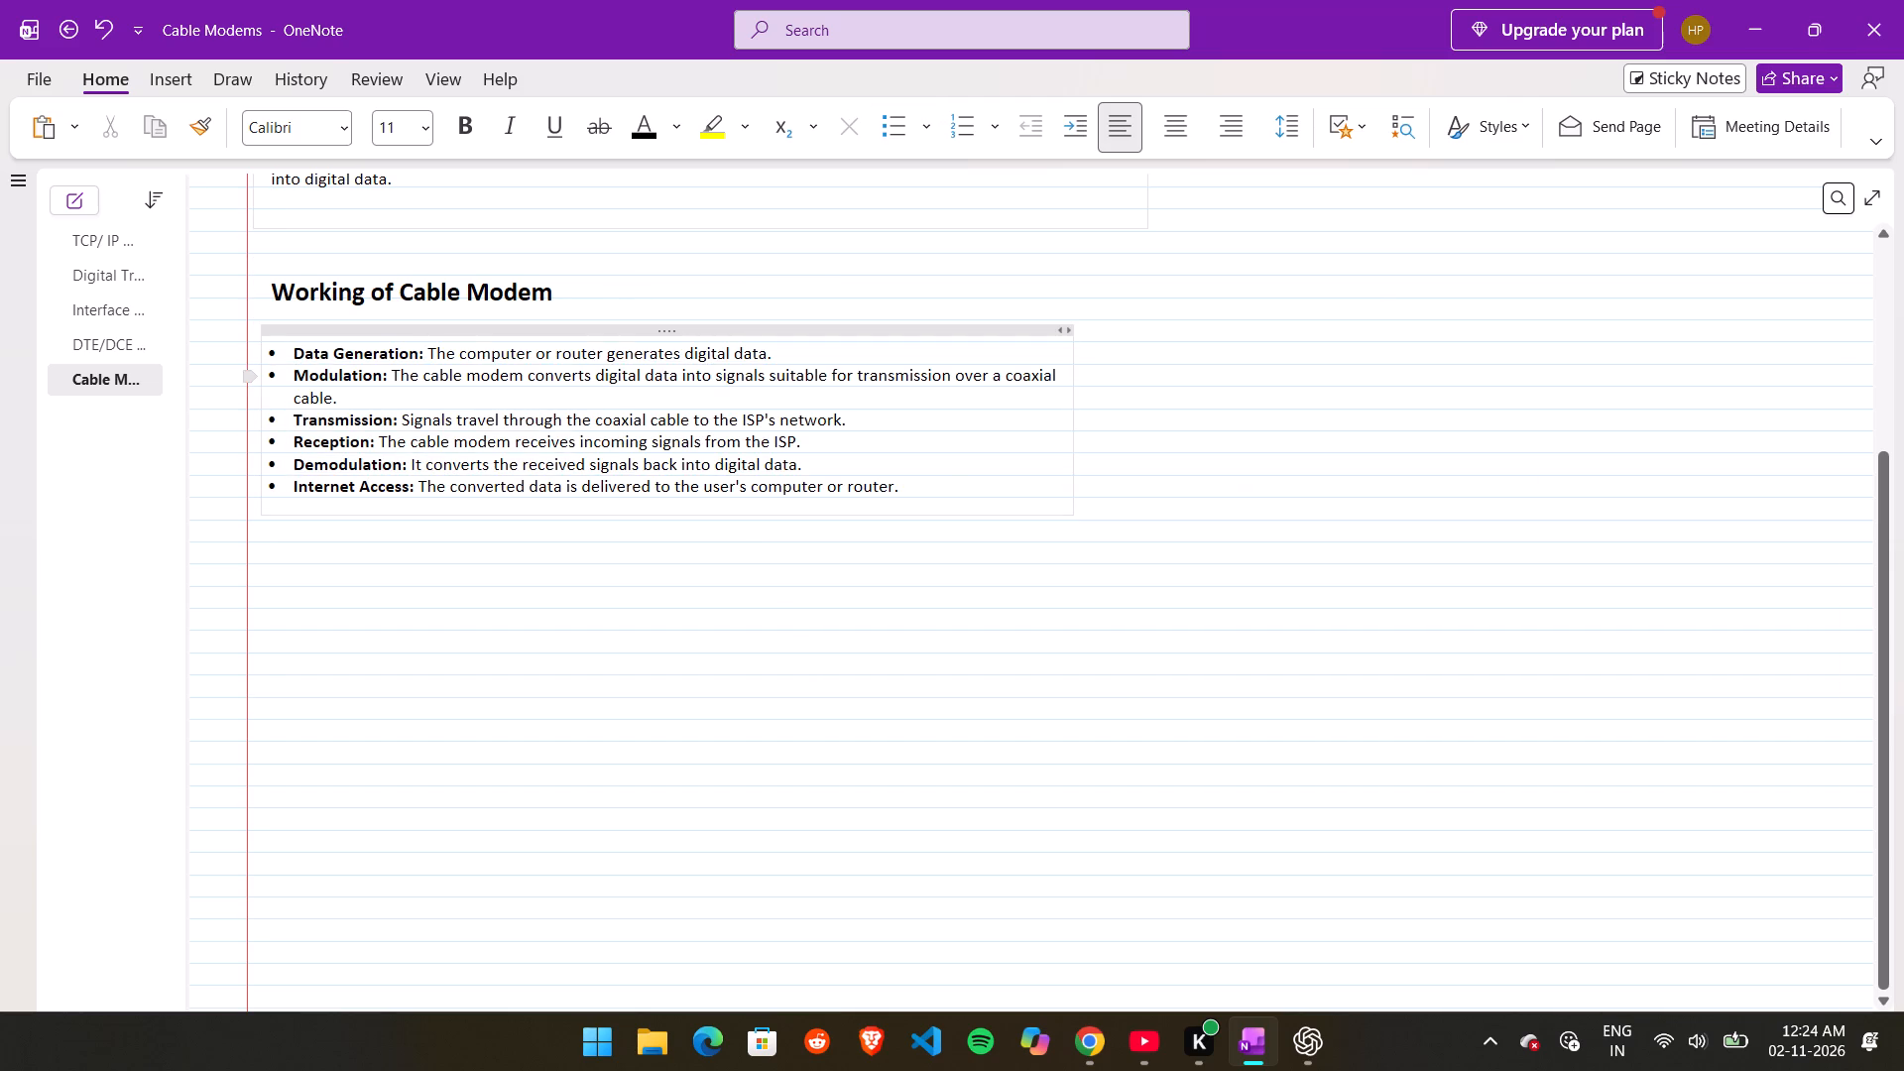
# Highlight the six bold step names, Data Generation, Modulation, Transmission, Reception, Demodulation and Internet Access, with the yellow highlighter pen.
pyautogui.click(246, 79)
pyautogui.click(518, 123)
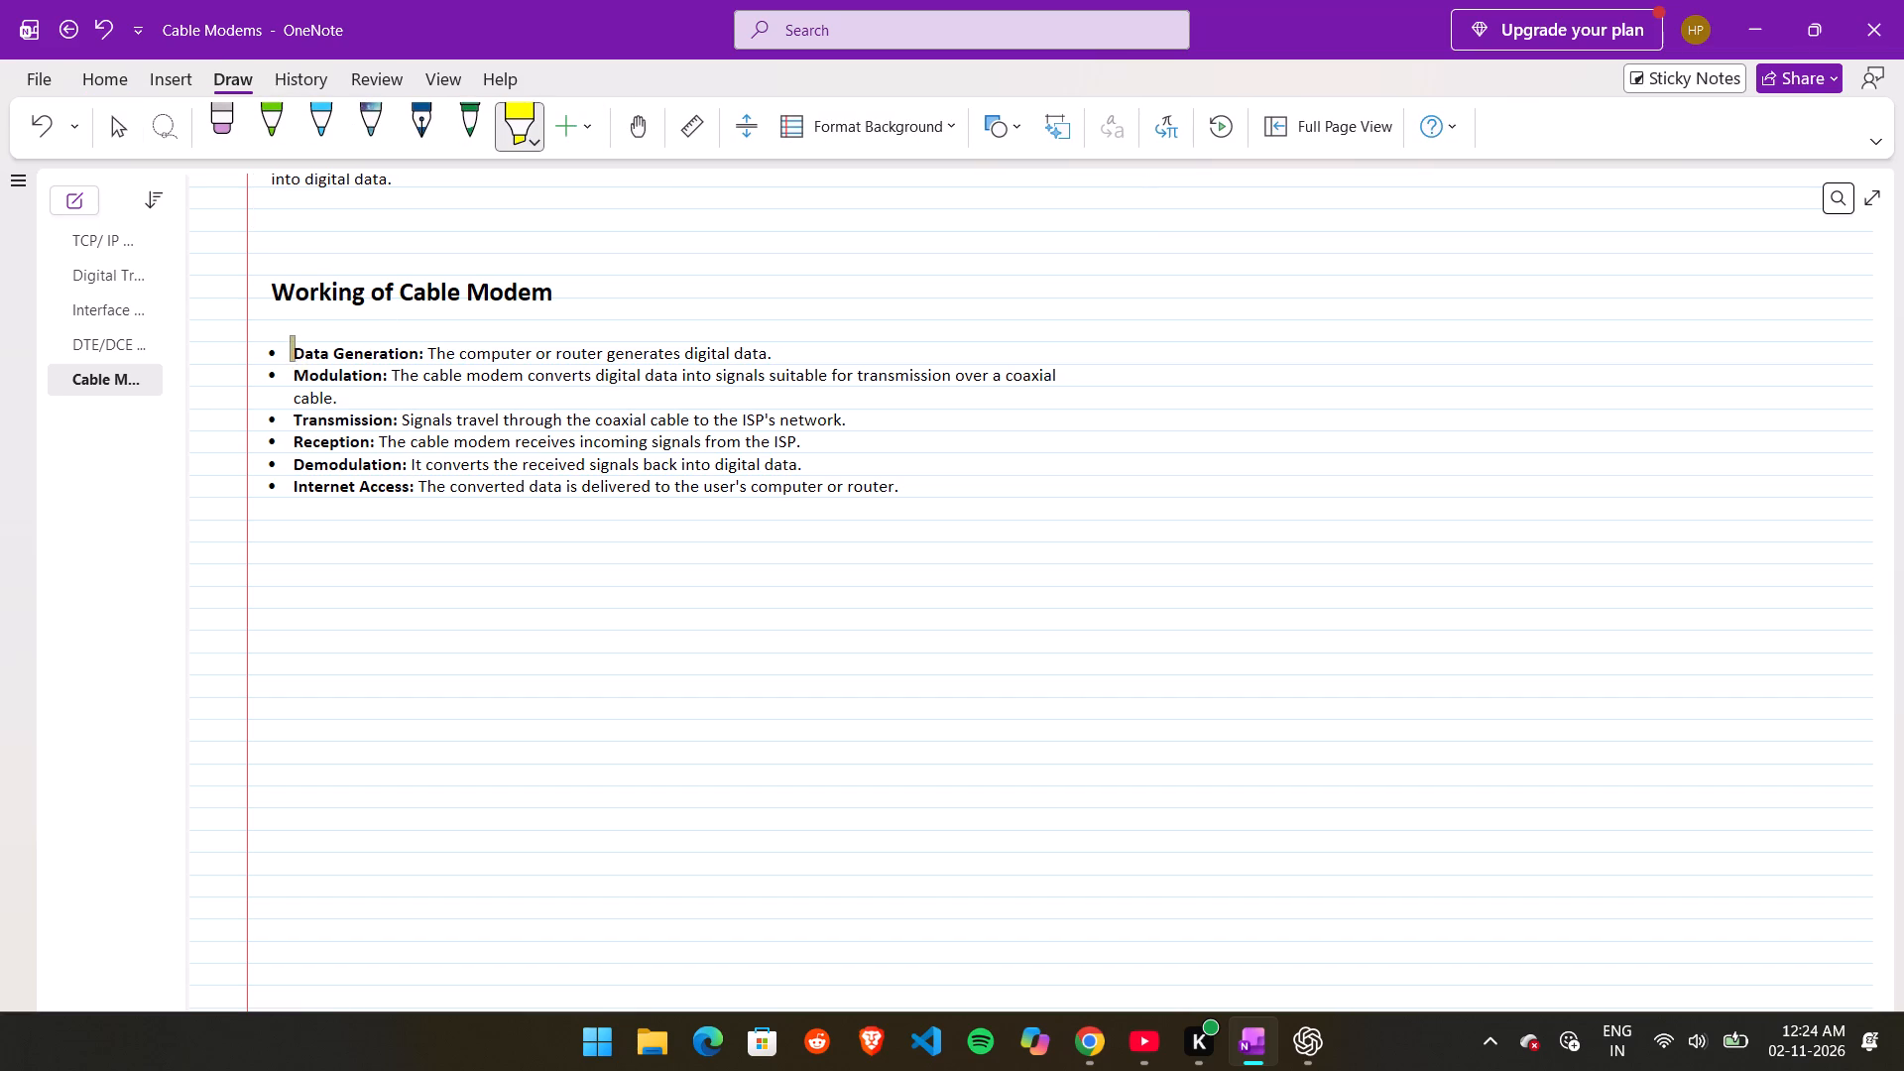
pyautogui.keyDown('shift'); pyautogui.click(294, 346); pyautogui.keyUp('shift')
pyautogui.hotkey('ctrl', 'z')
pyautogui.keyDown('shift'); pyautogui.moveTo(286, 354); pyautogui.dragTo(329, 354); pyautogui.keyUp('shift')
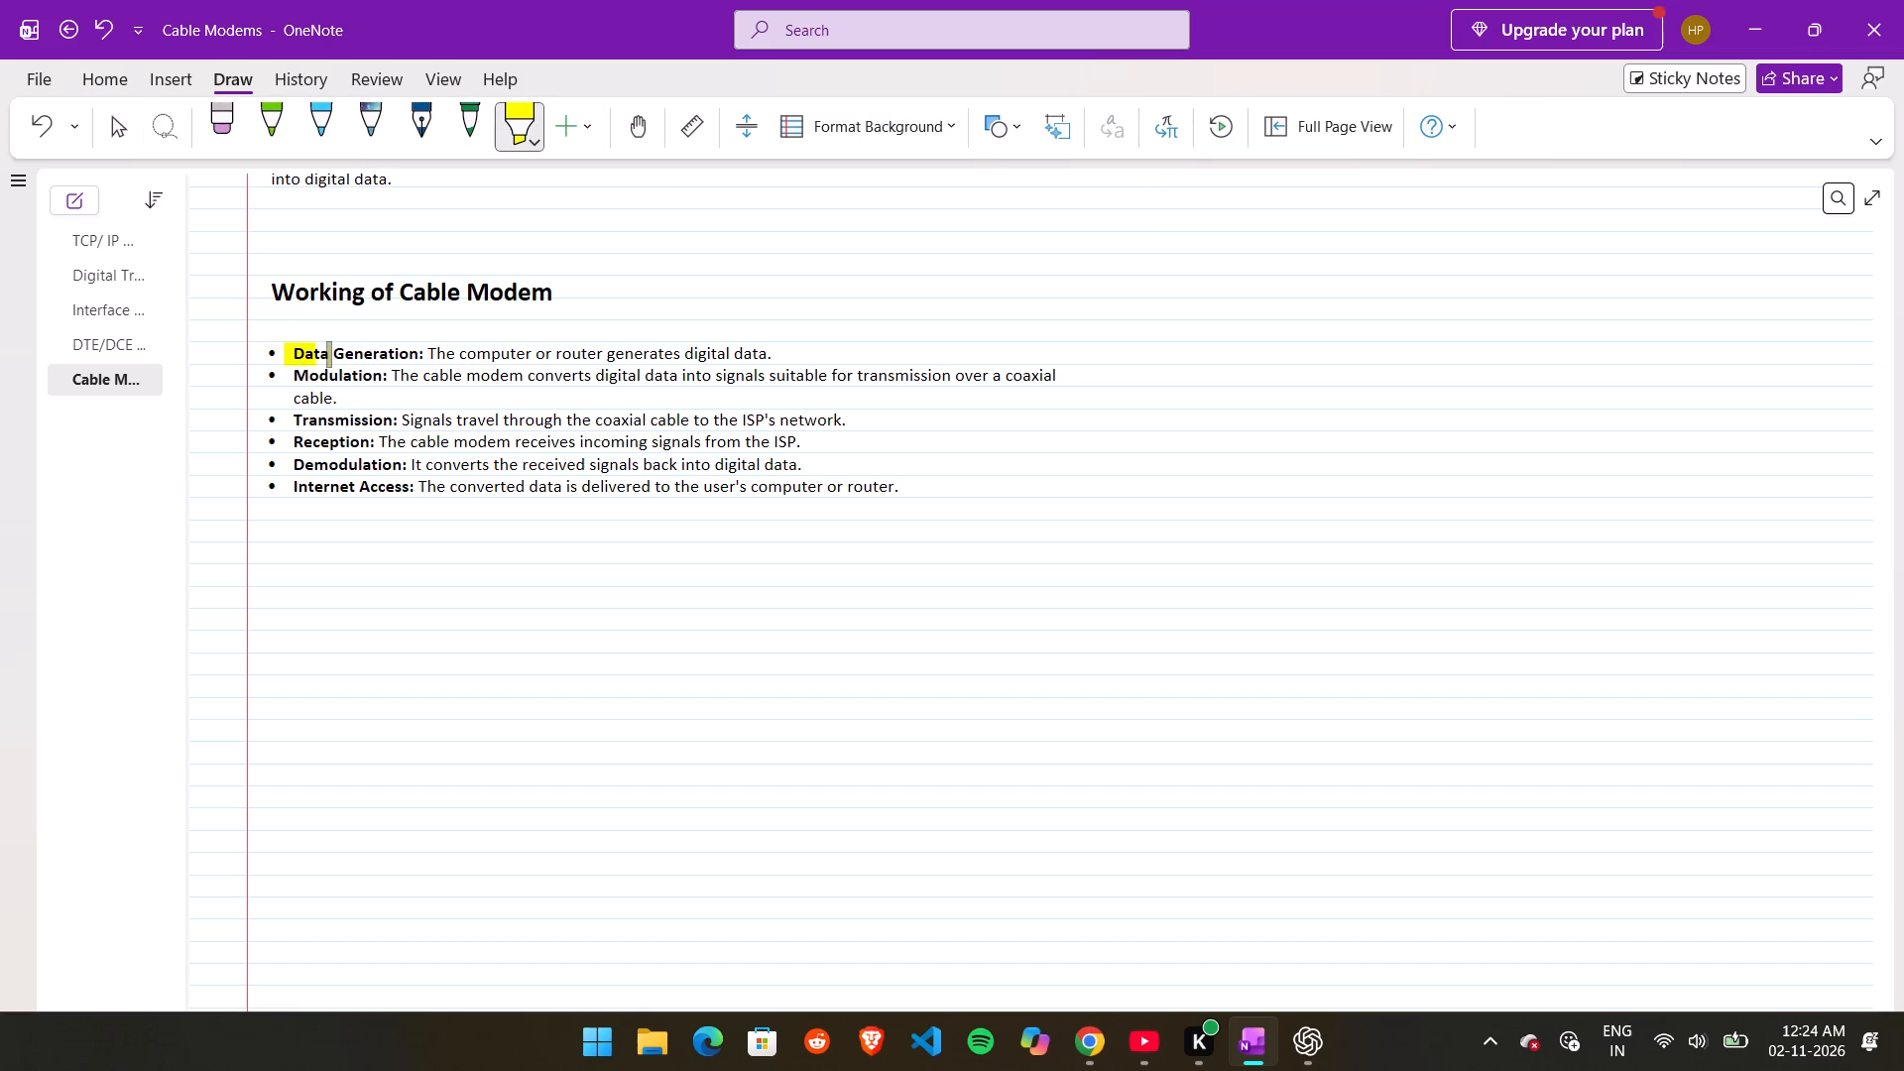
pyautogui.keyDown('shift'); pyautogui.moveTo(329, 354); pyautogui.dragTo(421, 355); pyautogui.keyUp('shift')
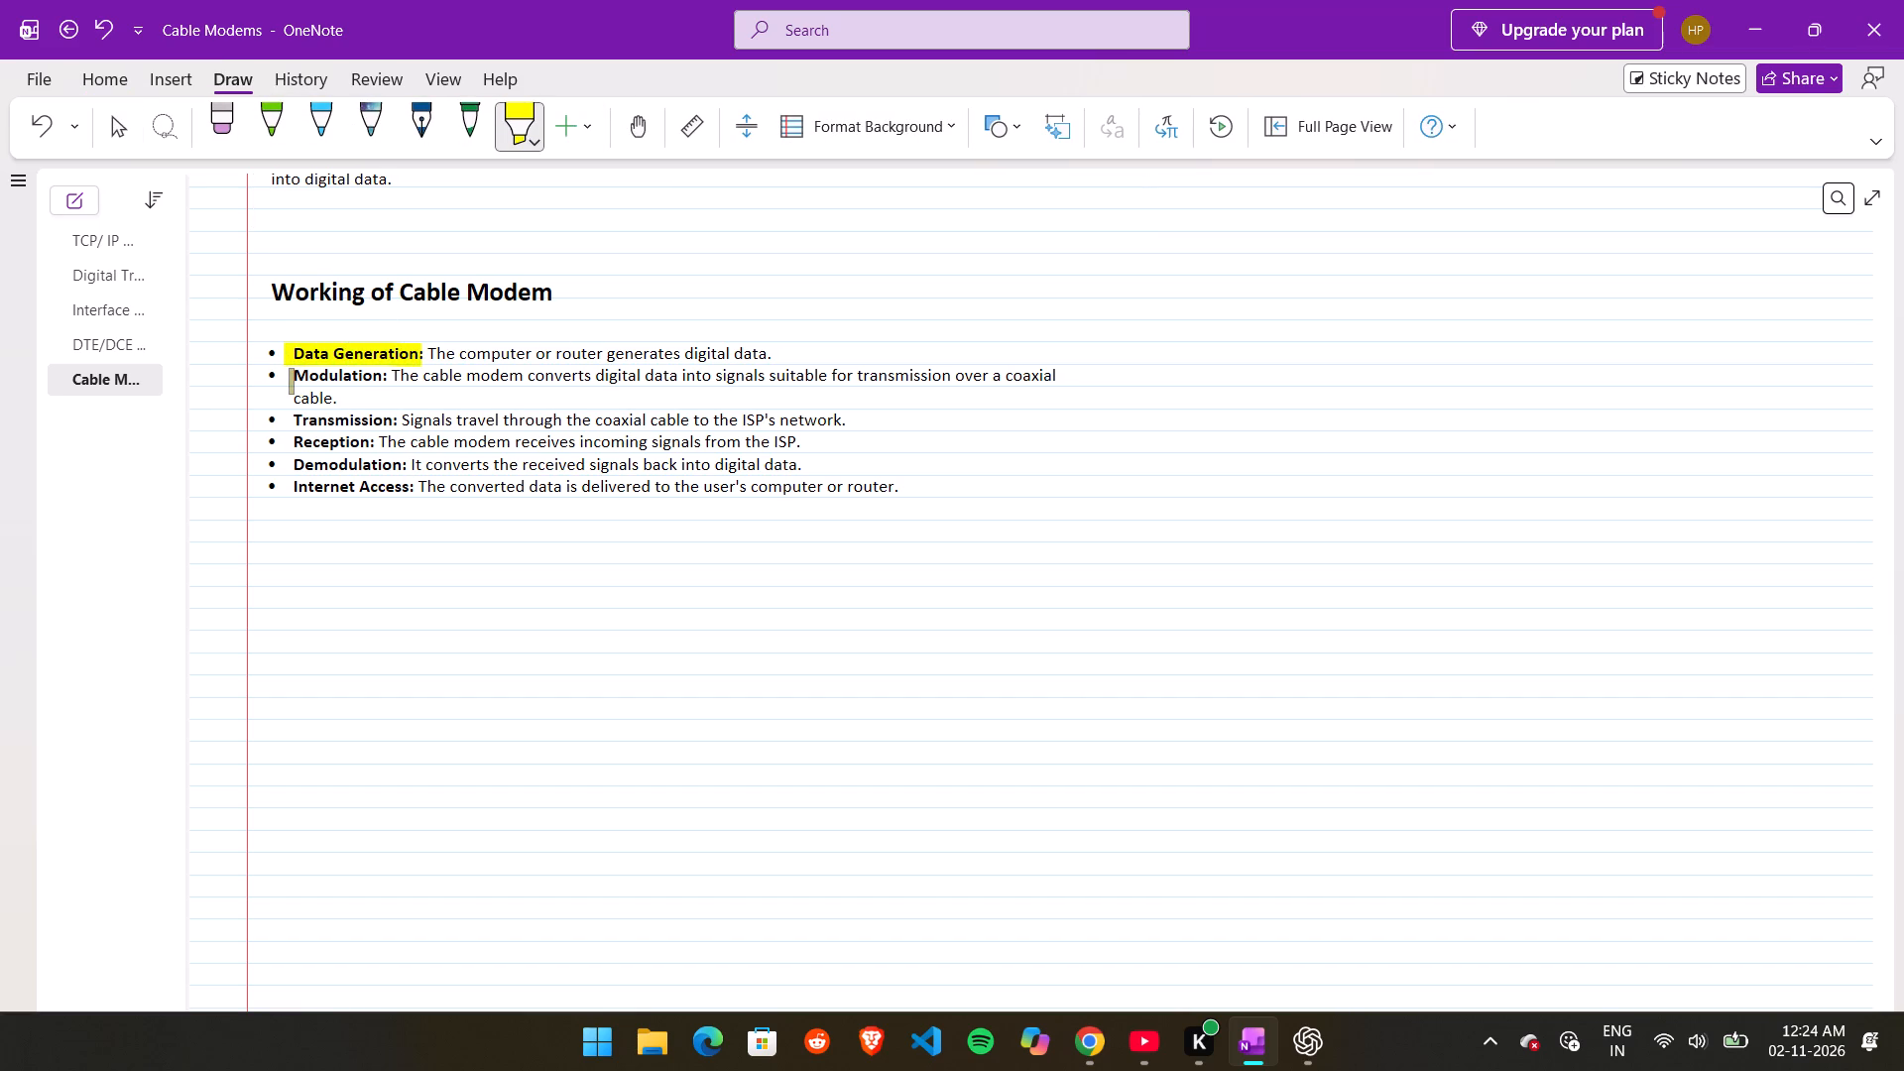
pyautogui.keyDown('shift'); pyautogui.moveTo(292, 375); pyautogui.dragTo(330, 372); pyautogui.keyUp('shift')
pyautogui.keyDown('shift'); pyautogui.moveTo(330, 372); pyautogui.dragTo(381, 372); pyautogui.keyUp('shift')
pyautogui.keyDown('shift'); pyautogui.moveTo(290, 420); pyautogui.dragTo(293, 420); pyautogui.keyUp('shift')
pyautogui.keyDown('shift'); pyautogui.moveTo(293, 420); pyautogui.dragTo(390, 420); pyautogui.keyUp('shift')
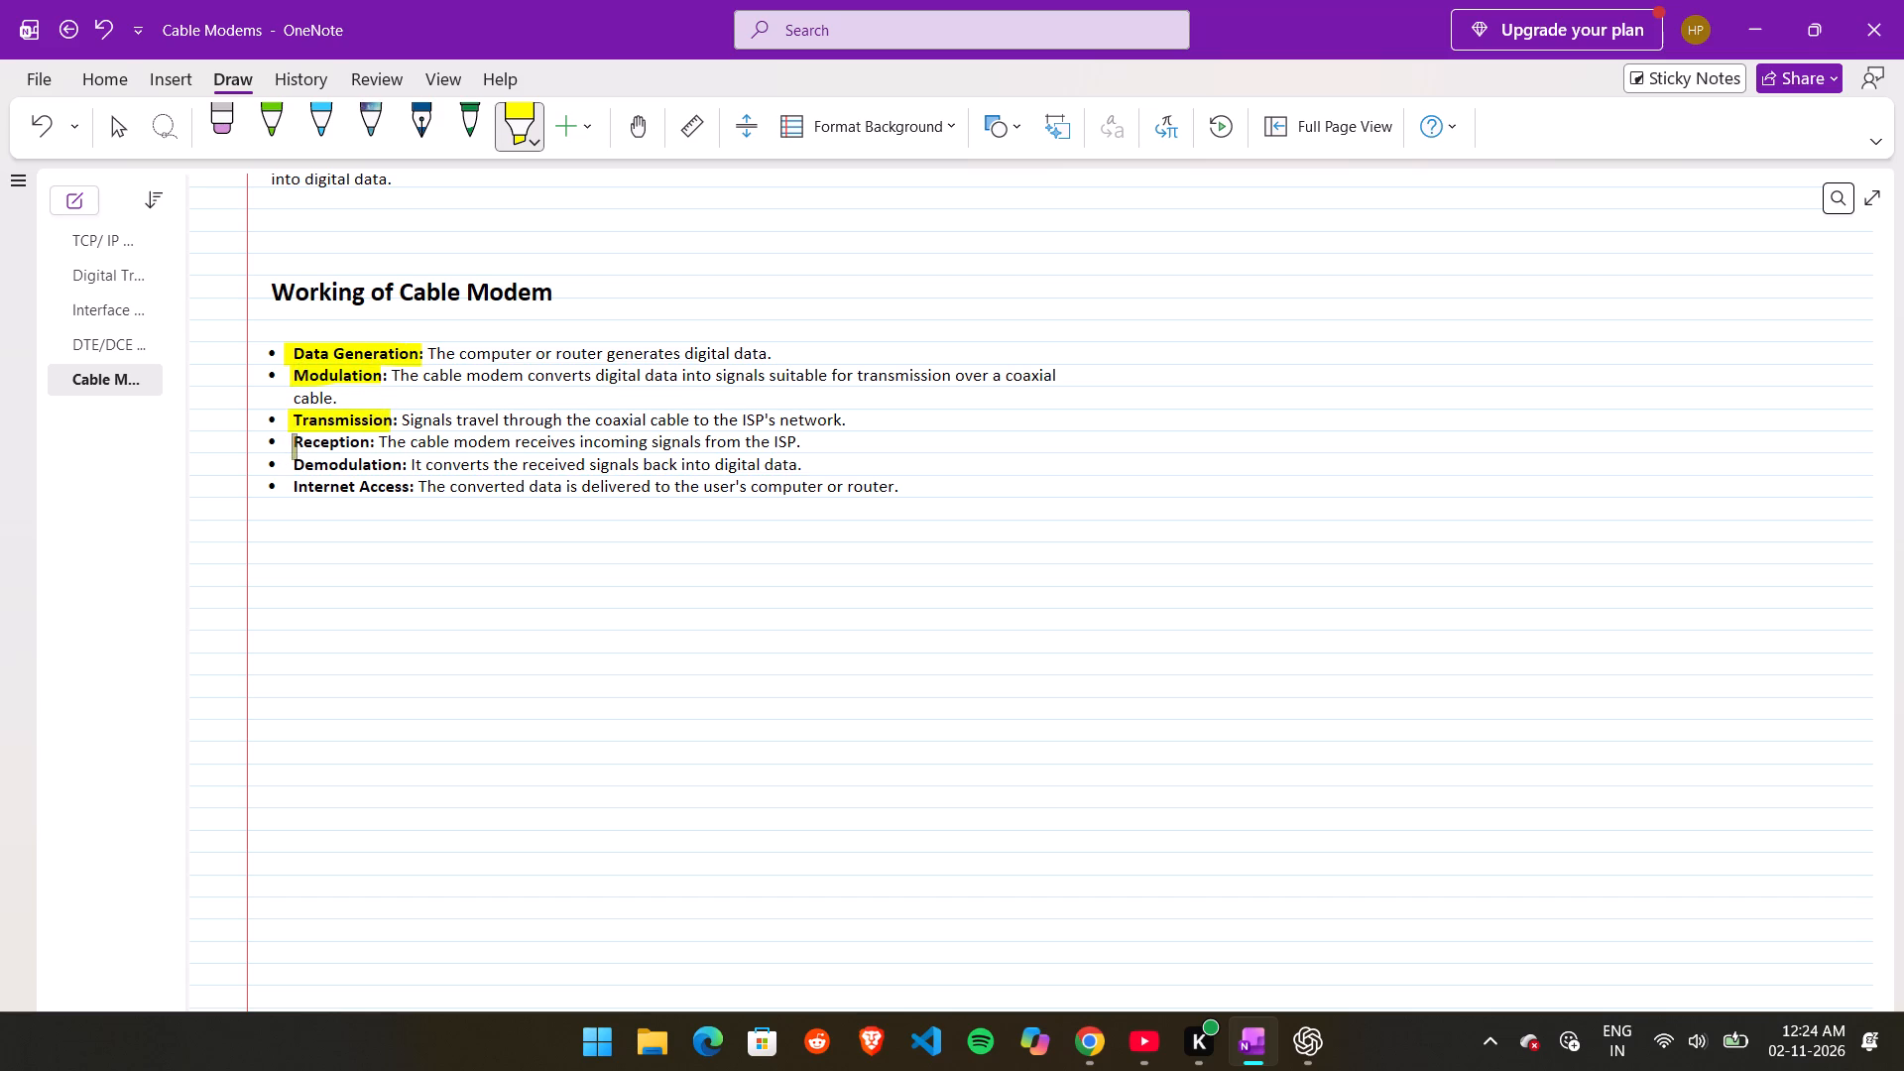
pyautogui.keyDown('shift'); pyautogui.moveTo(293, 442); pyautogui.dragTo(373, 443); pyautogui.keyUp('shift')
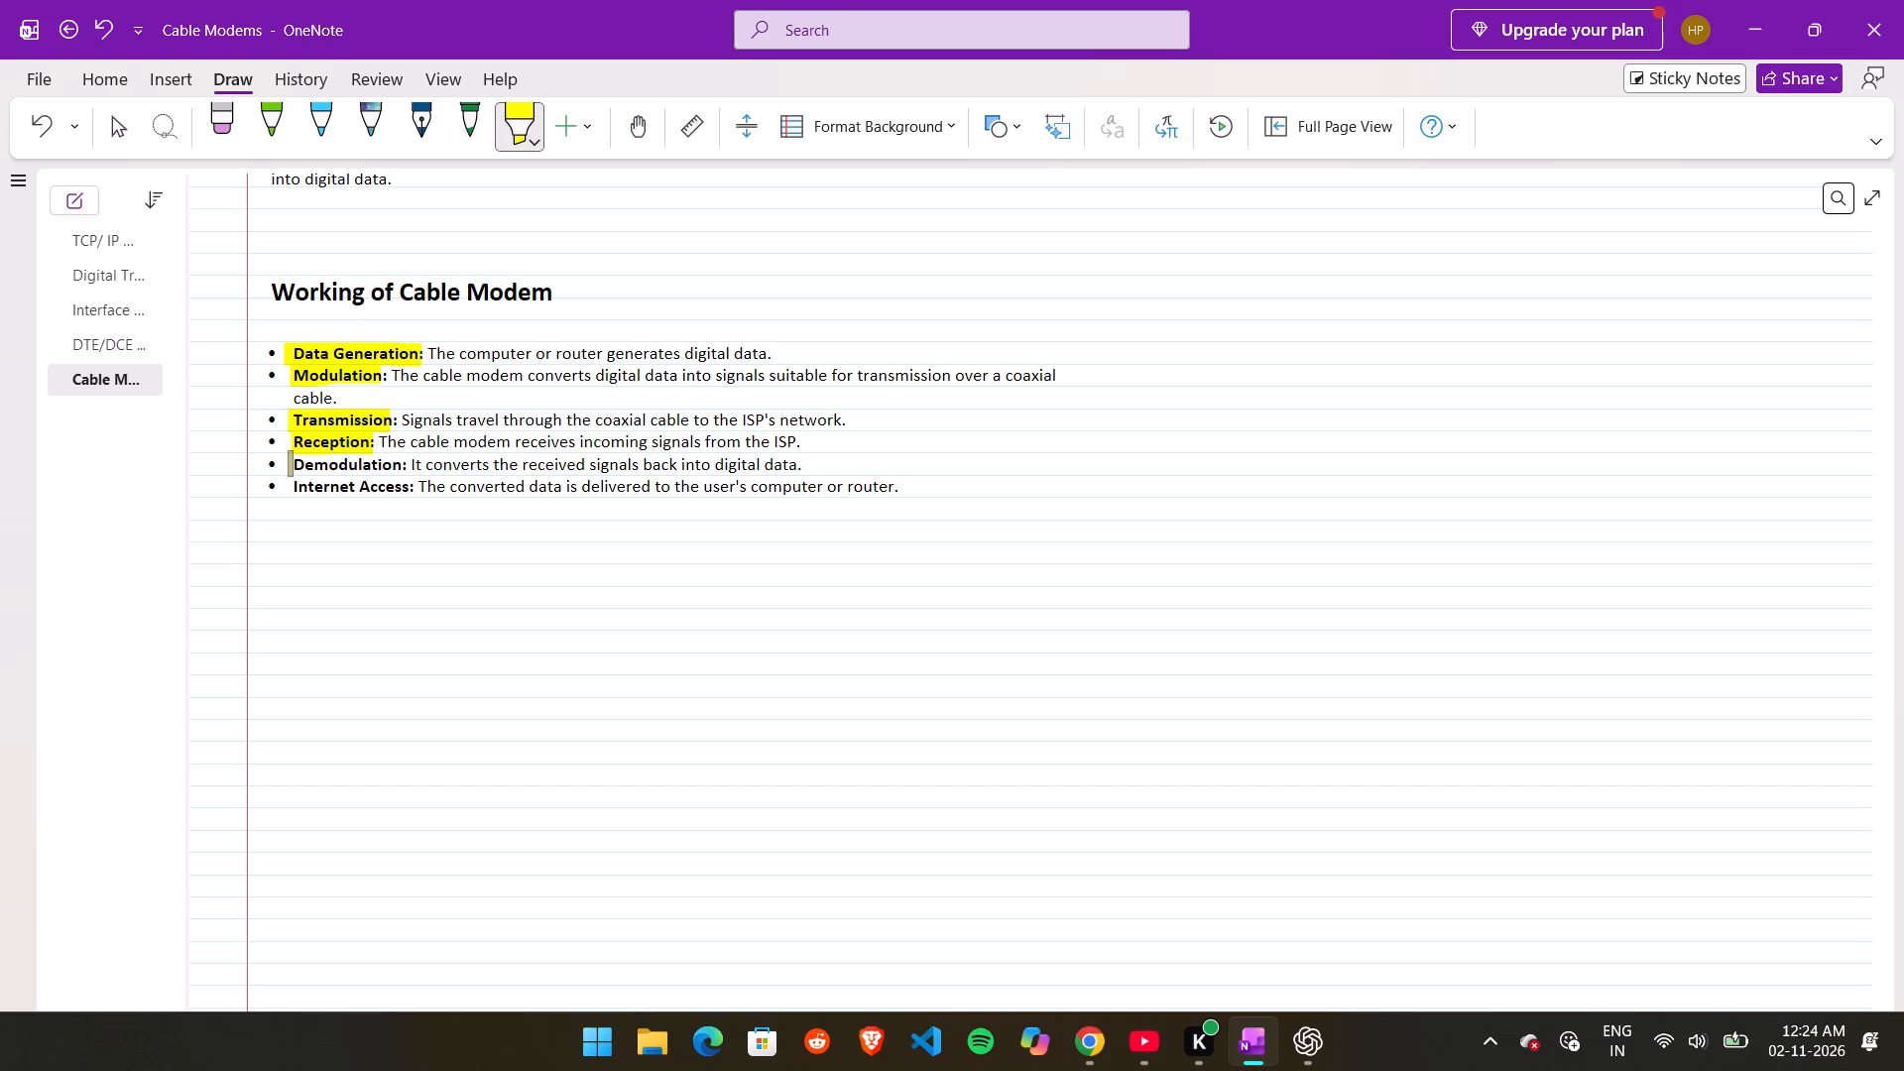
pyautogui.keyDown('shift'); pyautogui.moveTo(291, 463); pyautogui.dragTo(401, 463); pyautogui.keyUp('shift')
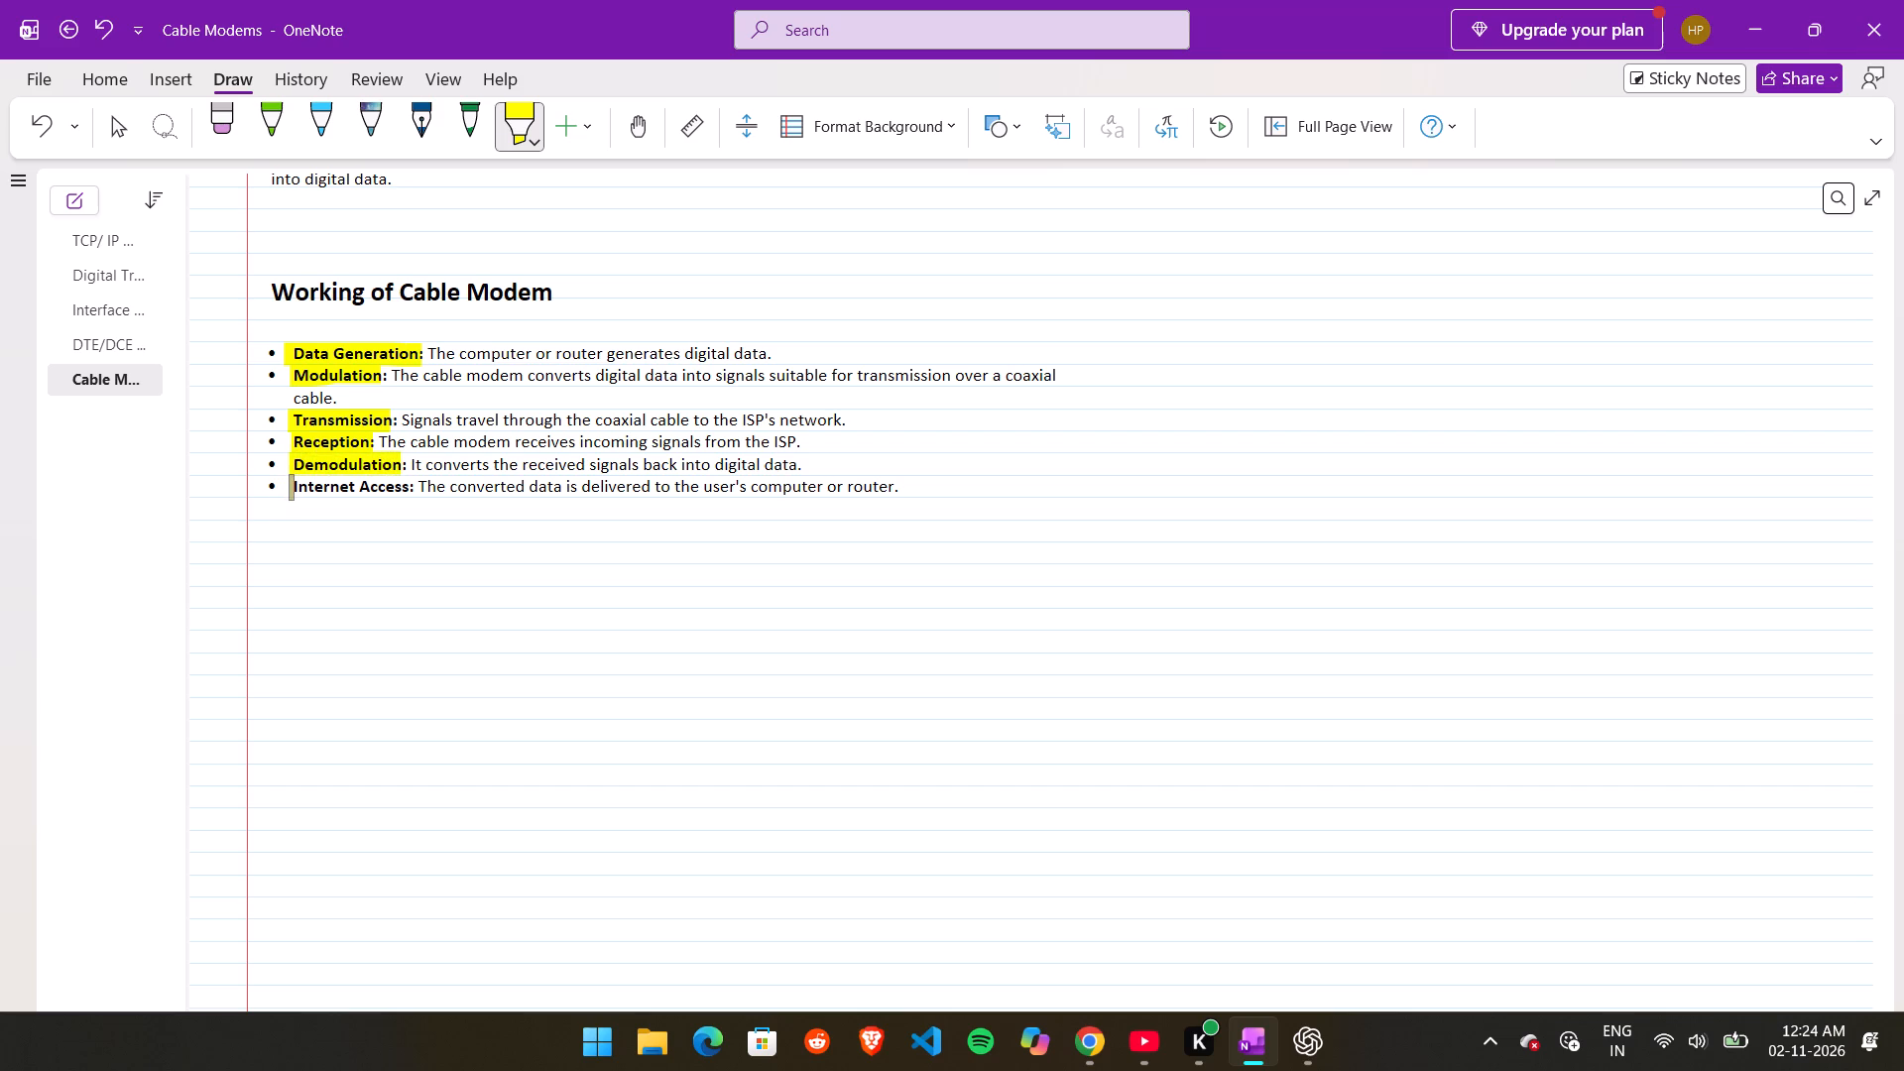
pyautogui.keyDown('shift'); pyautogui.moveTo(292, 487); pyautogui.dragTo(410, 487); pyautogui.keyUp('shift')
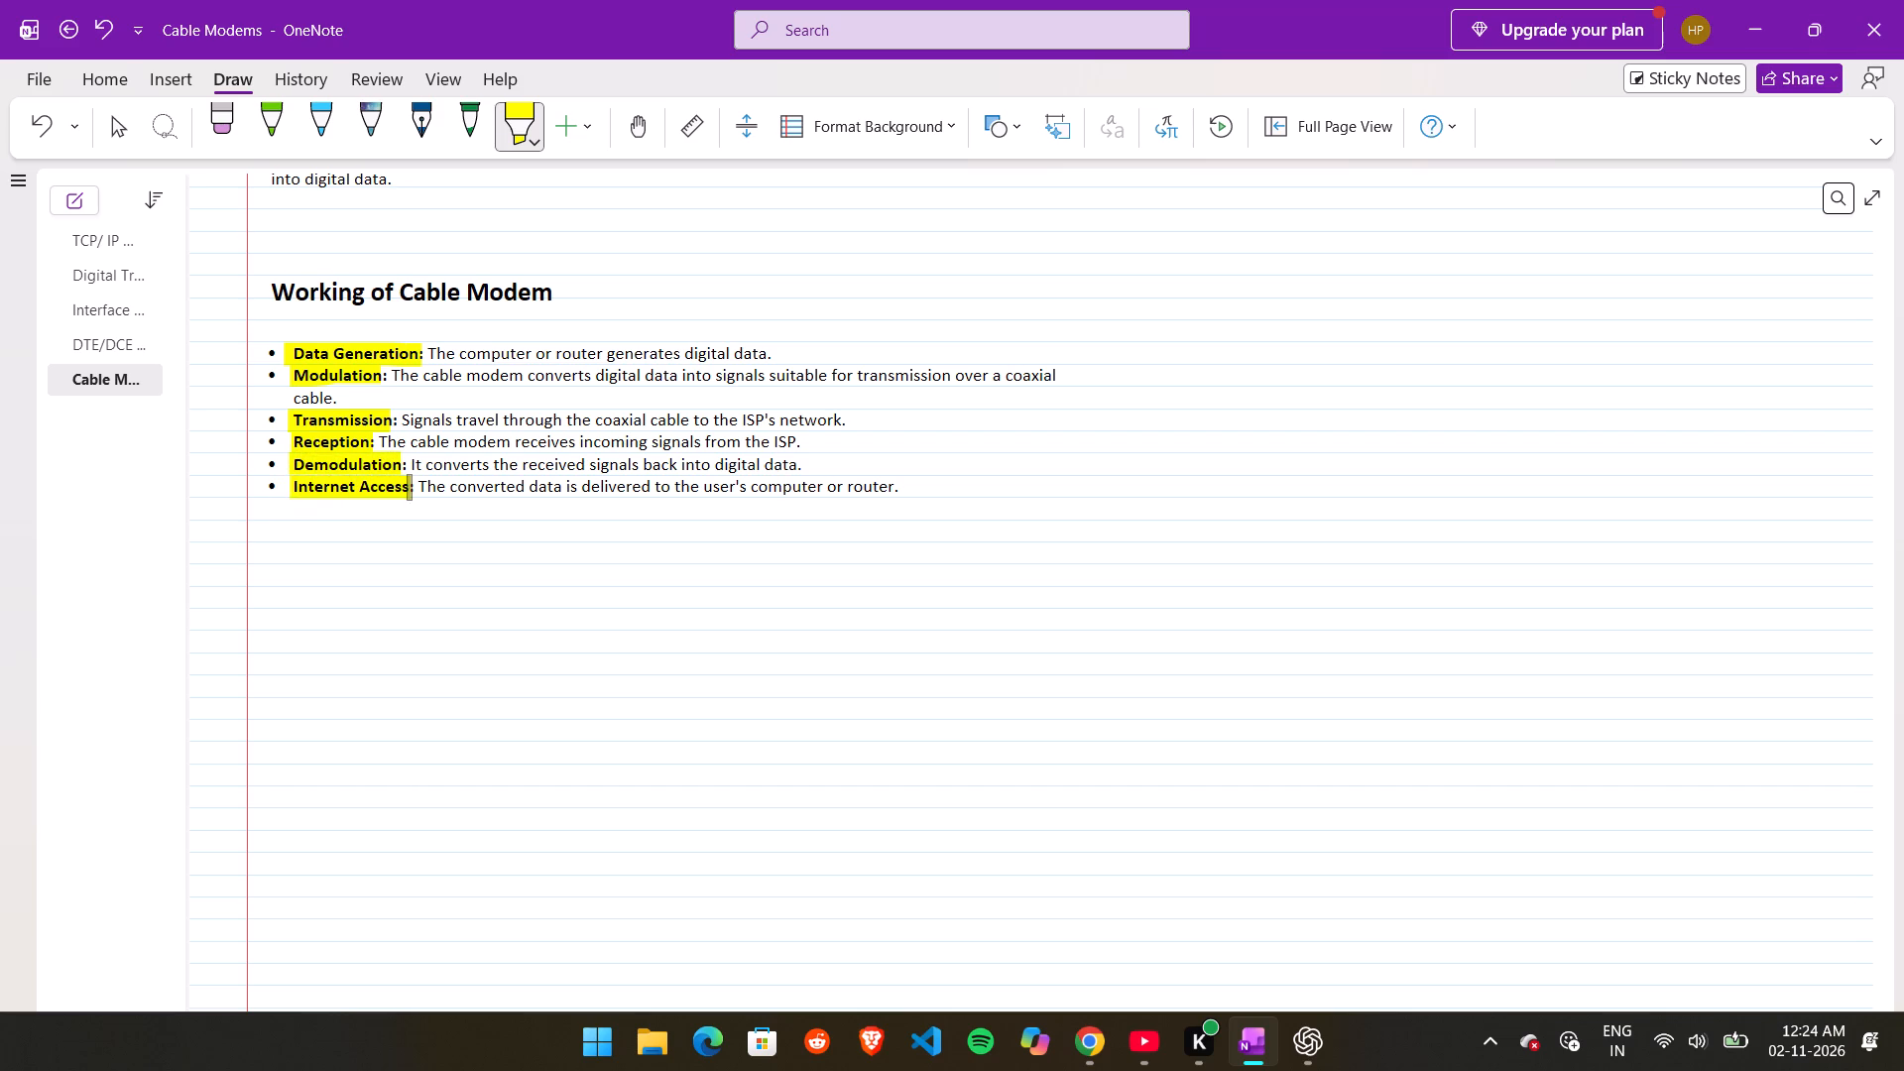
# Highlight "coaxial cable to the ISP's network" in Transmission and "receives incoming signals from the ISP." in Reception in yellow.
pyautogui.scroll(-1, 223, 318)
pyautogui.scroll(1, 417, 301)
pyautogui.click(125, 138)
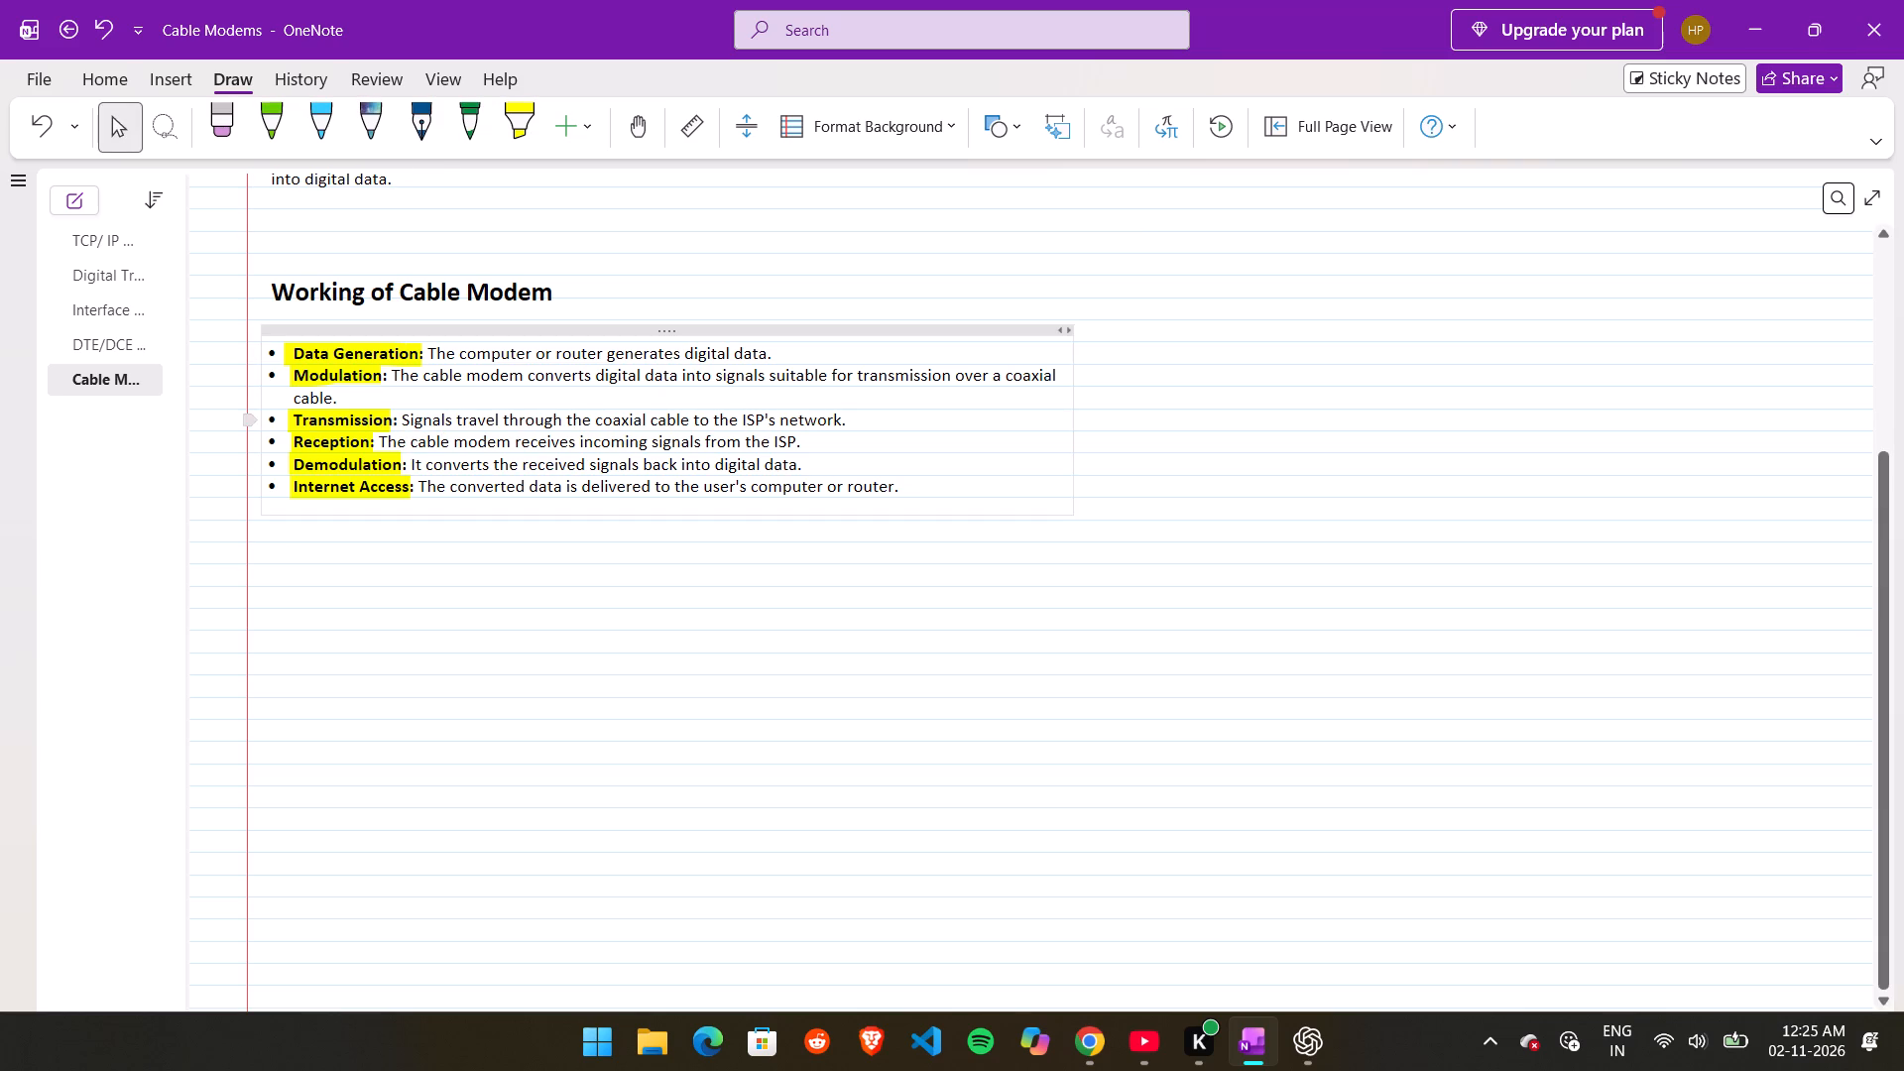
pyautogui.click(518, 136)
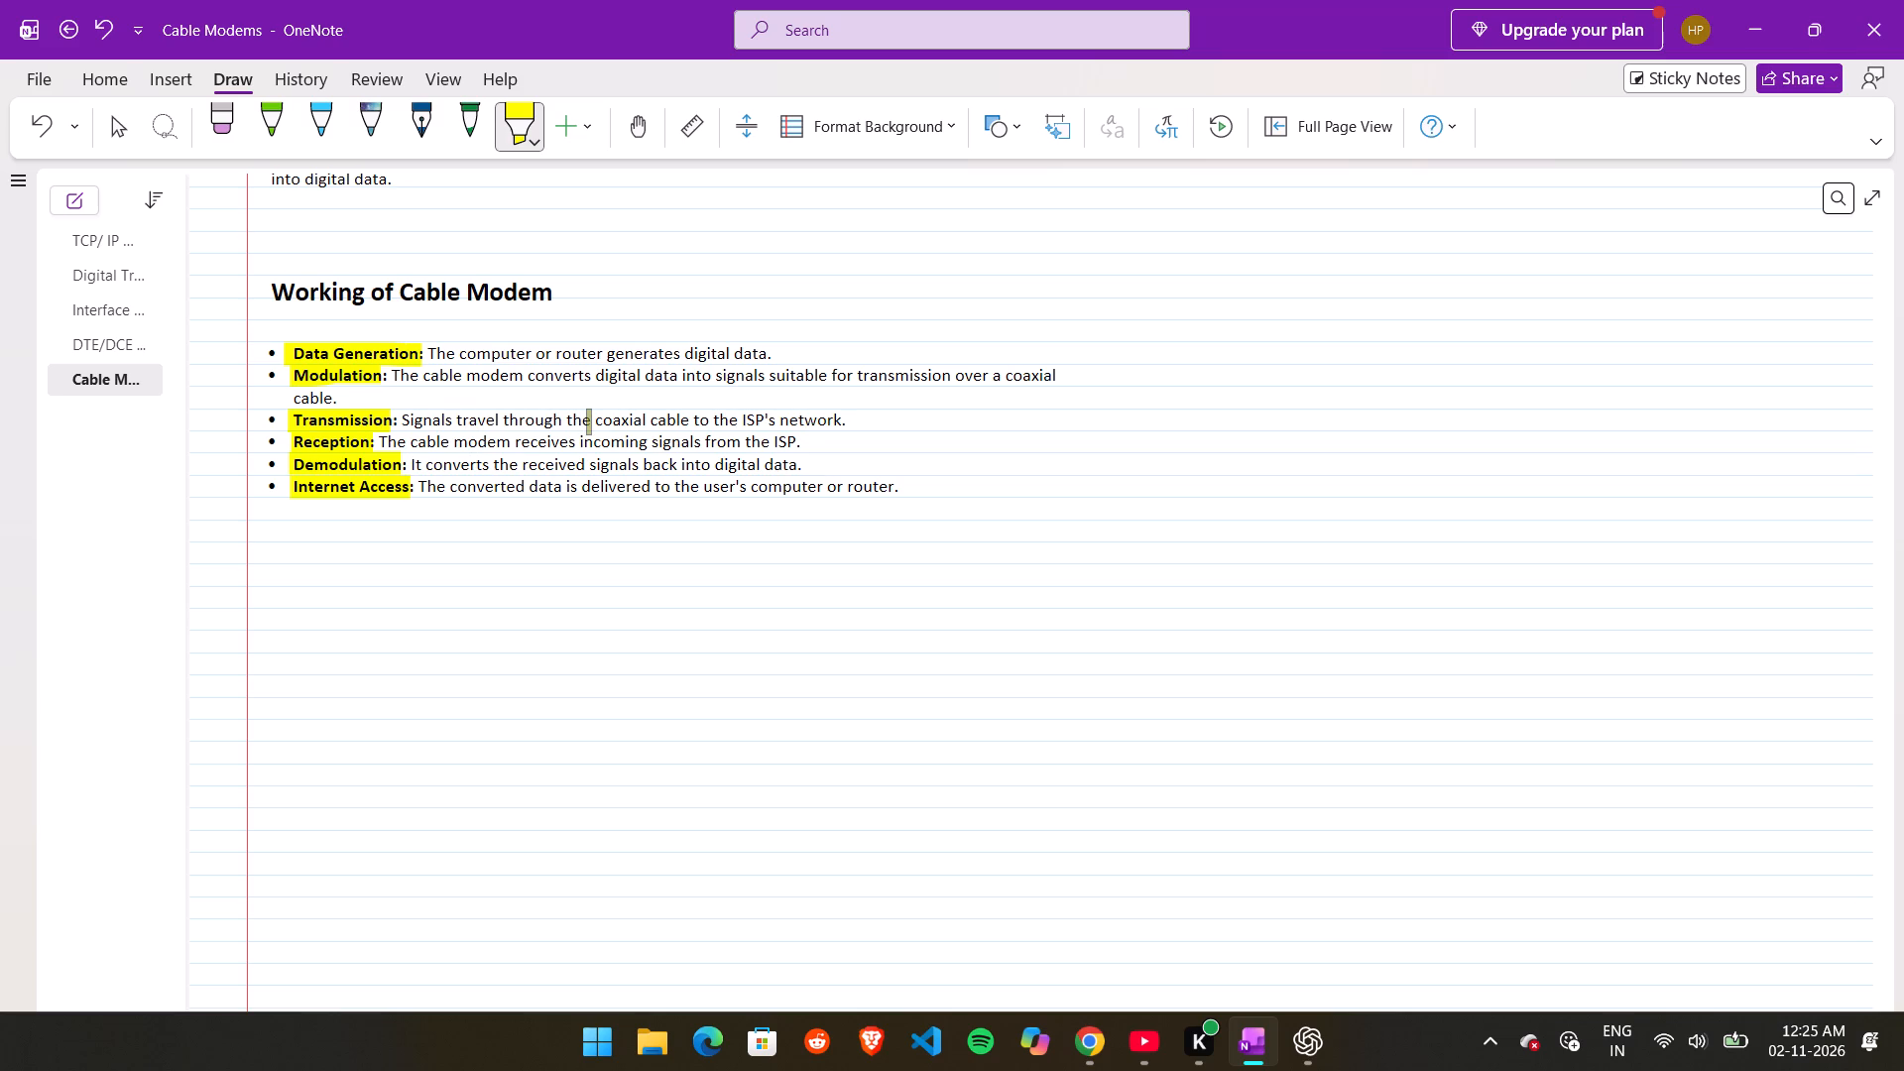
pyautogui.moveTo(594, 421); pyautogui.dragTo(653, 421)
pyautogui.moveTo(653, 421); pyautogui.dragTo(843, 421)
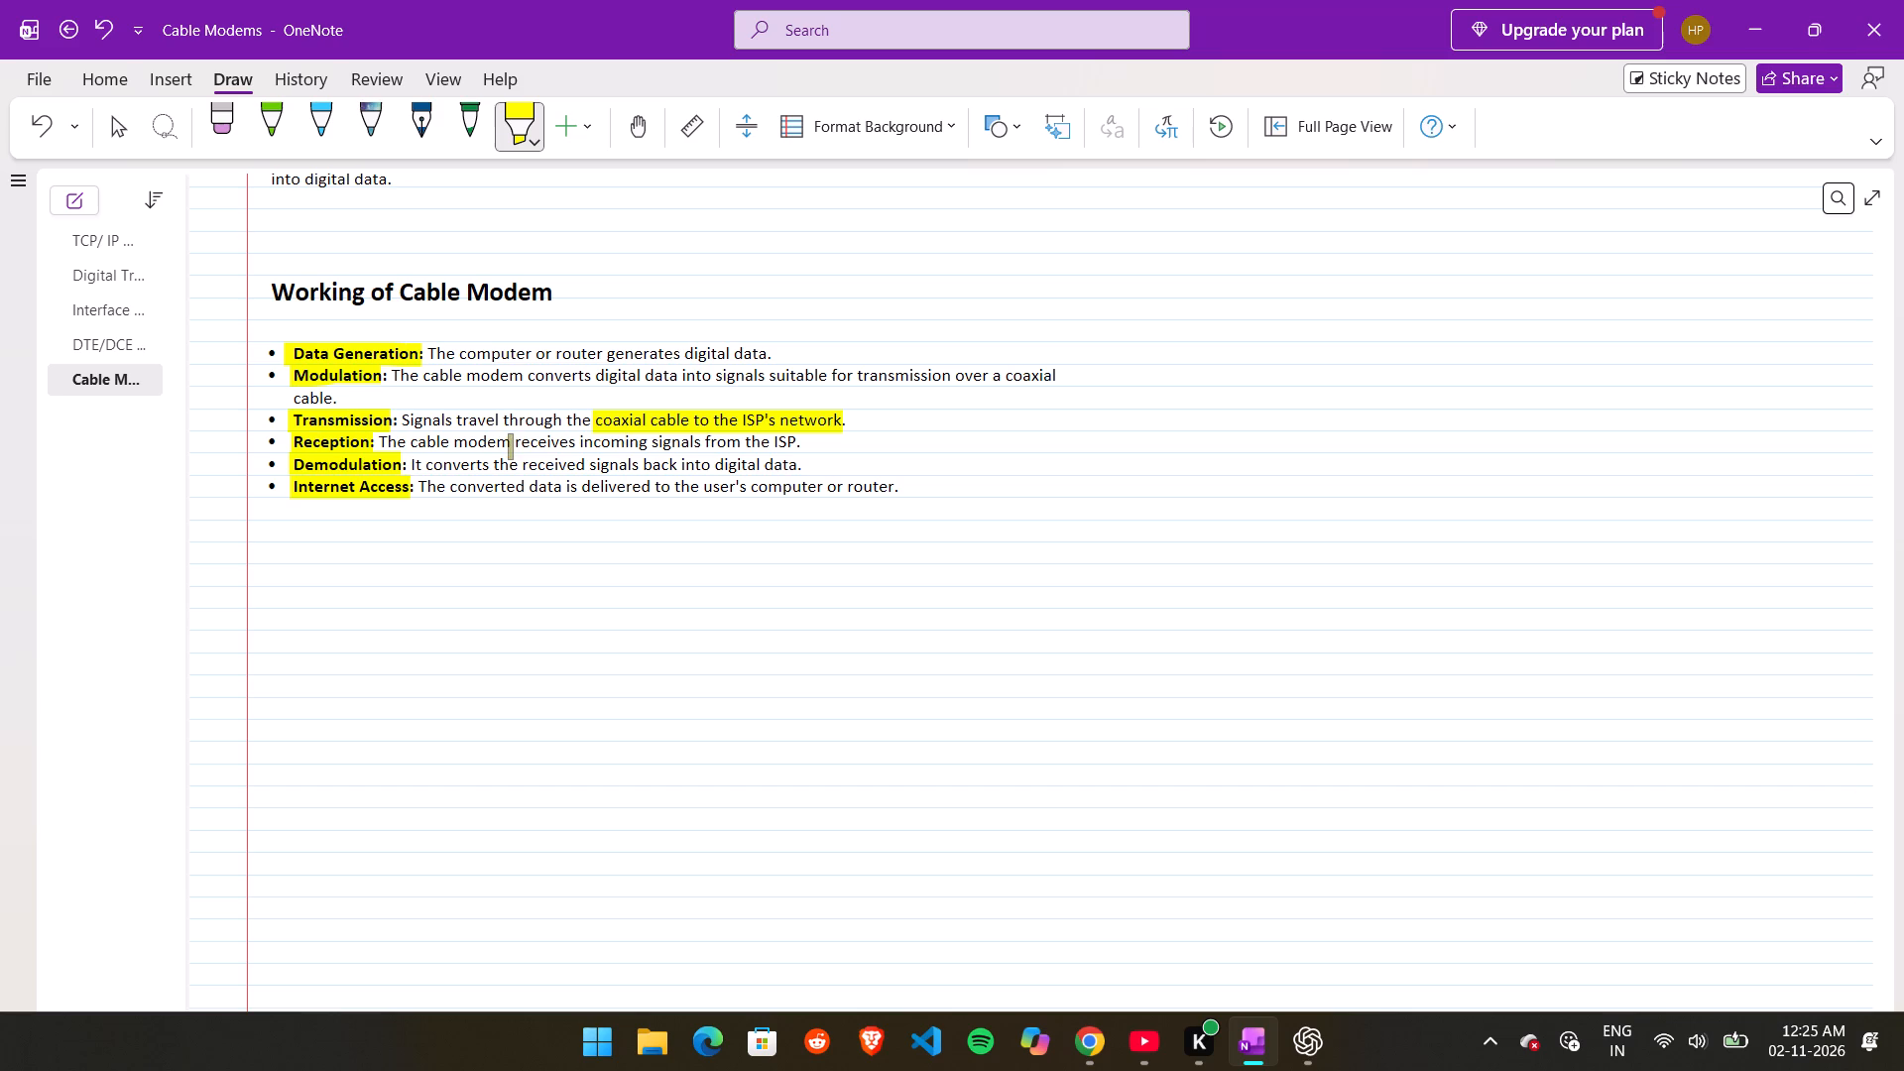
pyautogui.moveTo(514, 441); pyautogui.dragTo(651, 441)
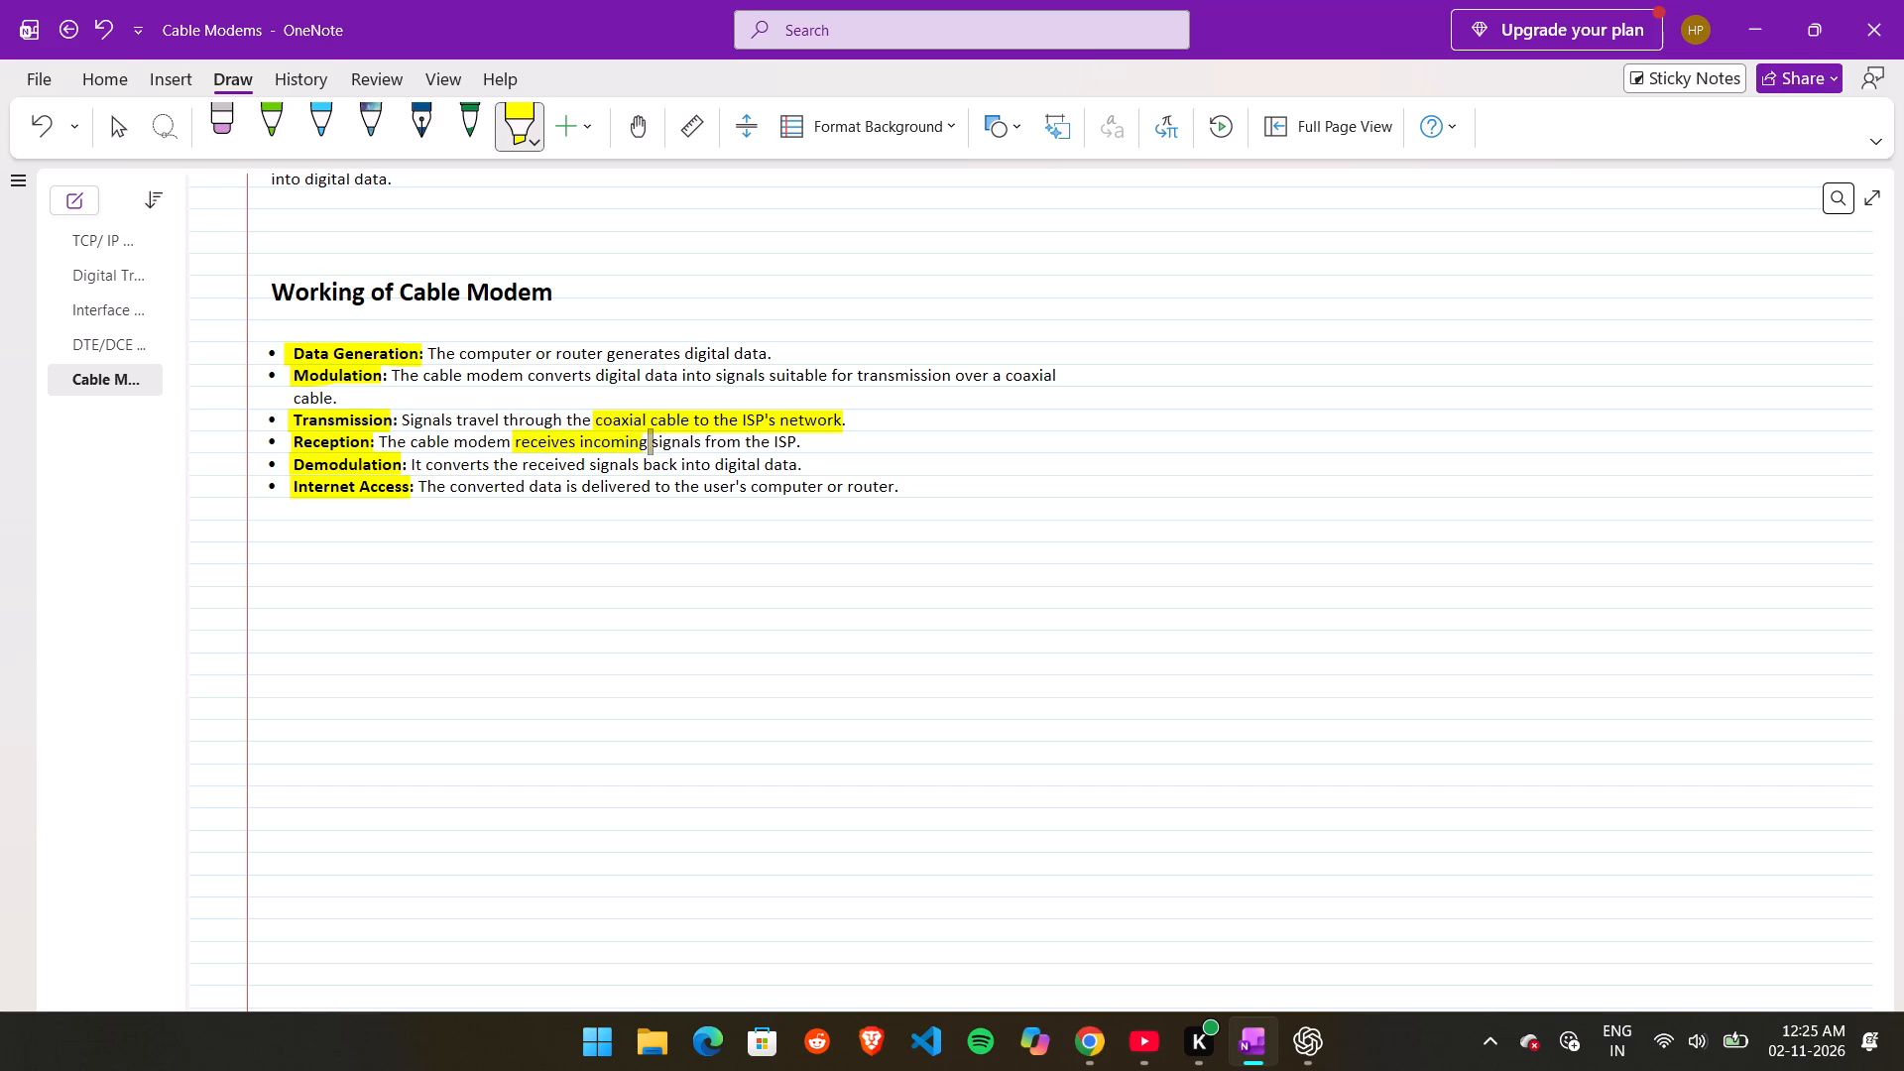
pyautogui.moveTo(651, 441); pyautogui.dragTo(801, 441)
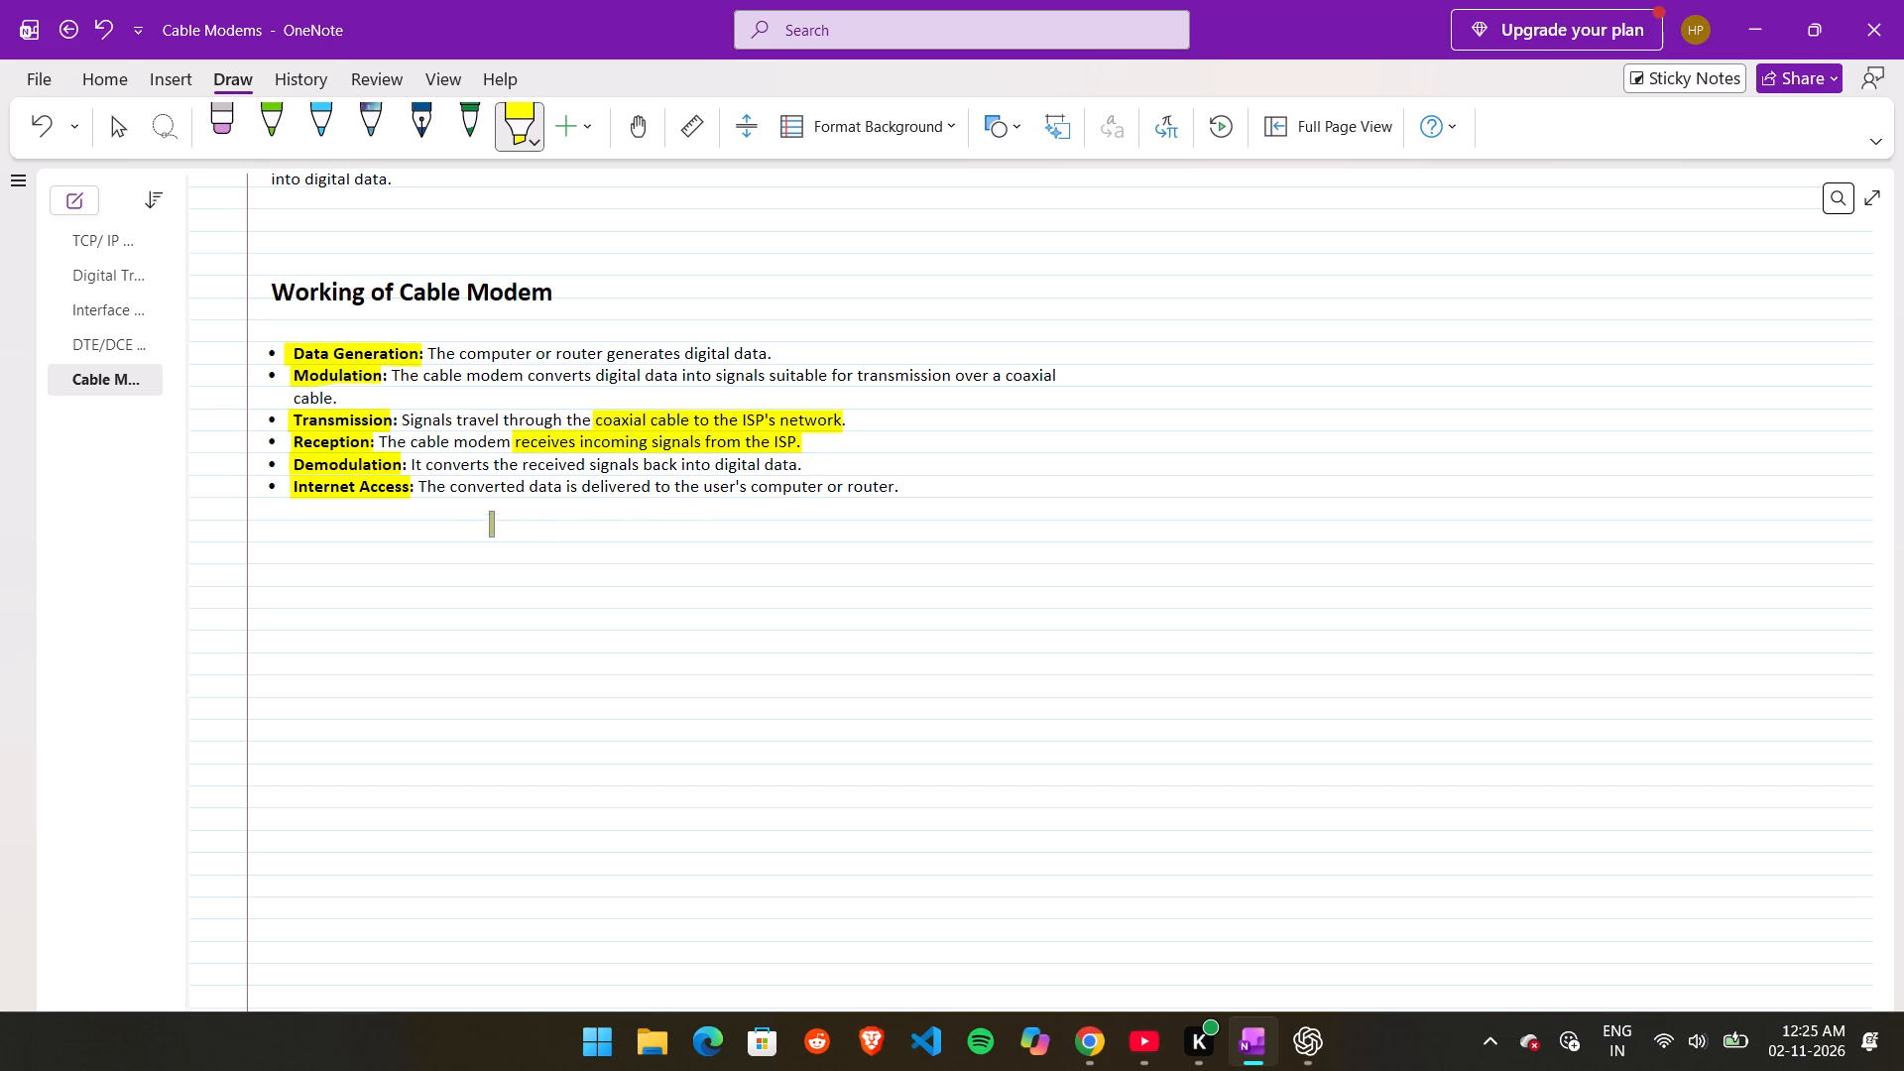
pyautogui.click(1292, 1041)
pyautogui.scroll(-2, 803, 429)
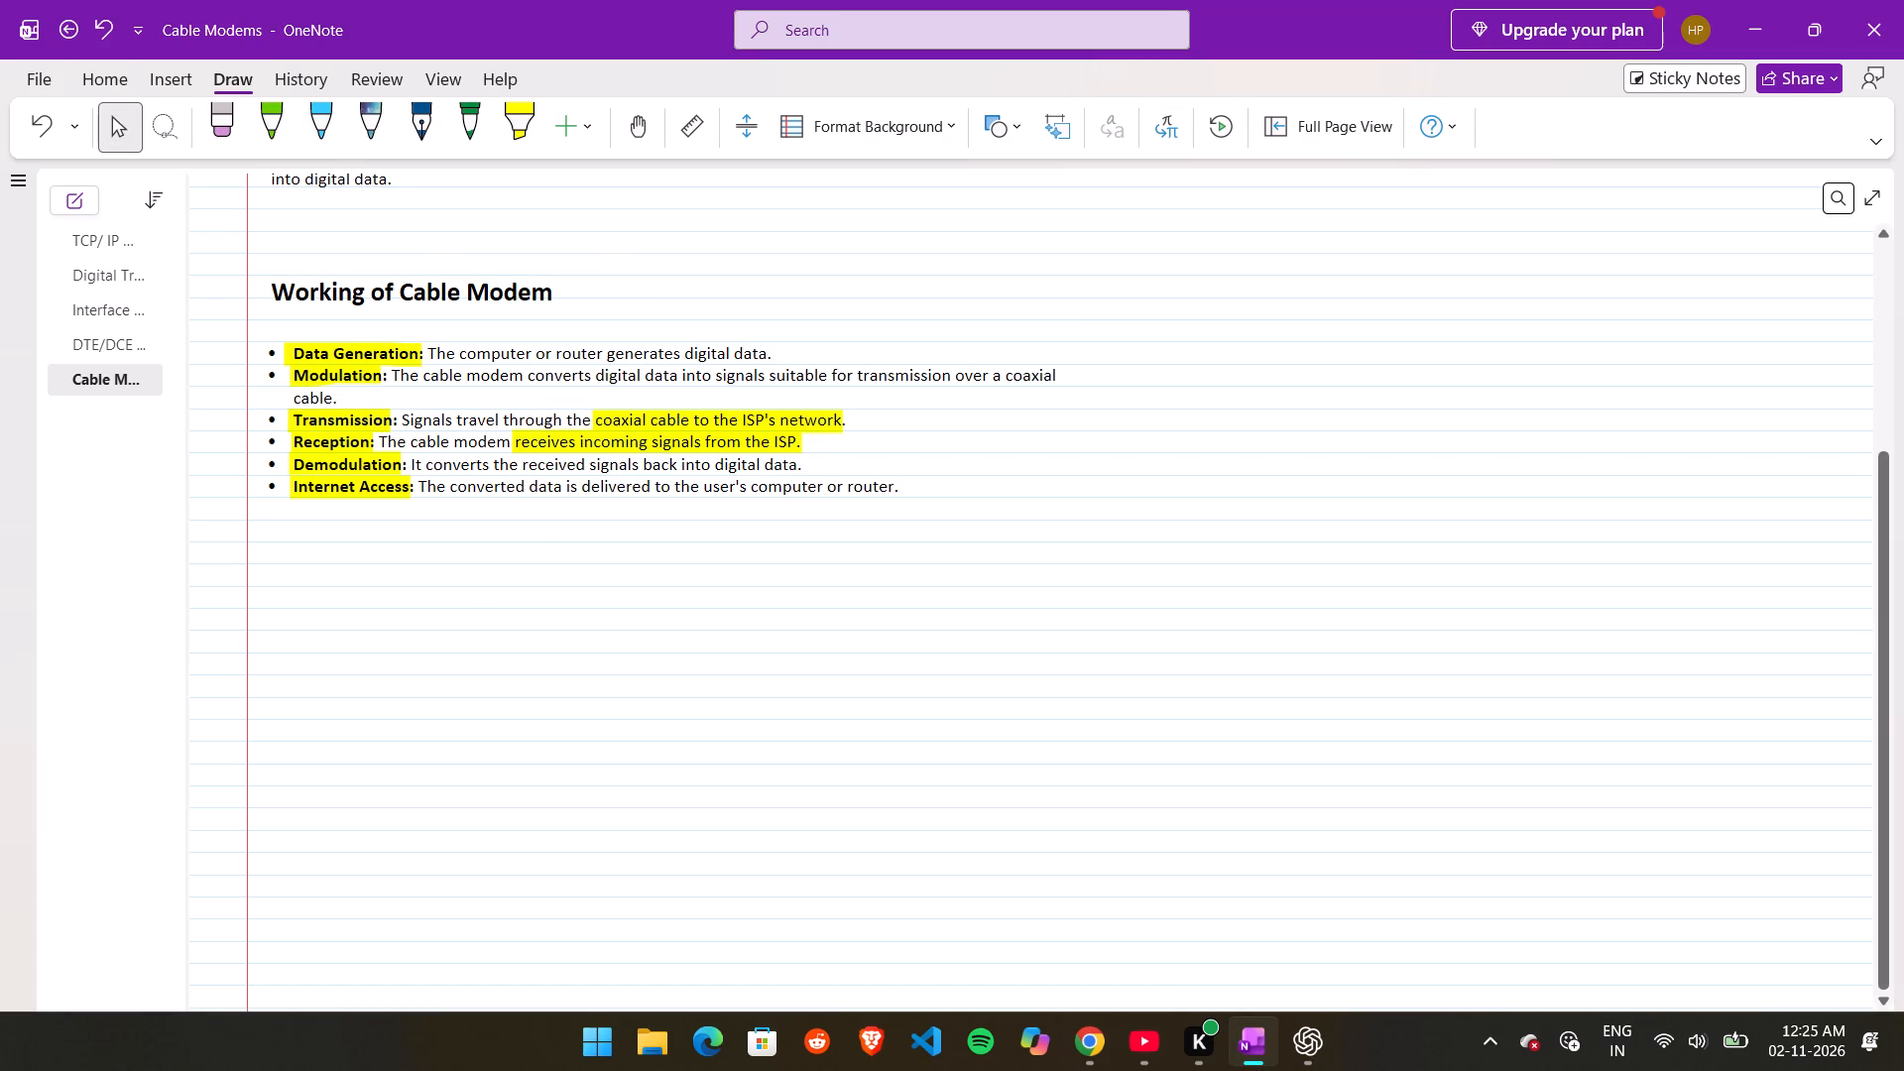
pyautogui.click(300, 601)
pyautogui.hotkey('ctrl', 'v')
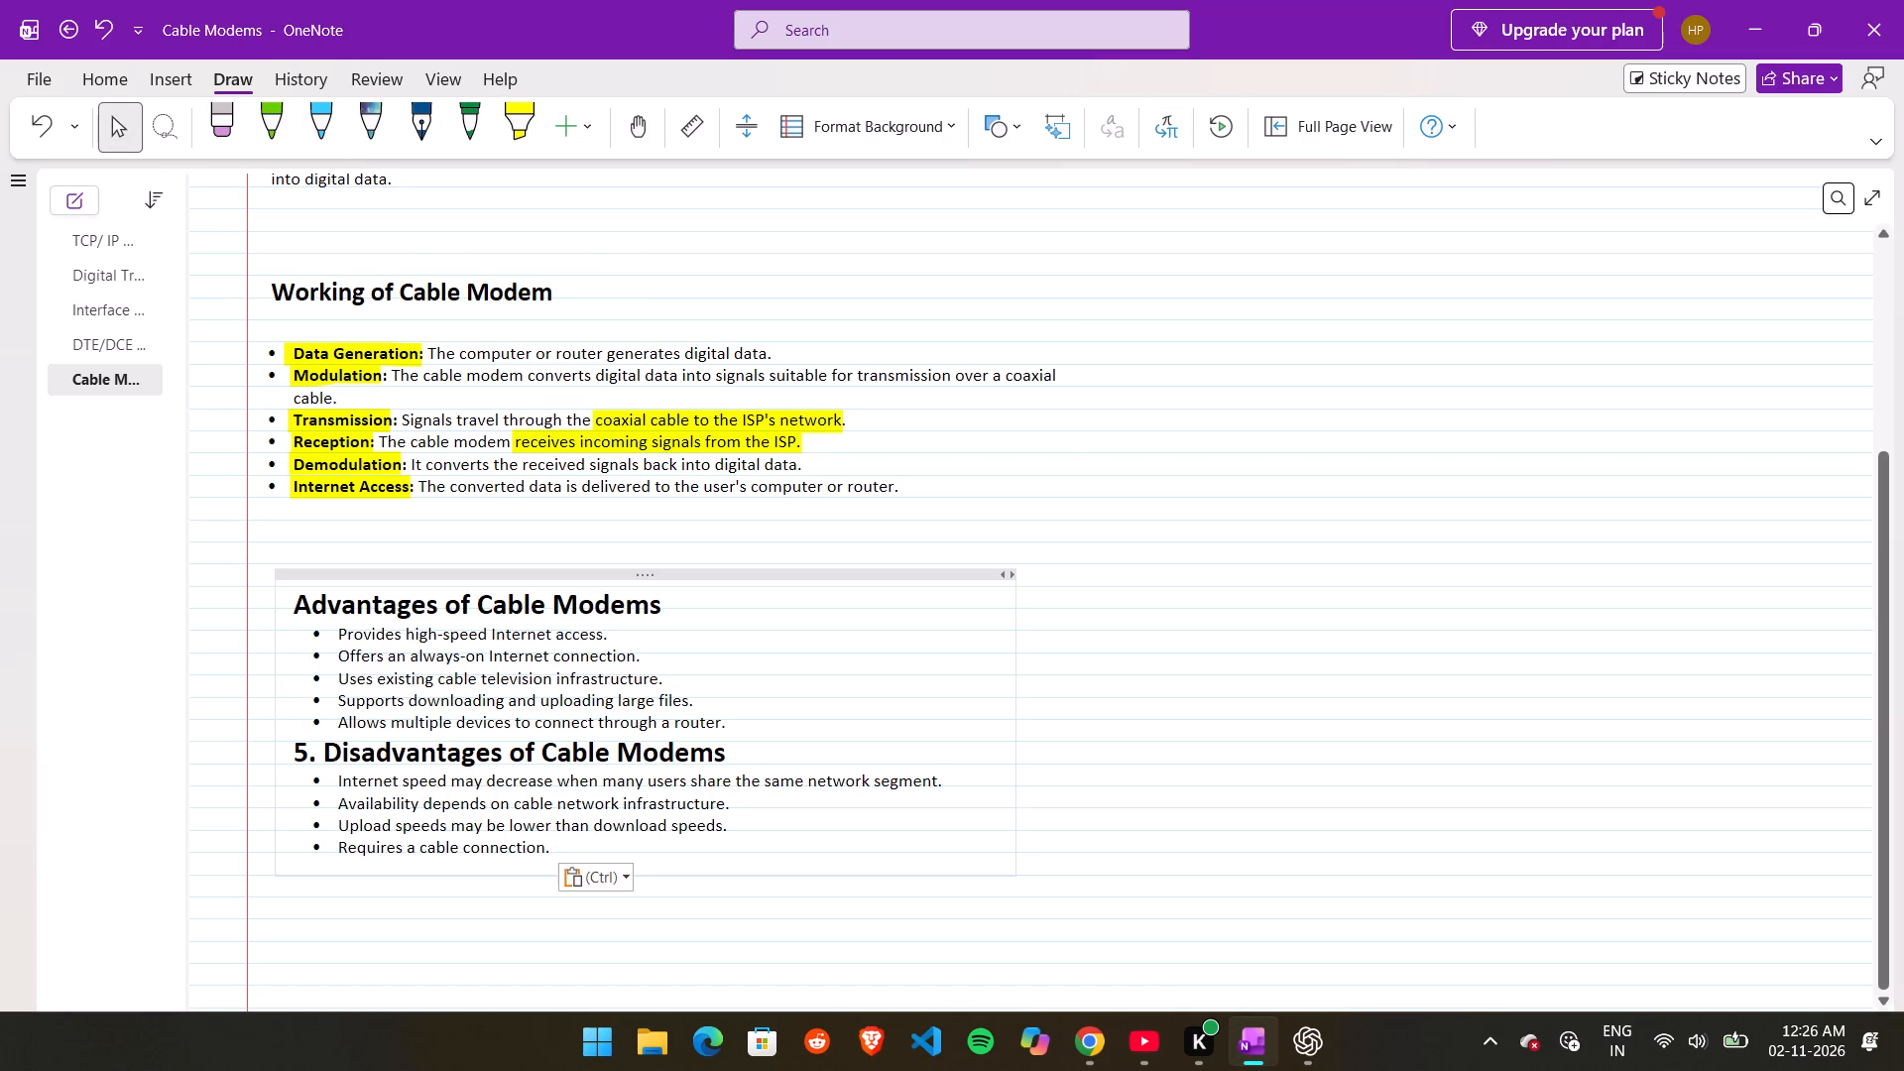
# Add a blank line under the "Advantages of Cable Modems" heading and set the heading's font size to 16.
pyautogui.click(689, 601)
pyautogui.press('Return')
pyautogui.moveTo(671, 607); pyautogui.dragTo(581, 611)
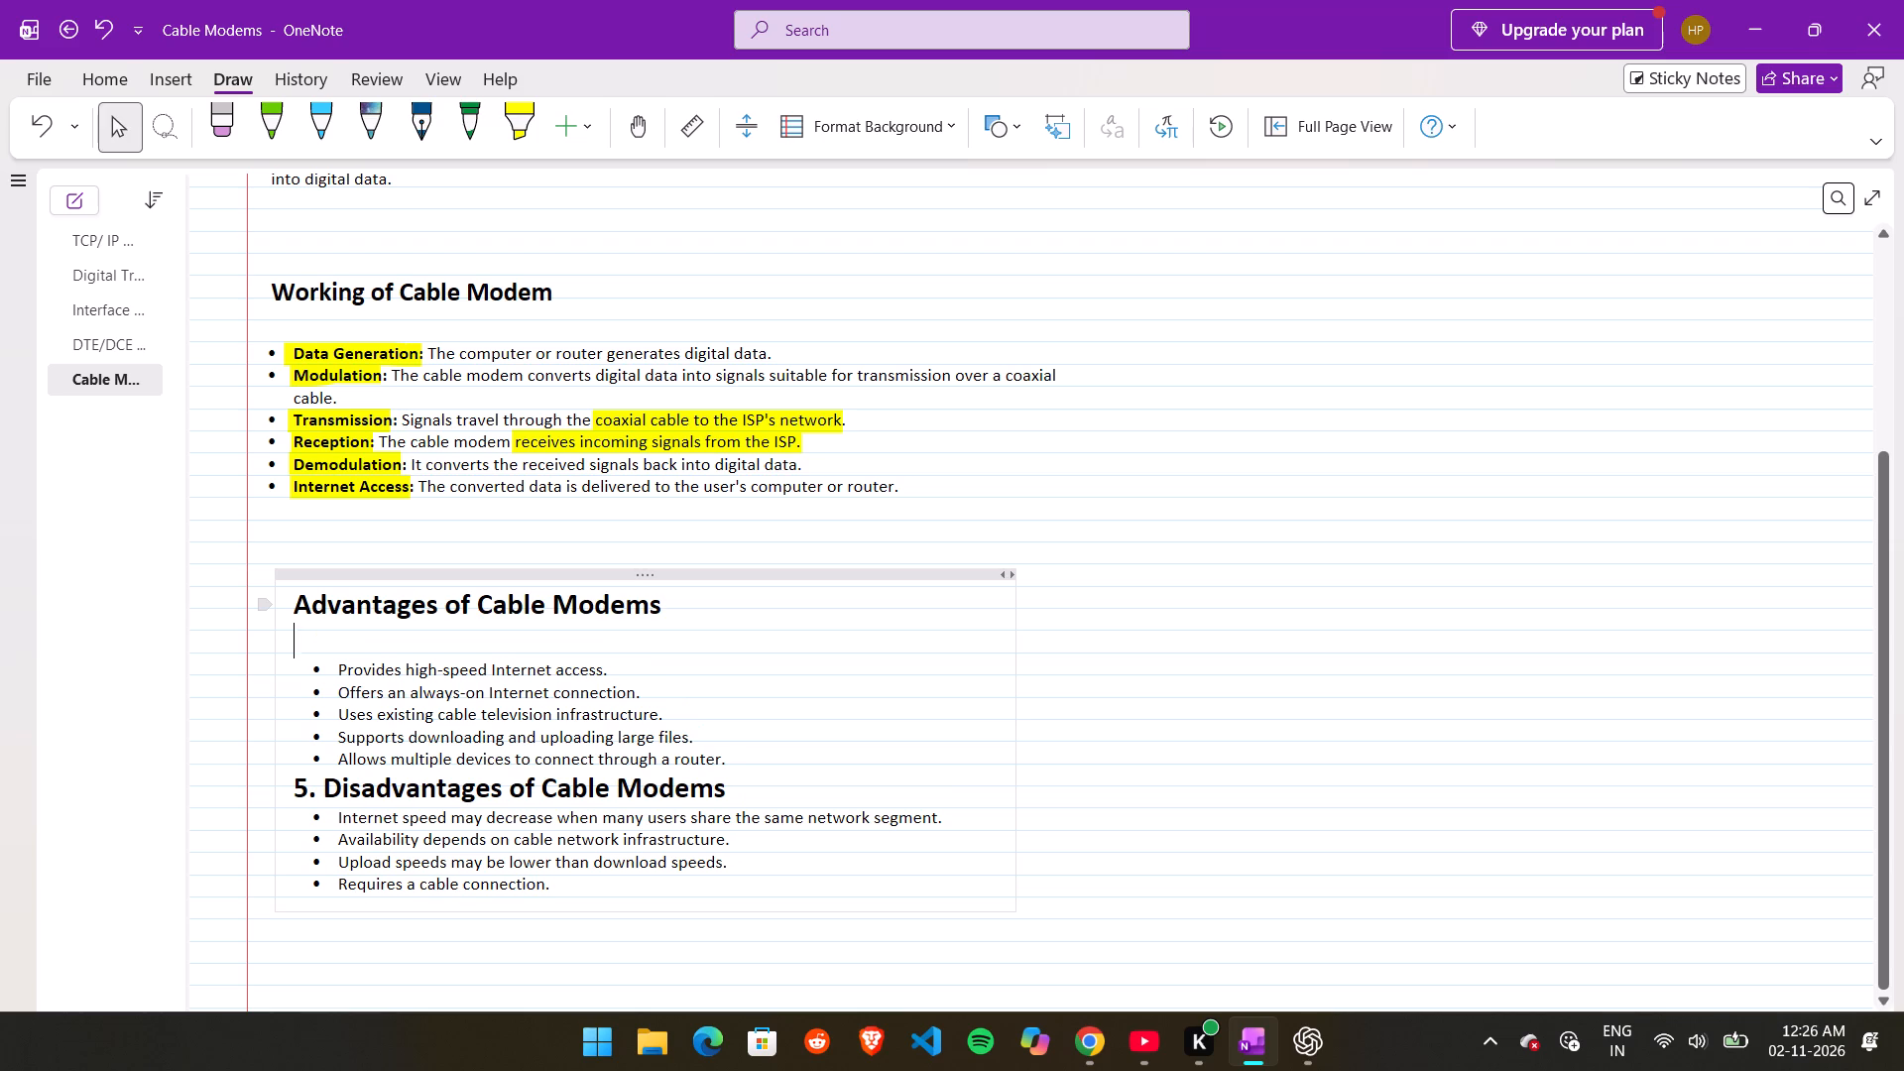
pyautogui.moveTo(581, 611); pyautogui.dragTo(296, 608)
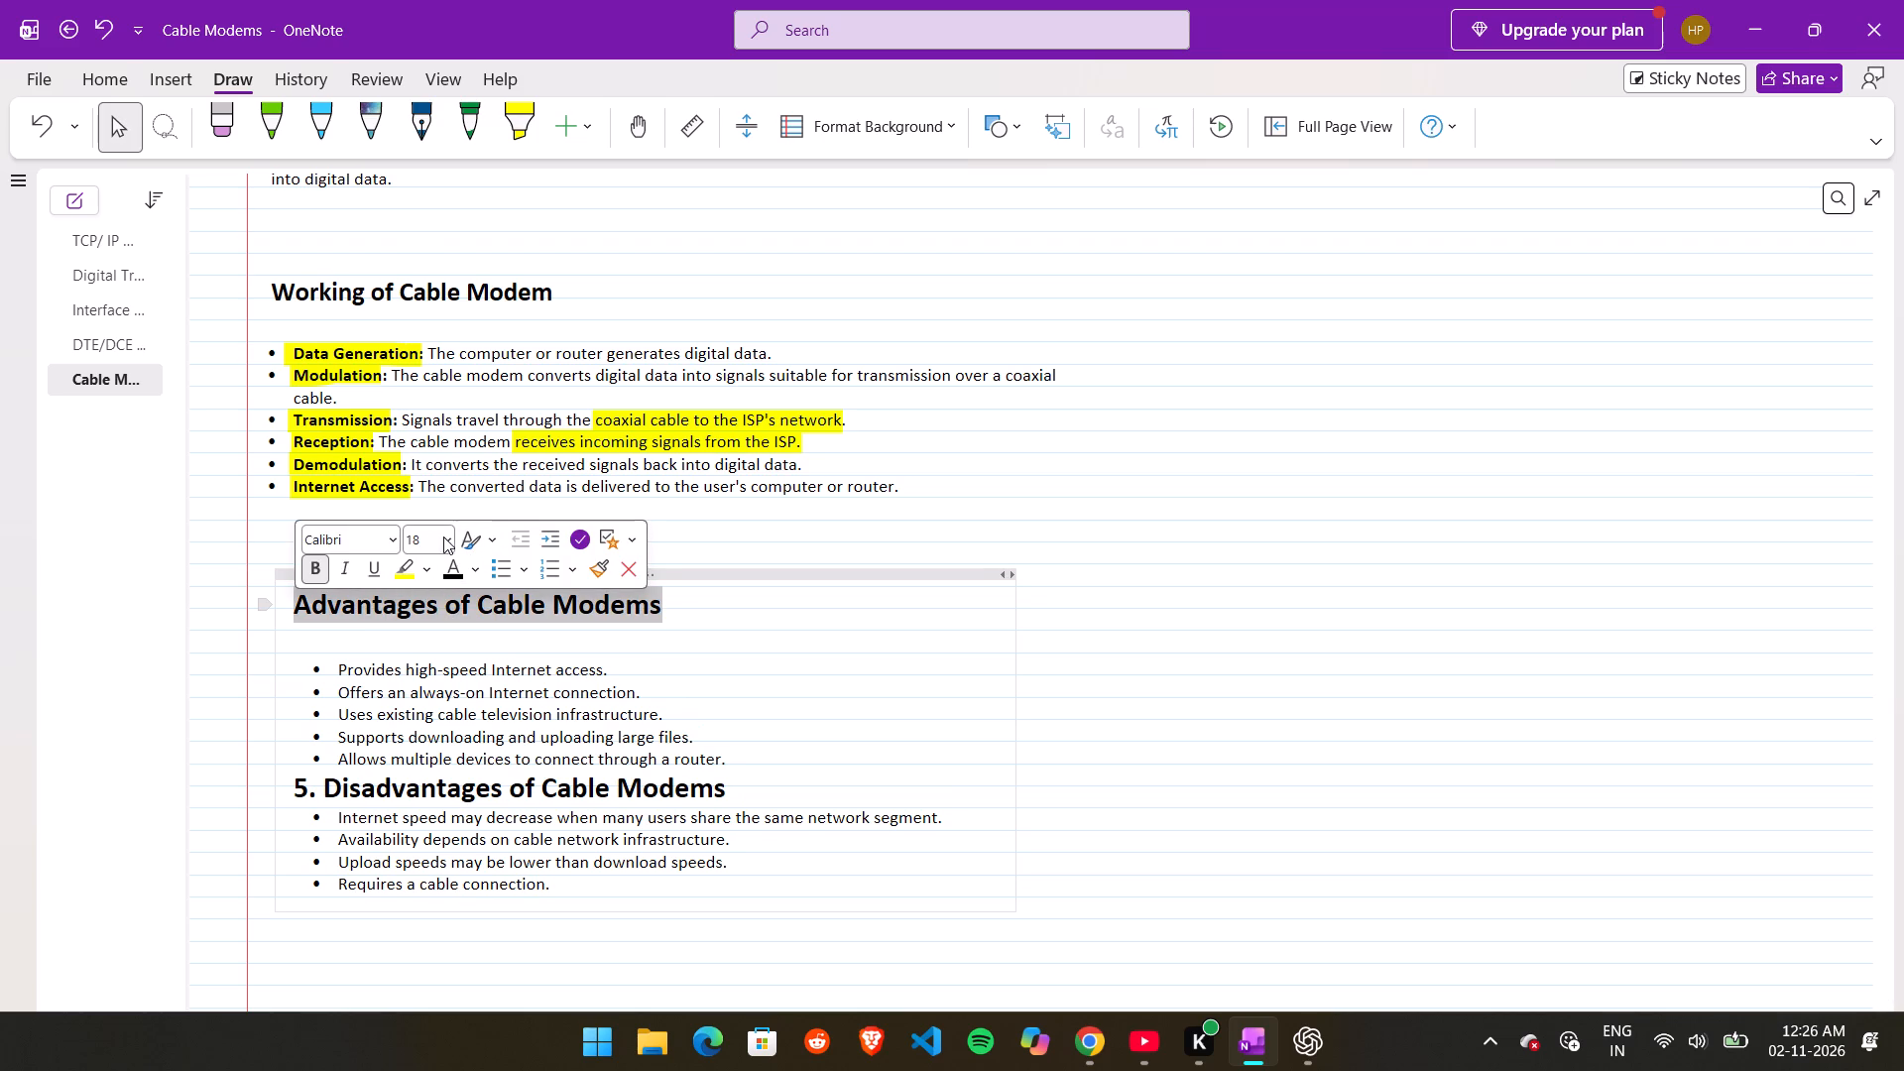
pyautogui.click(447, 537)
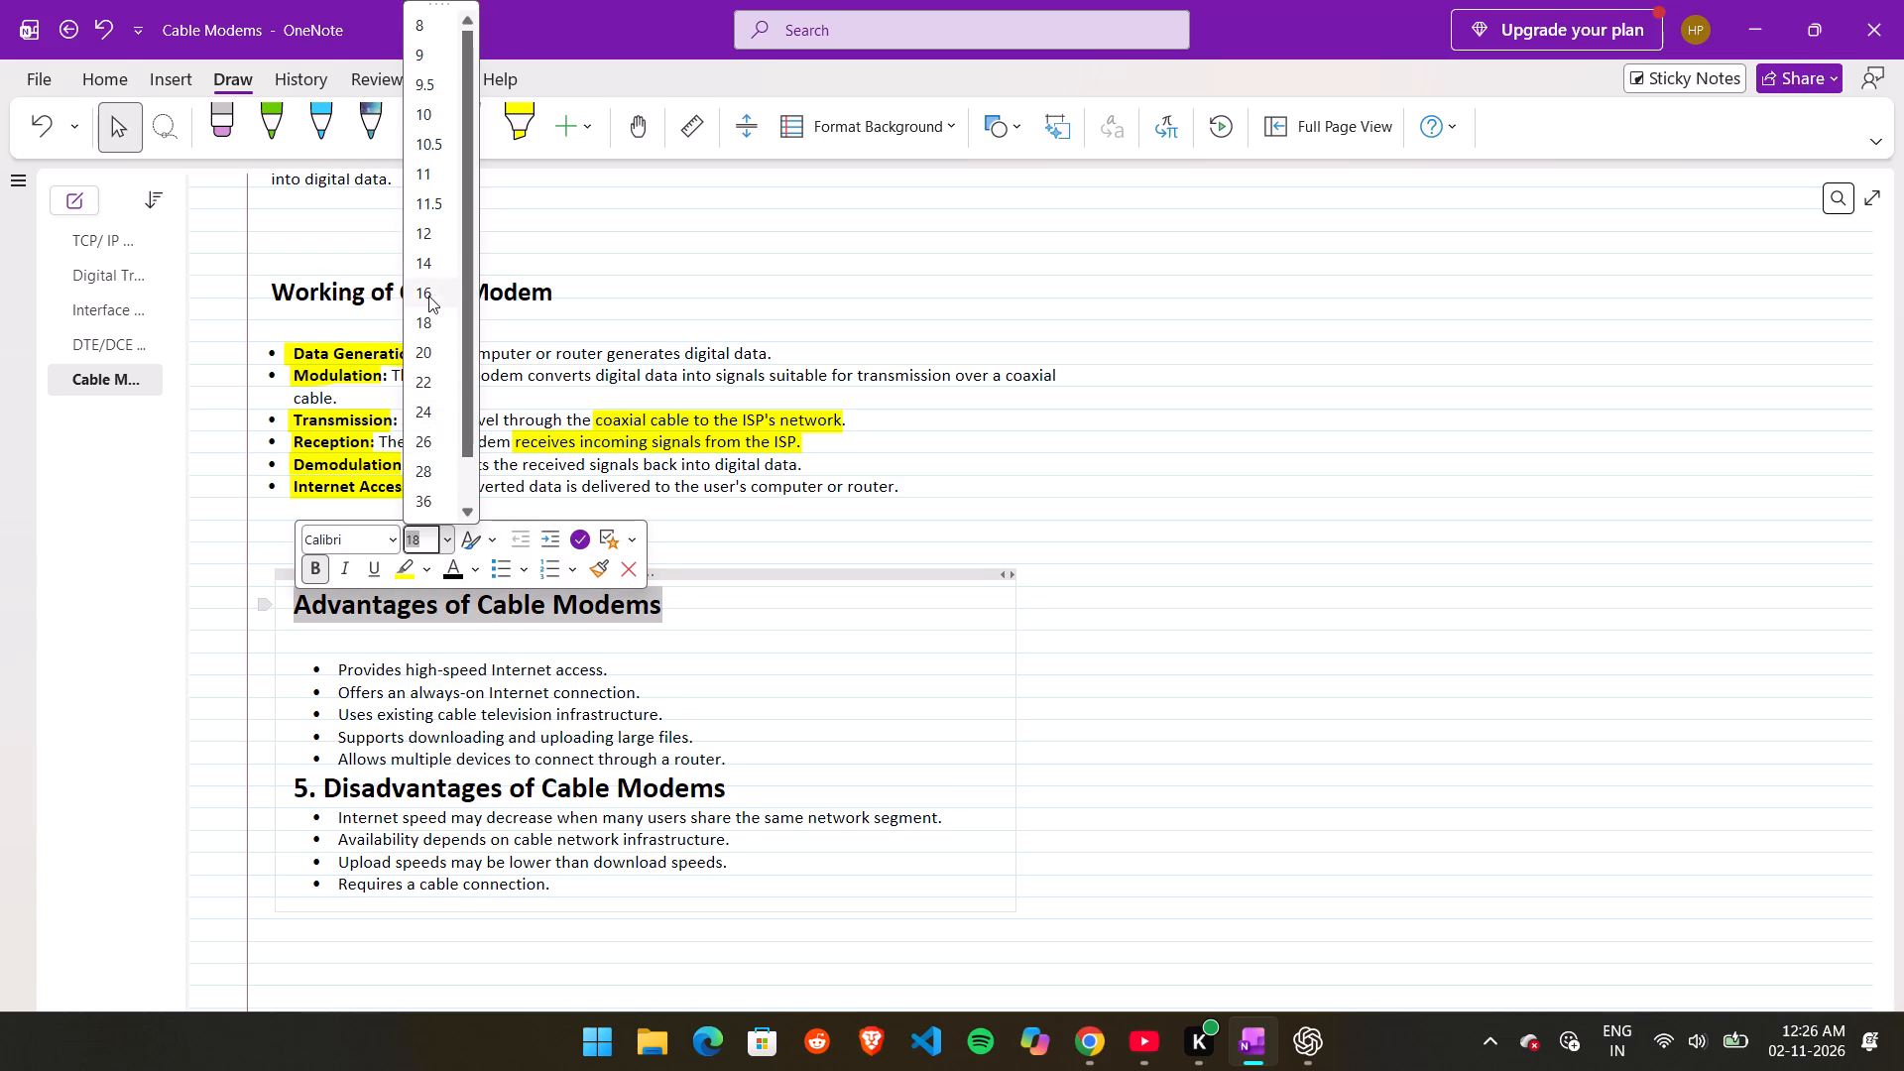
pyautogui.click(428, 296)
# Set the "Disadvantages of Cable Modems" heading text to font size 16 and add a blank line beneath it.
pyautogui.moveTo(733, 791); pyautogui.dragTo(497, 797)
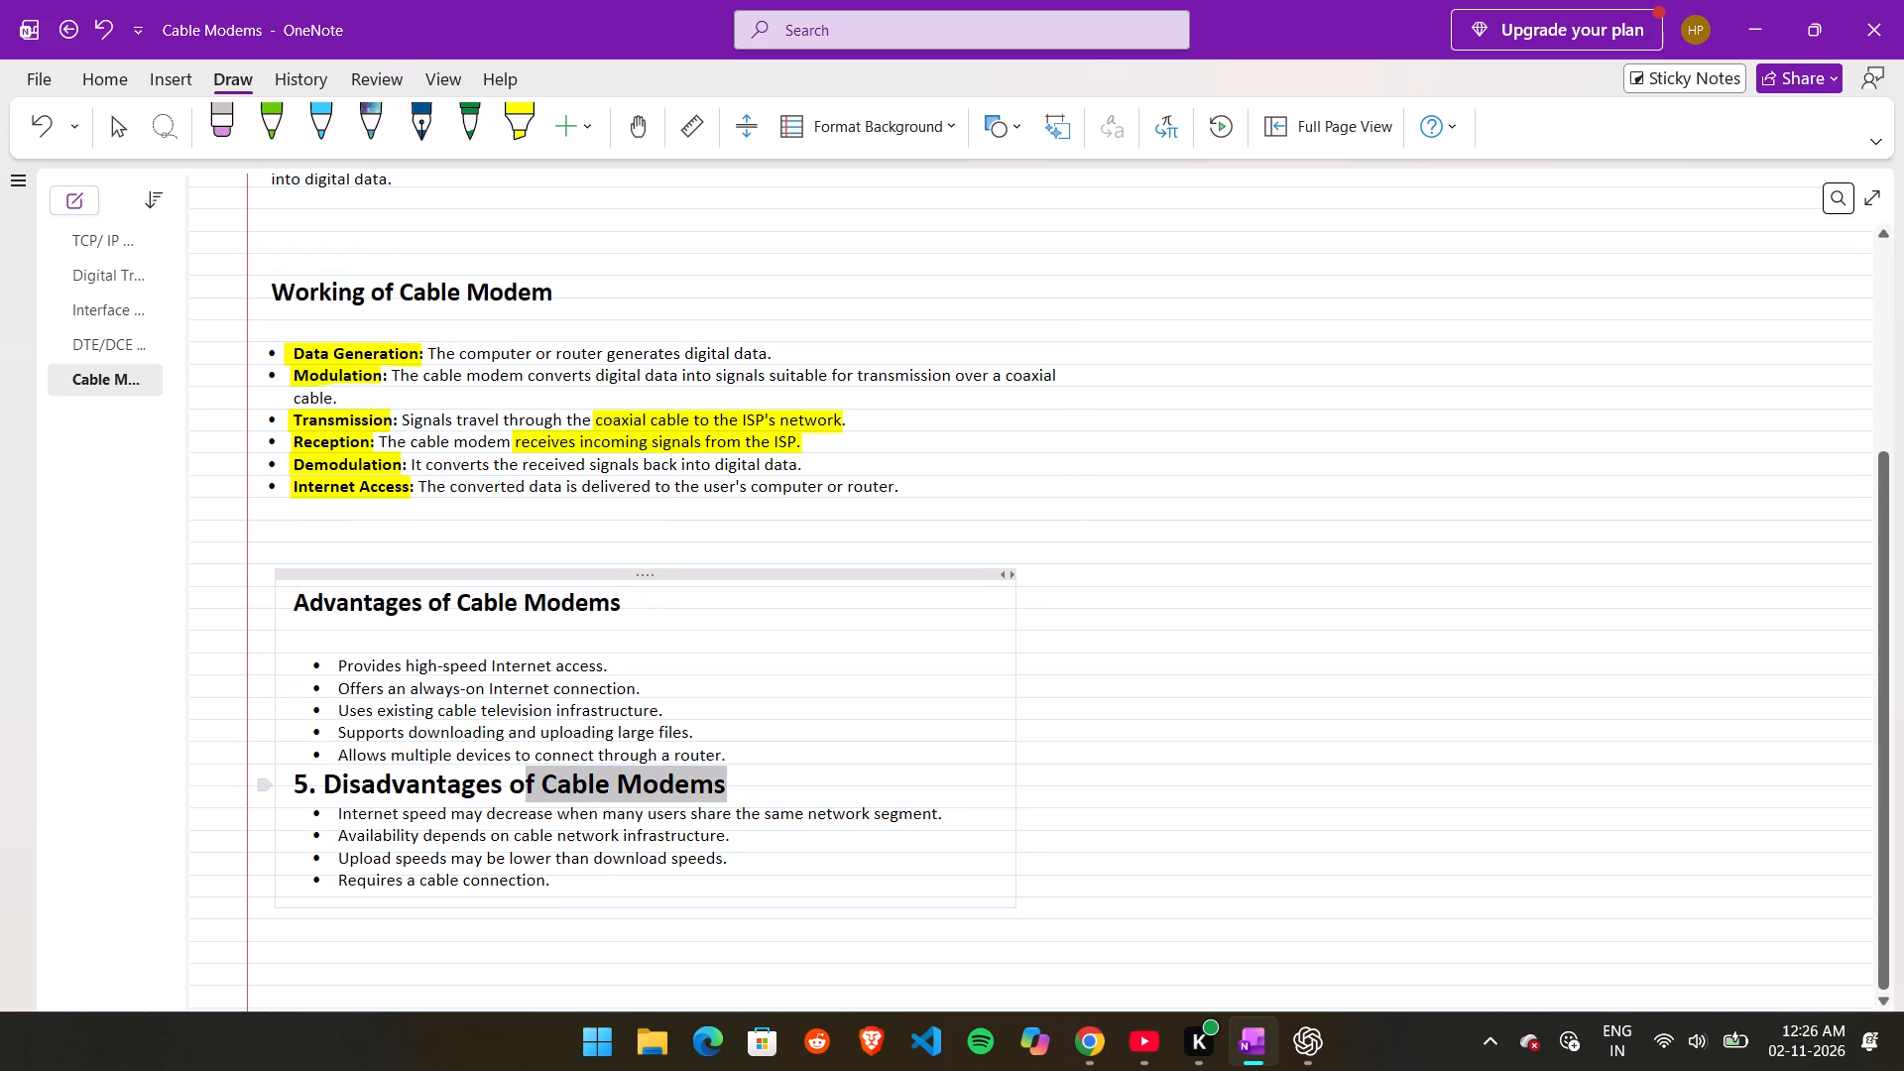
pyautogui.moveTo(497, 797); pyautogui.dragTo(323, 801)
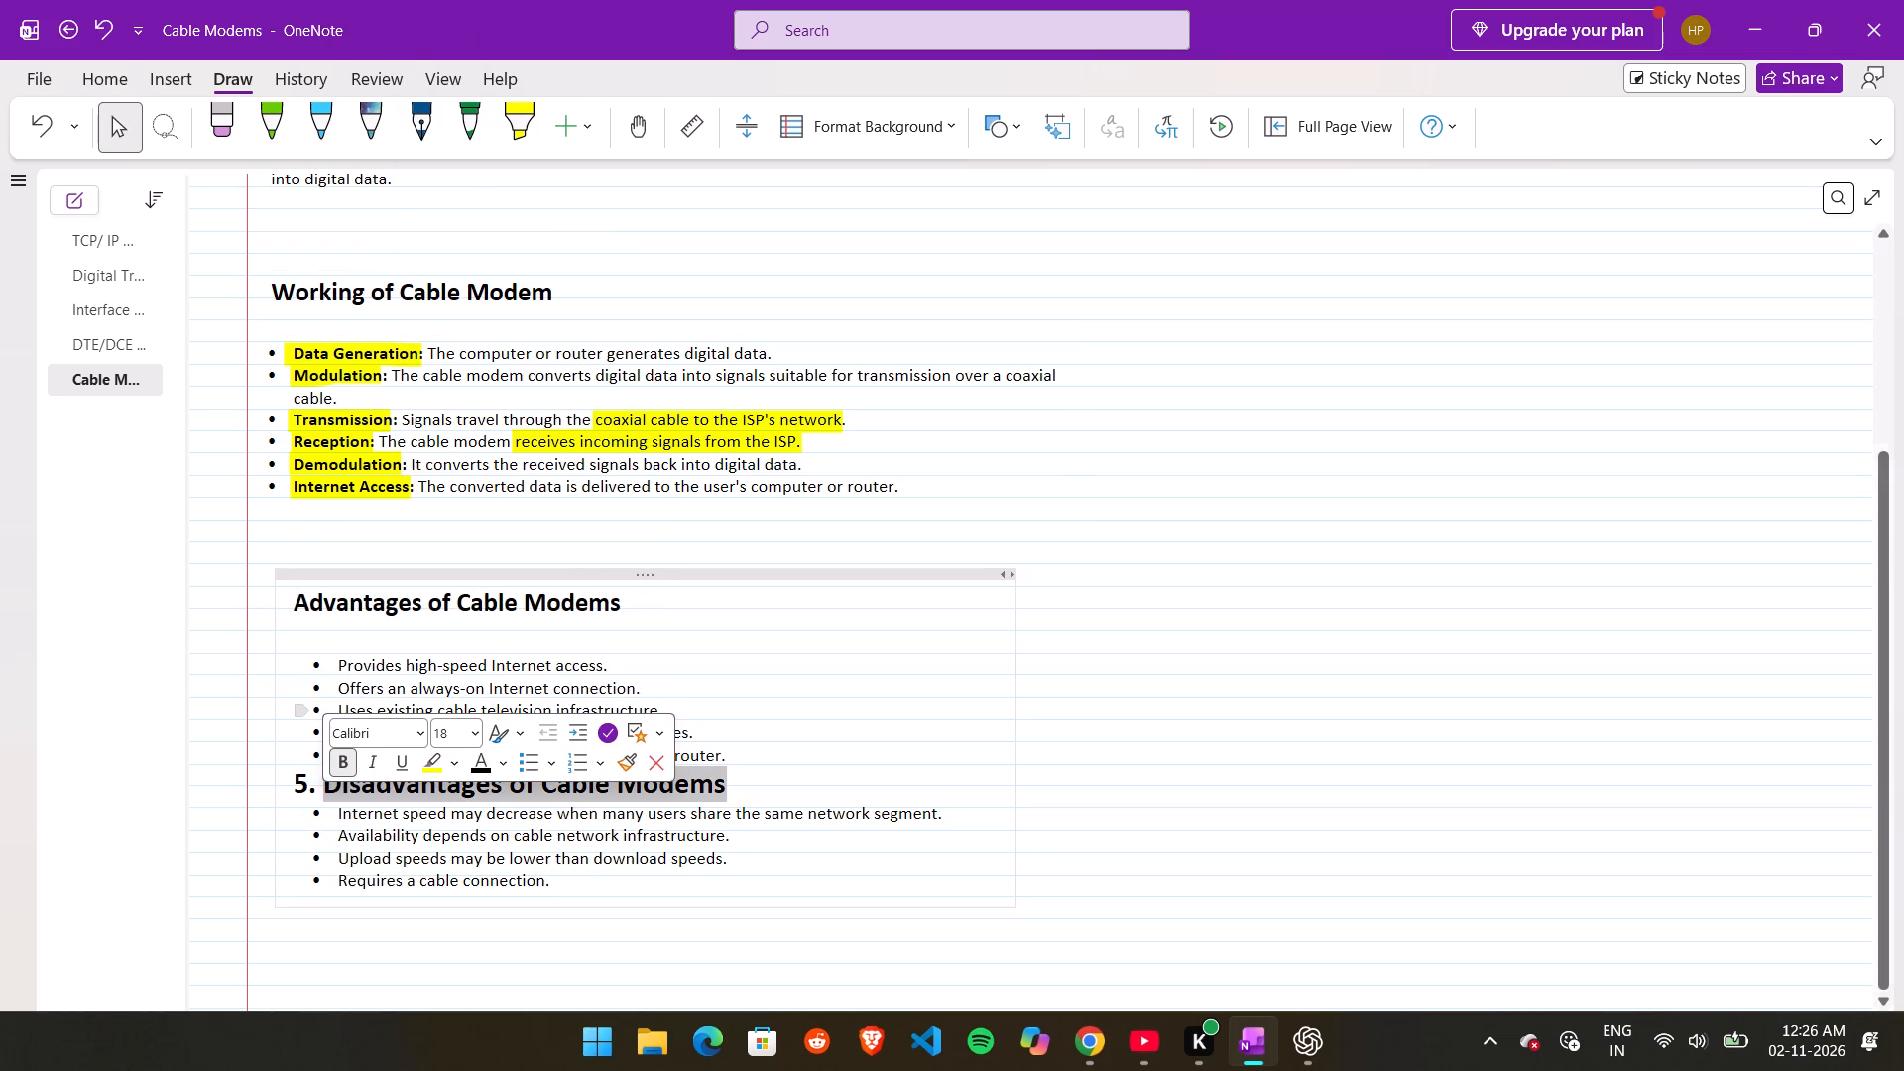
pyautogui.click(472, 735)
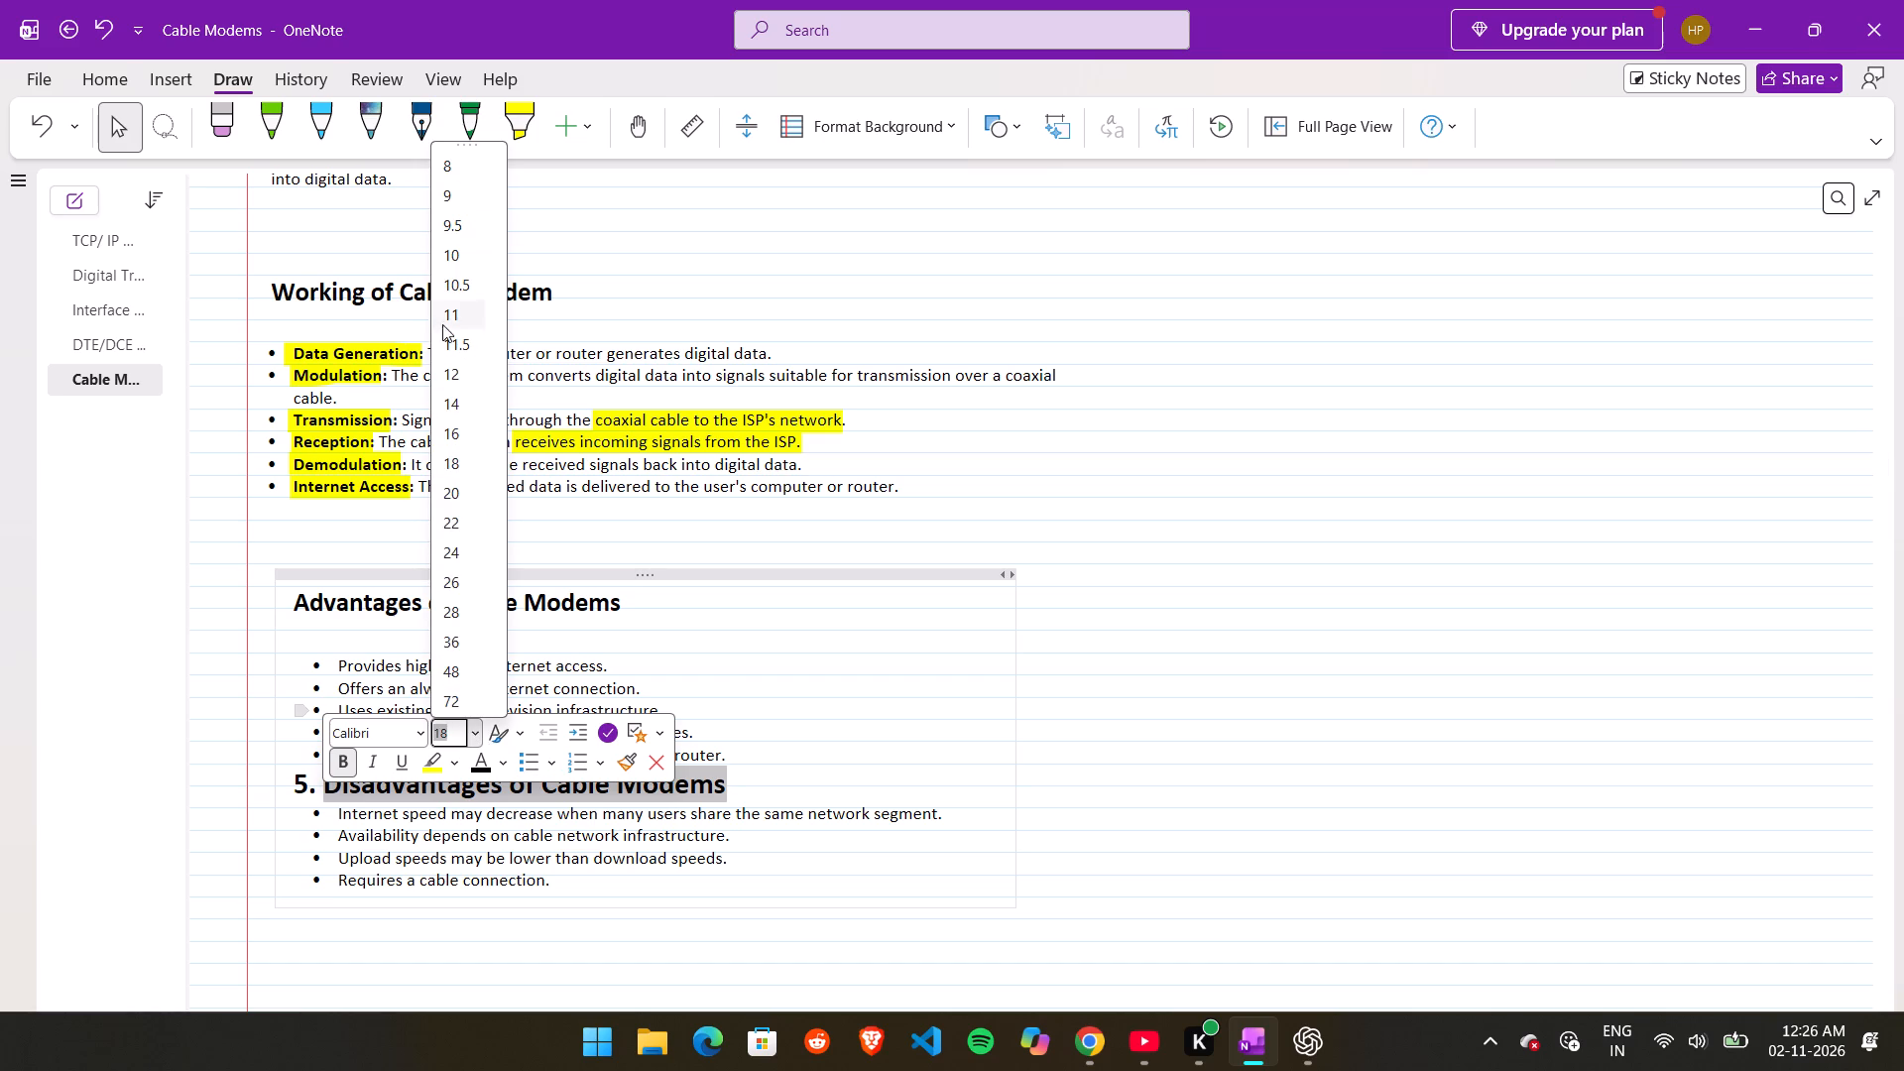
pyautogui.click(459, 436)
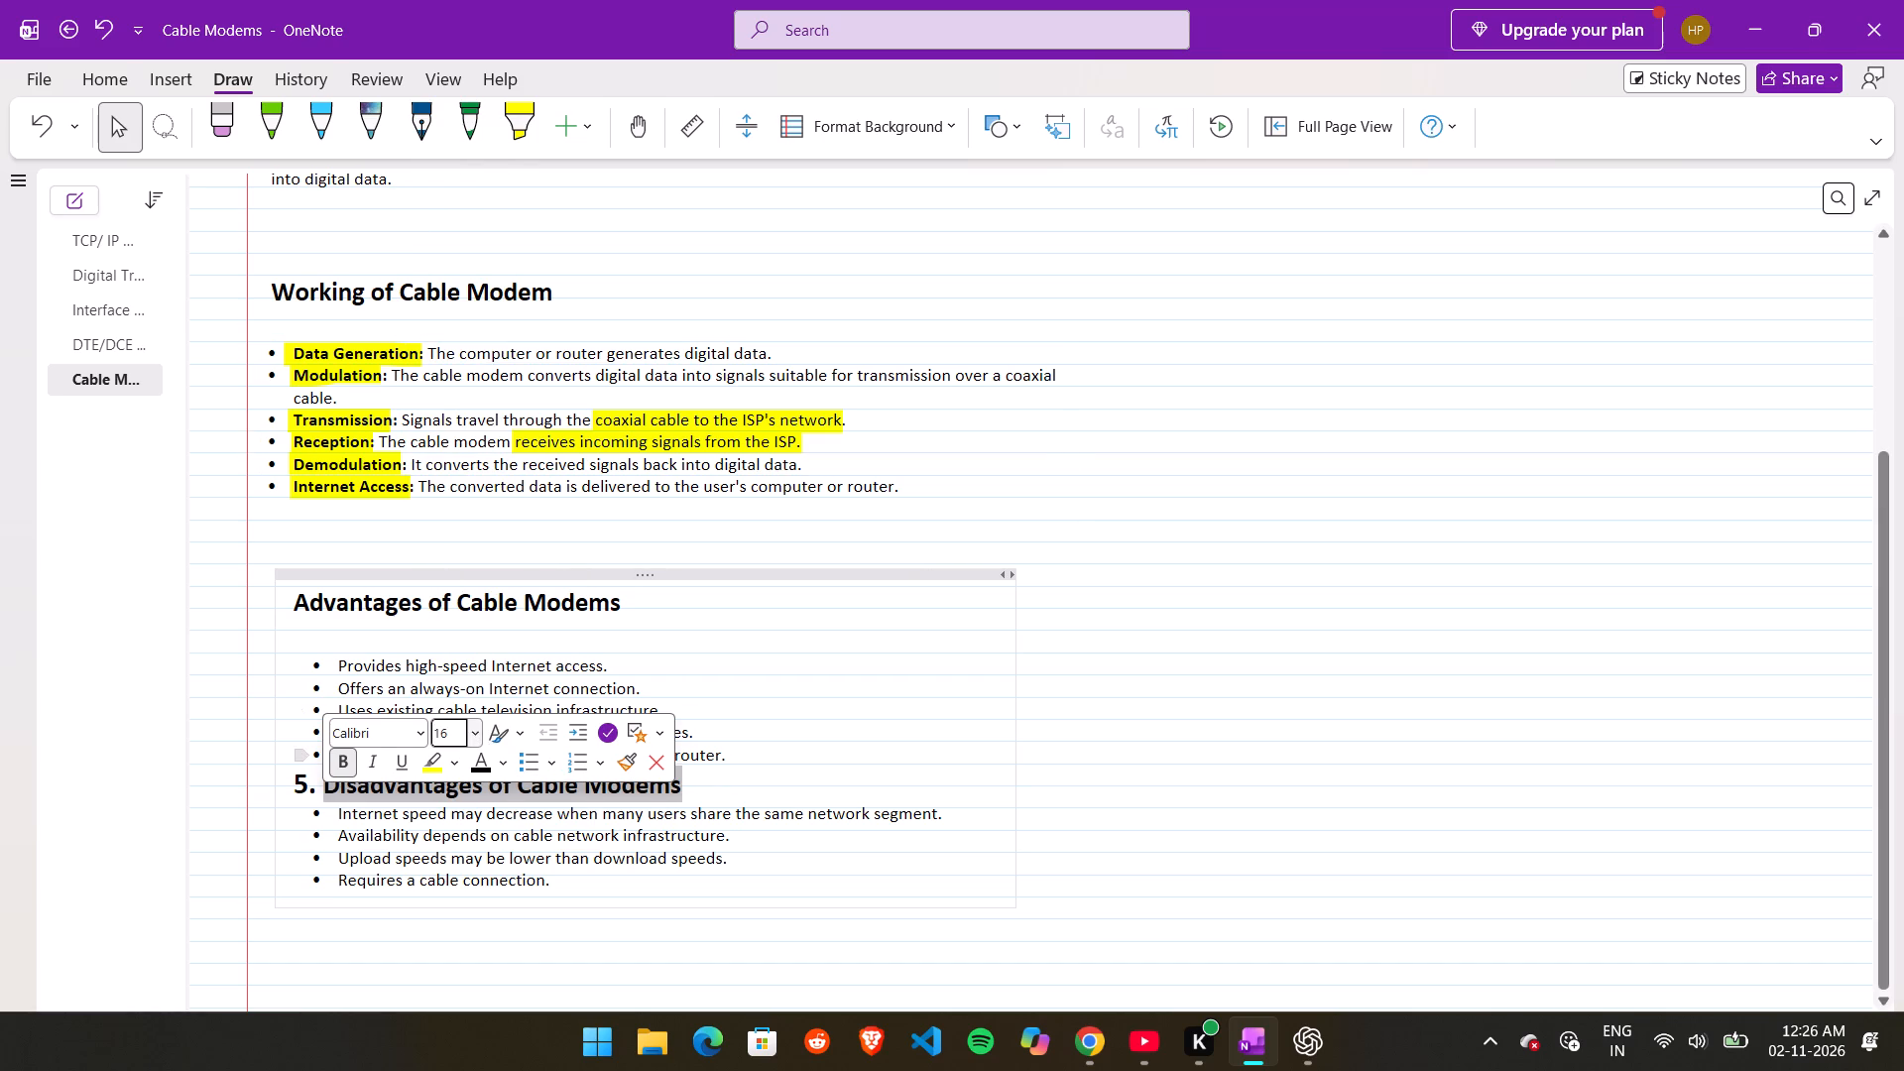
pyautogui.click(716, 771)
pyautogui.press('Return')
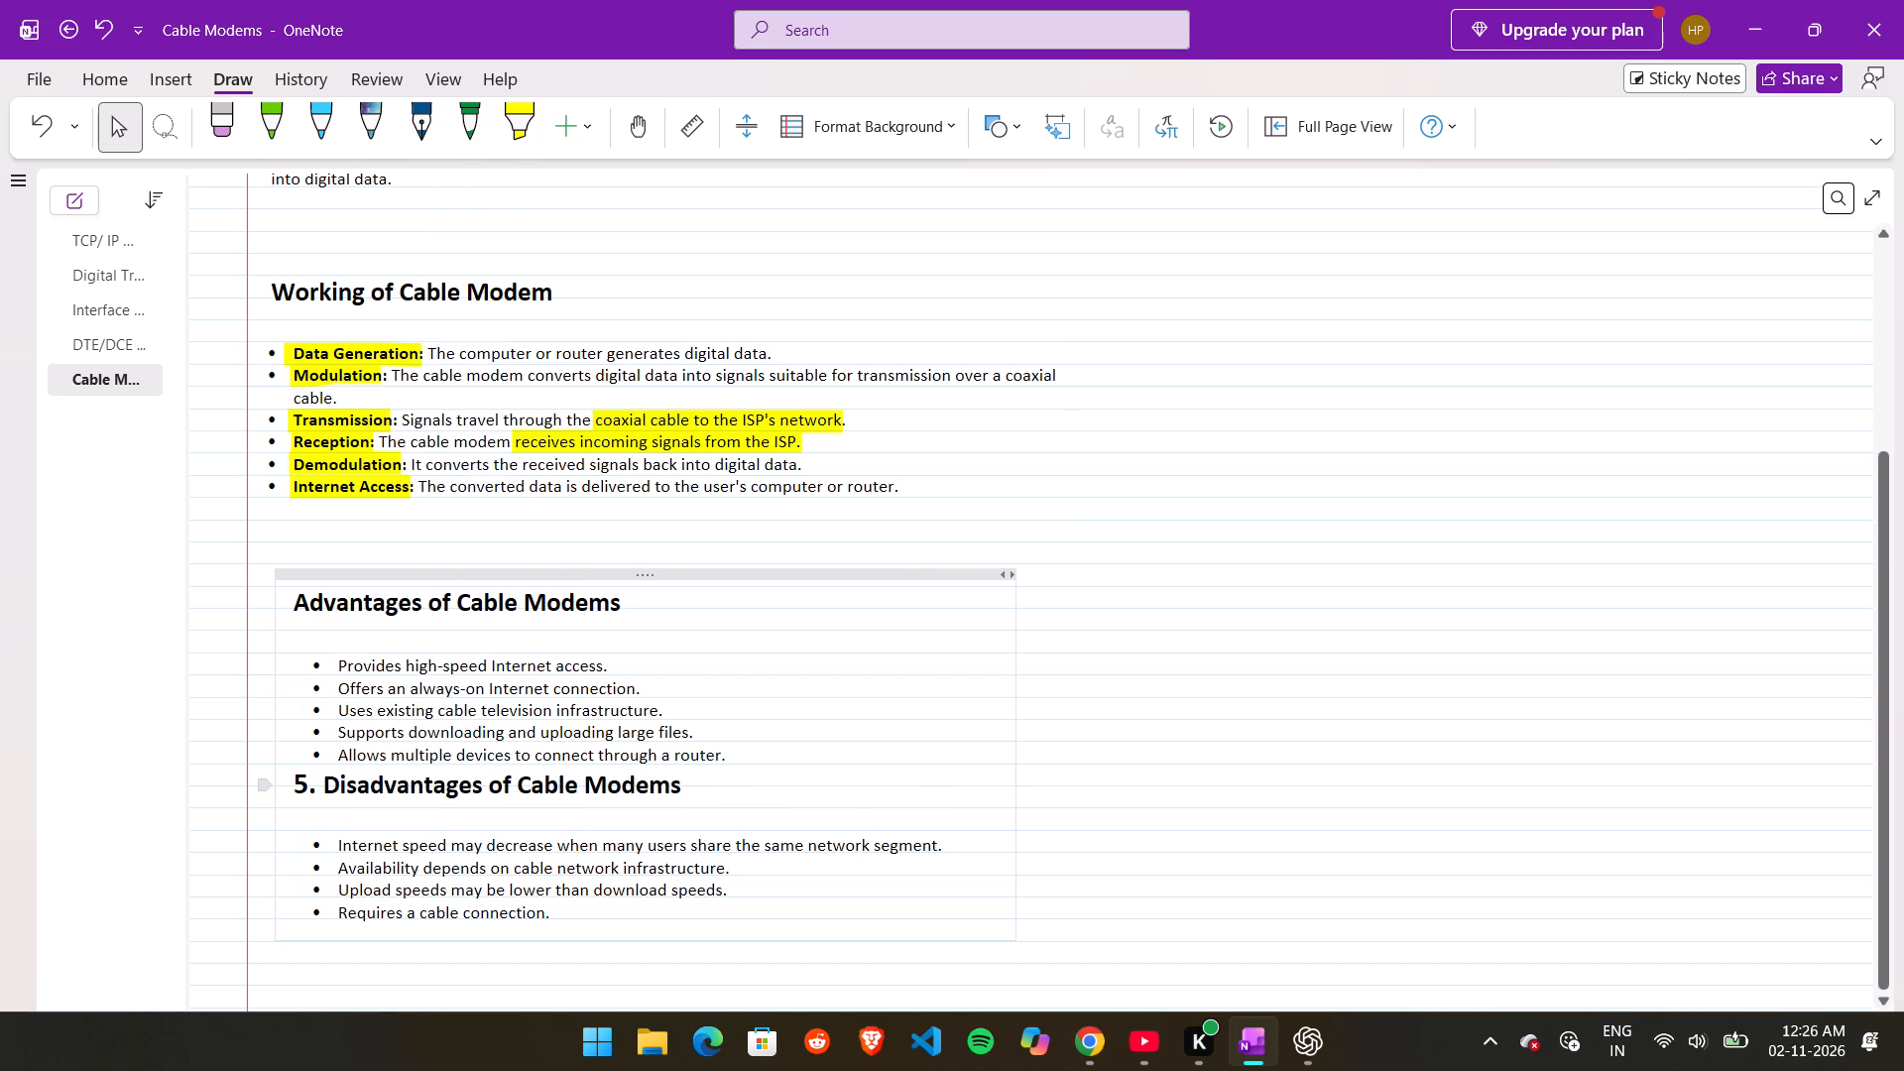
# Insert an unbulleted blank line between the last advantage bullet and the Disadvantages heading.
pyautogui.click(758, 742)
pyautogui.click(760, 744)
pyautogui.press('Return')
pyautogui.press('Return')
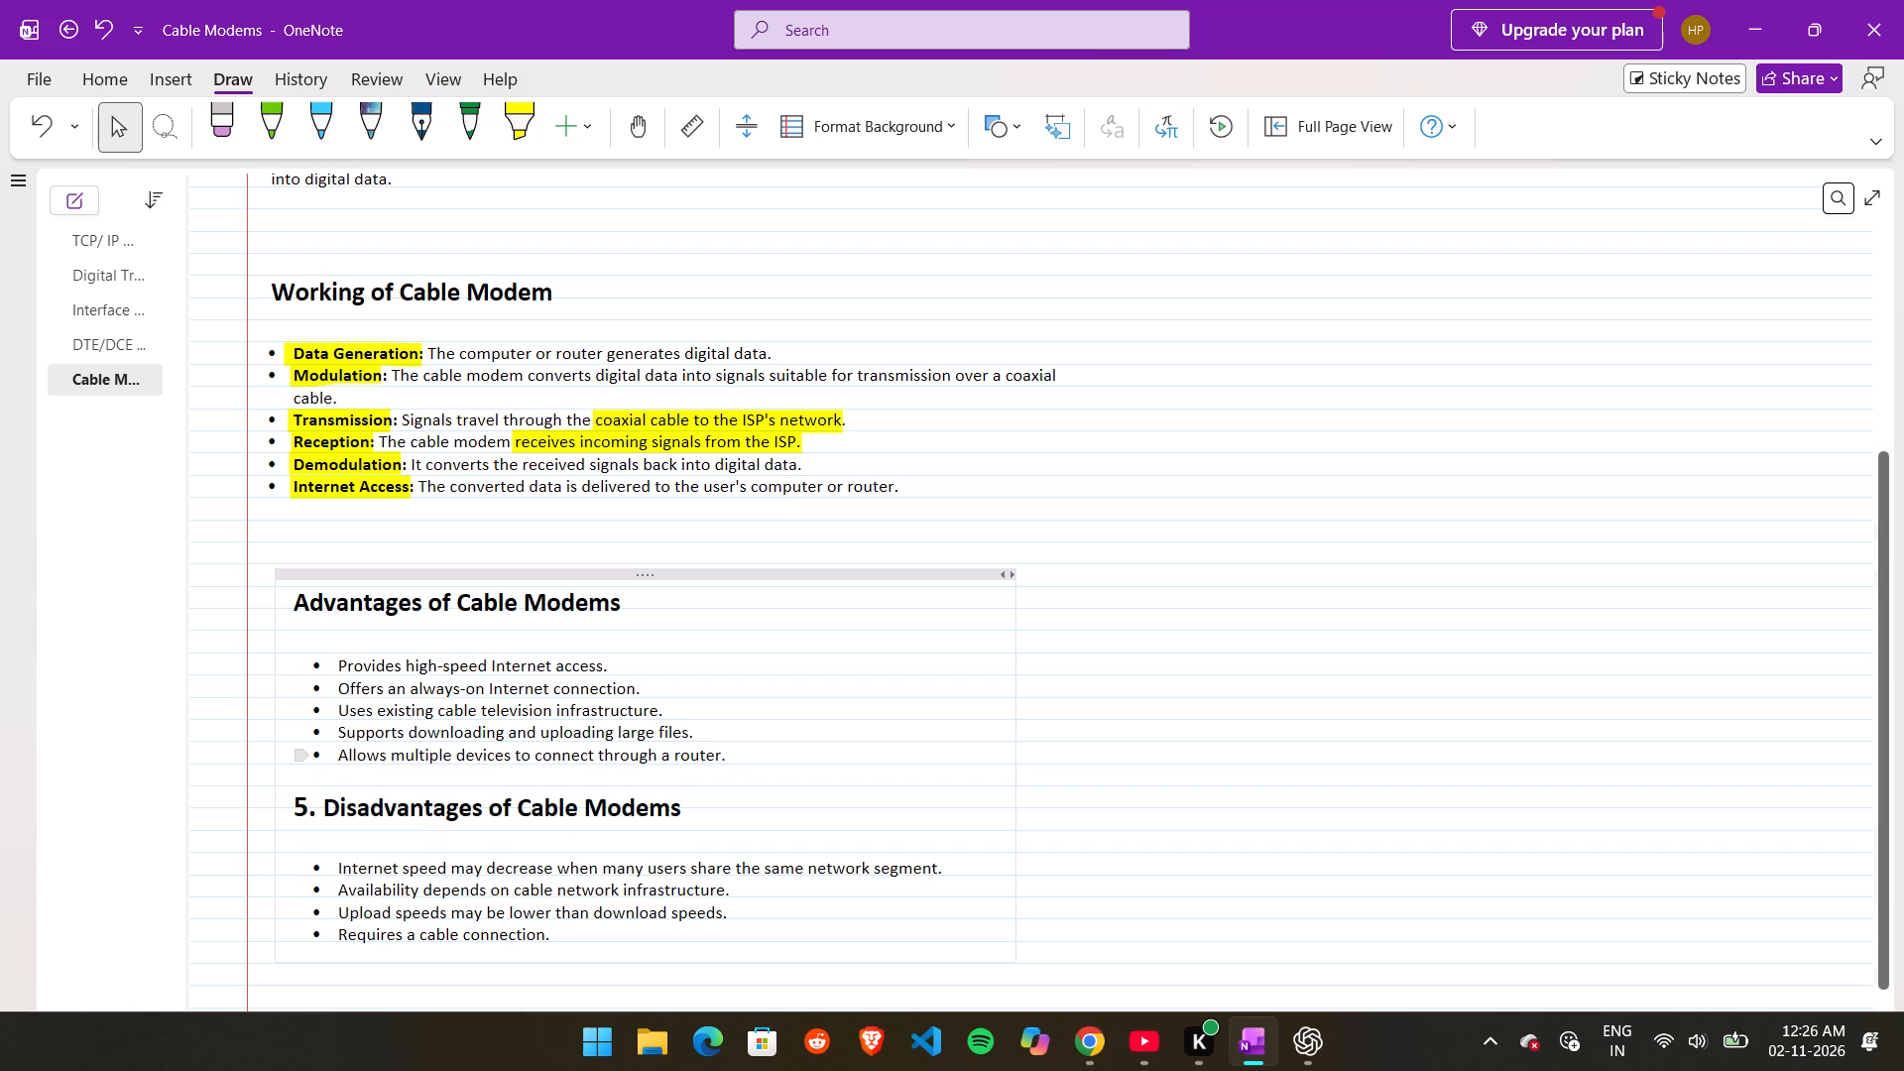
# Delete the "5." before the Disadvantages heading and add a leading space to the Advantages heading so both align.
pyautogui.press('Down')
pyautogui.press('Right')
pyautogui.press('Right')
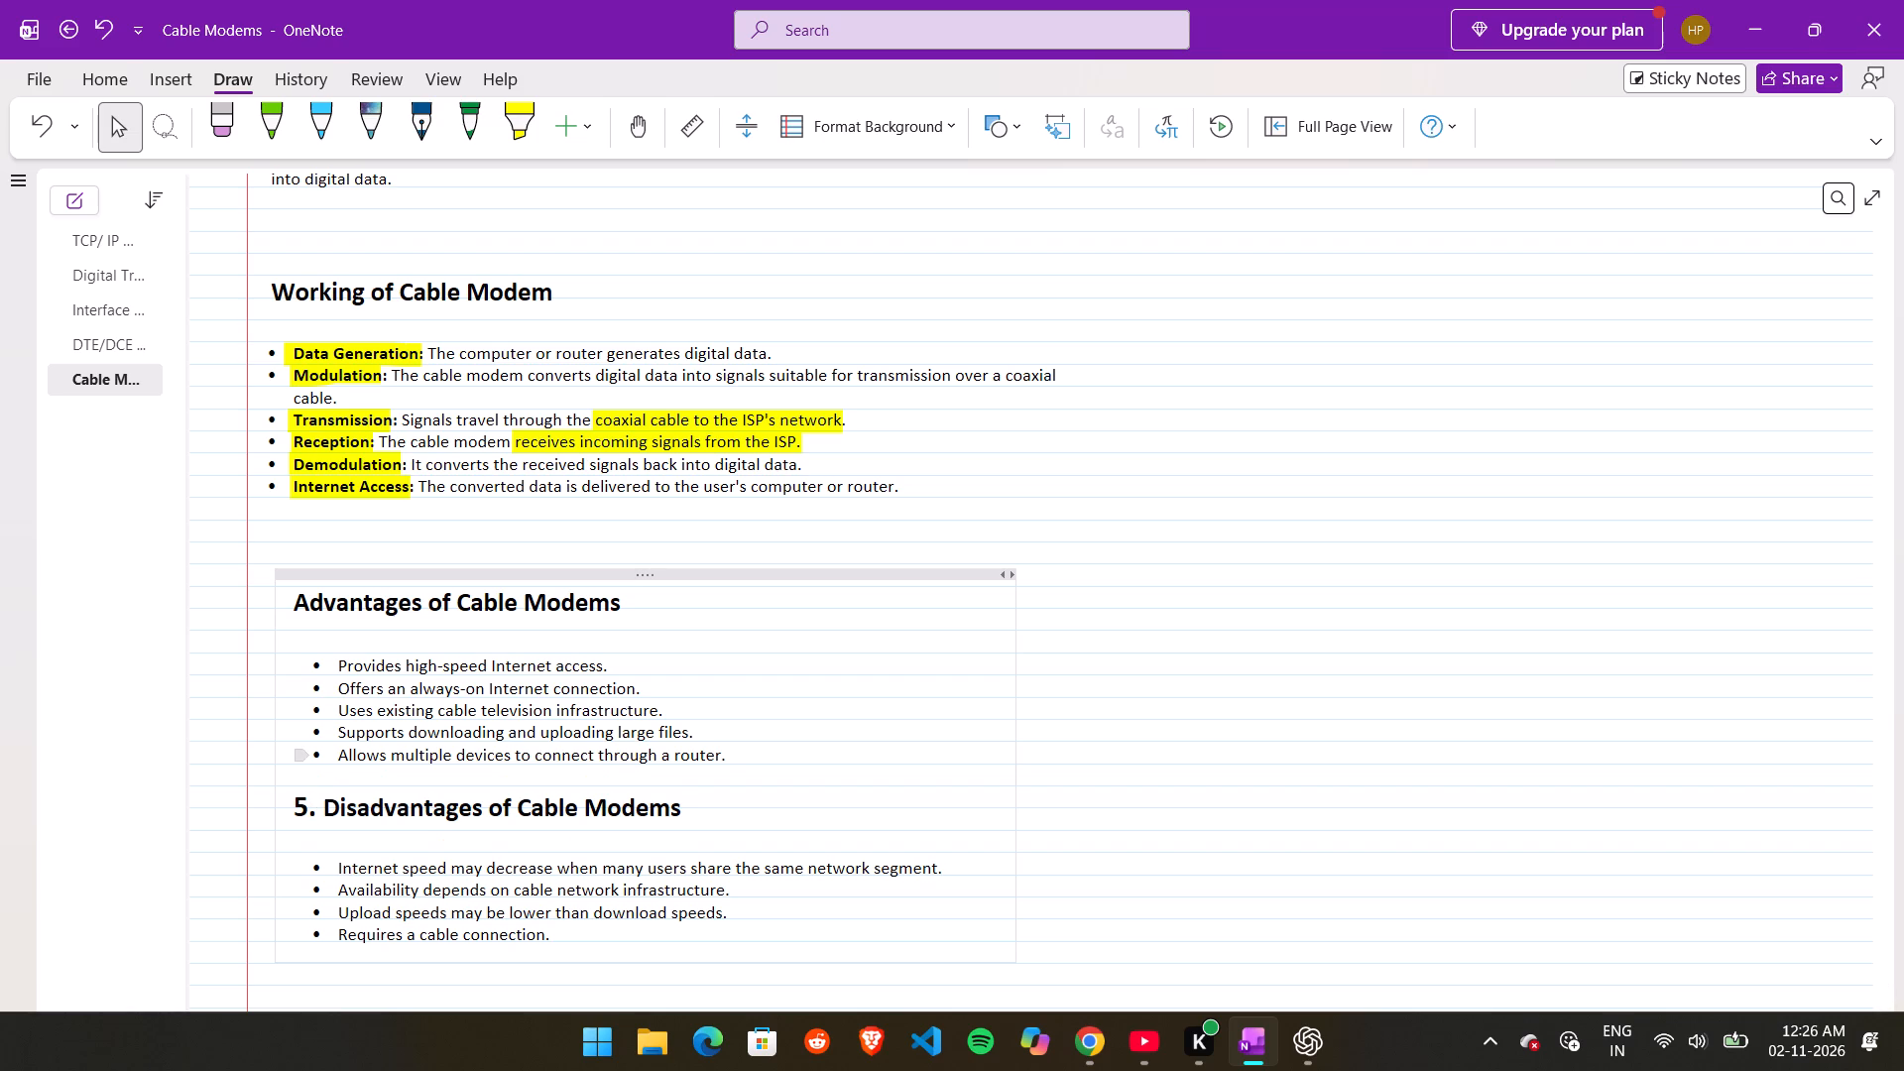
pyautogui.press('BackSpace')
pyautogui.press('BackSpace')
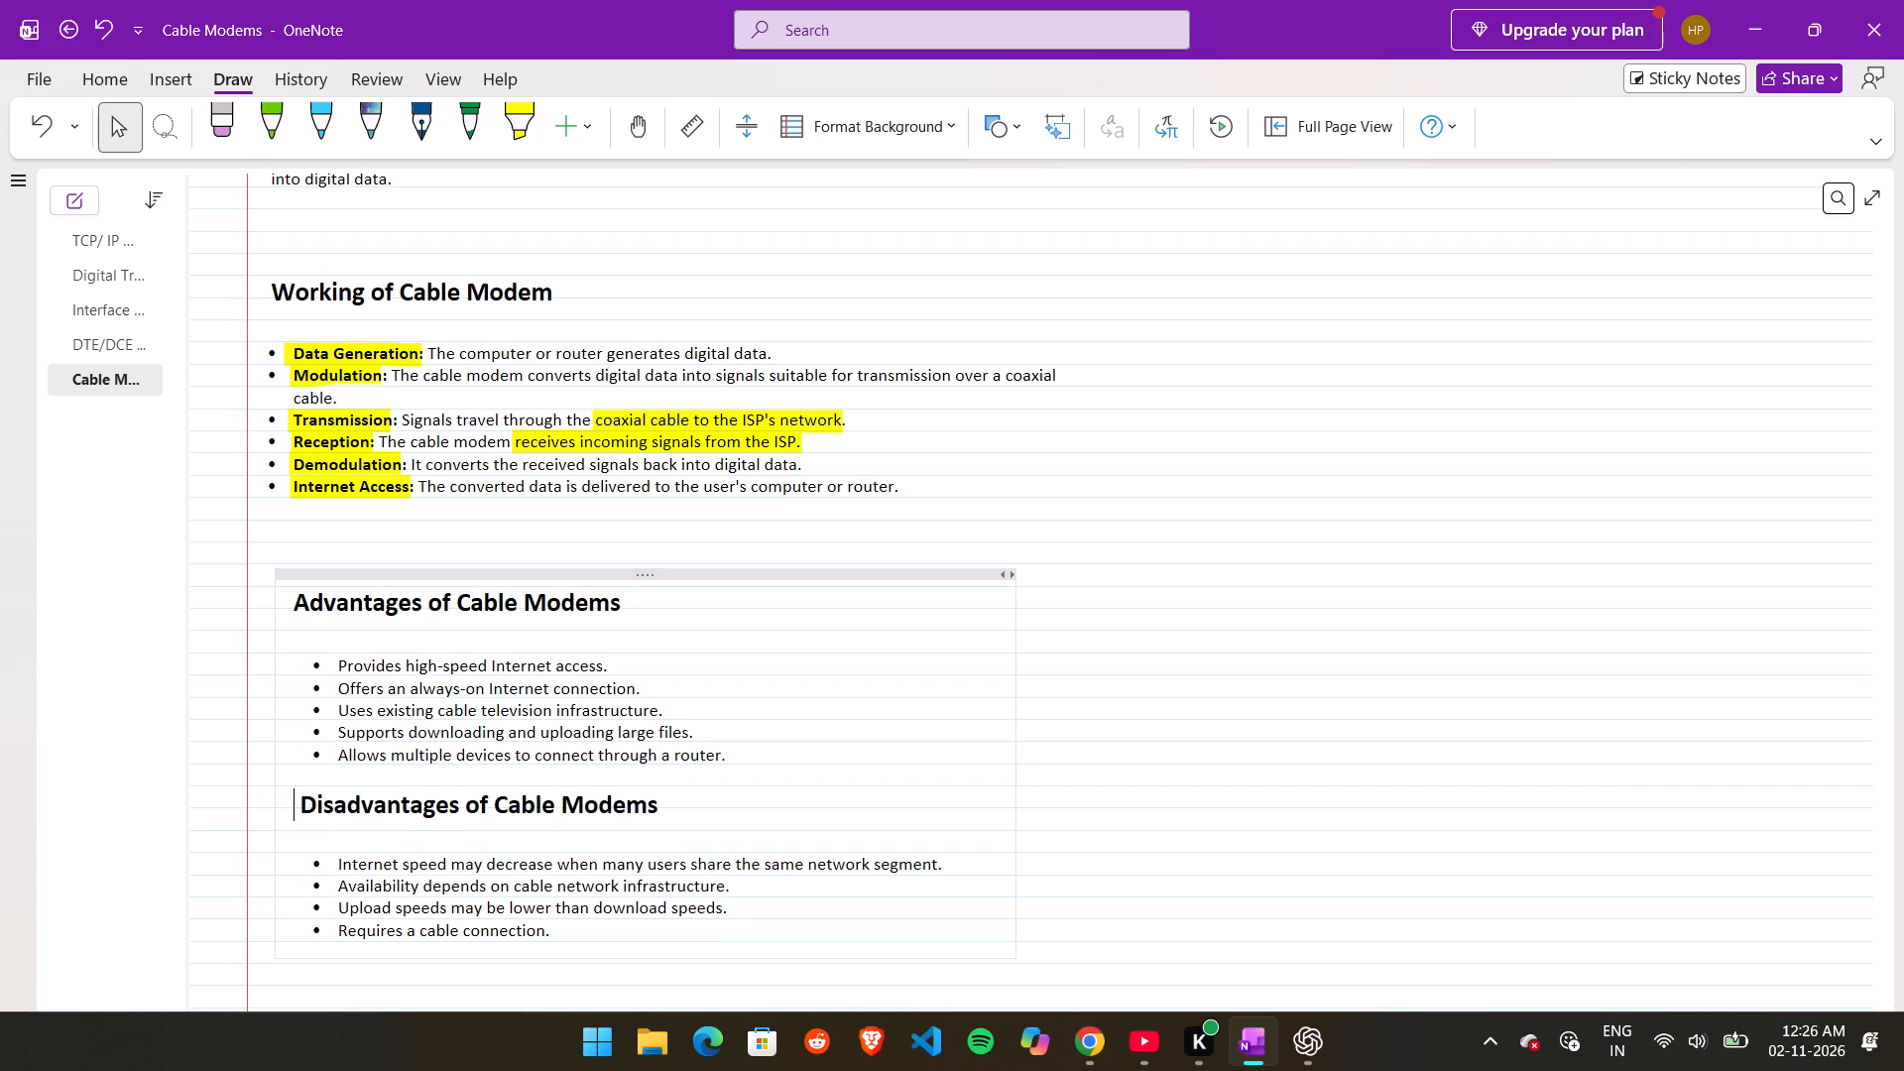
pyautogui.click(294, 601)
pyautogui.press('space')
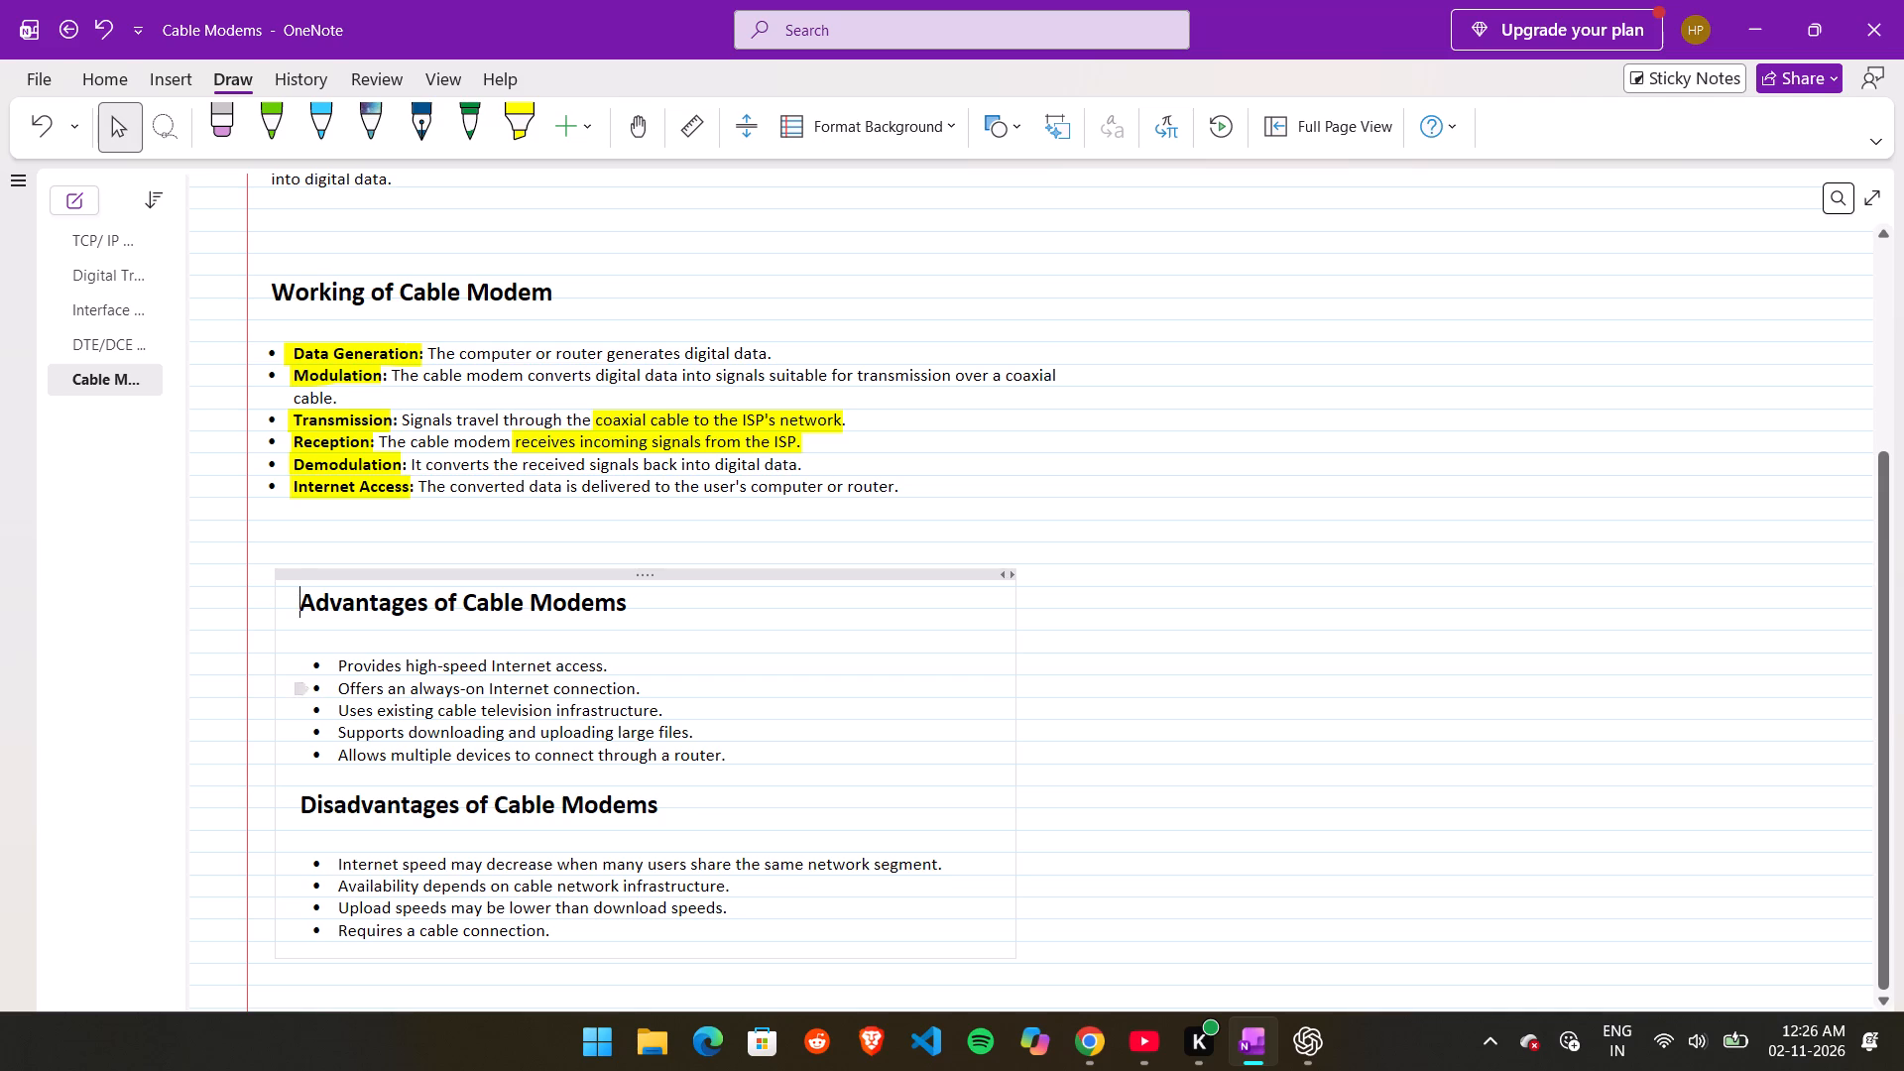
# Add a second unbulleted blank line after the "Allows multiple devices to connect through a router." bullet.
pyautogui.click(876, 728)
pyautogui.scroll(-1, 756, 766)
pyautogui.scroll(-2, 659, 666)
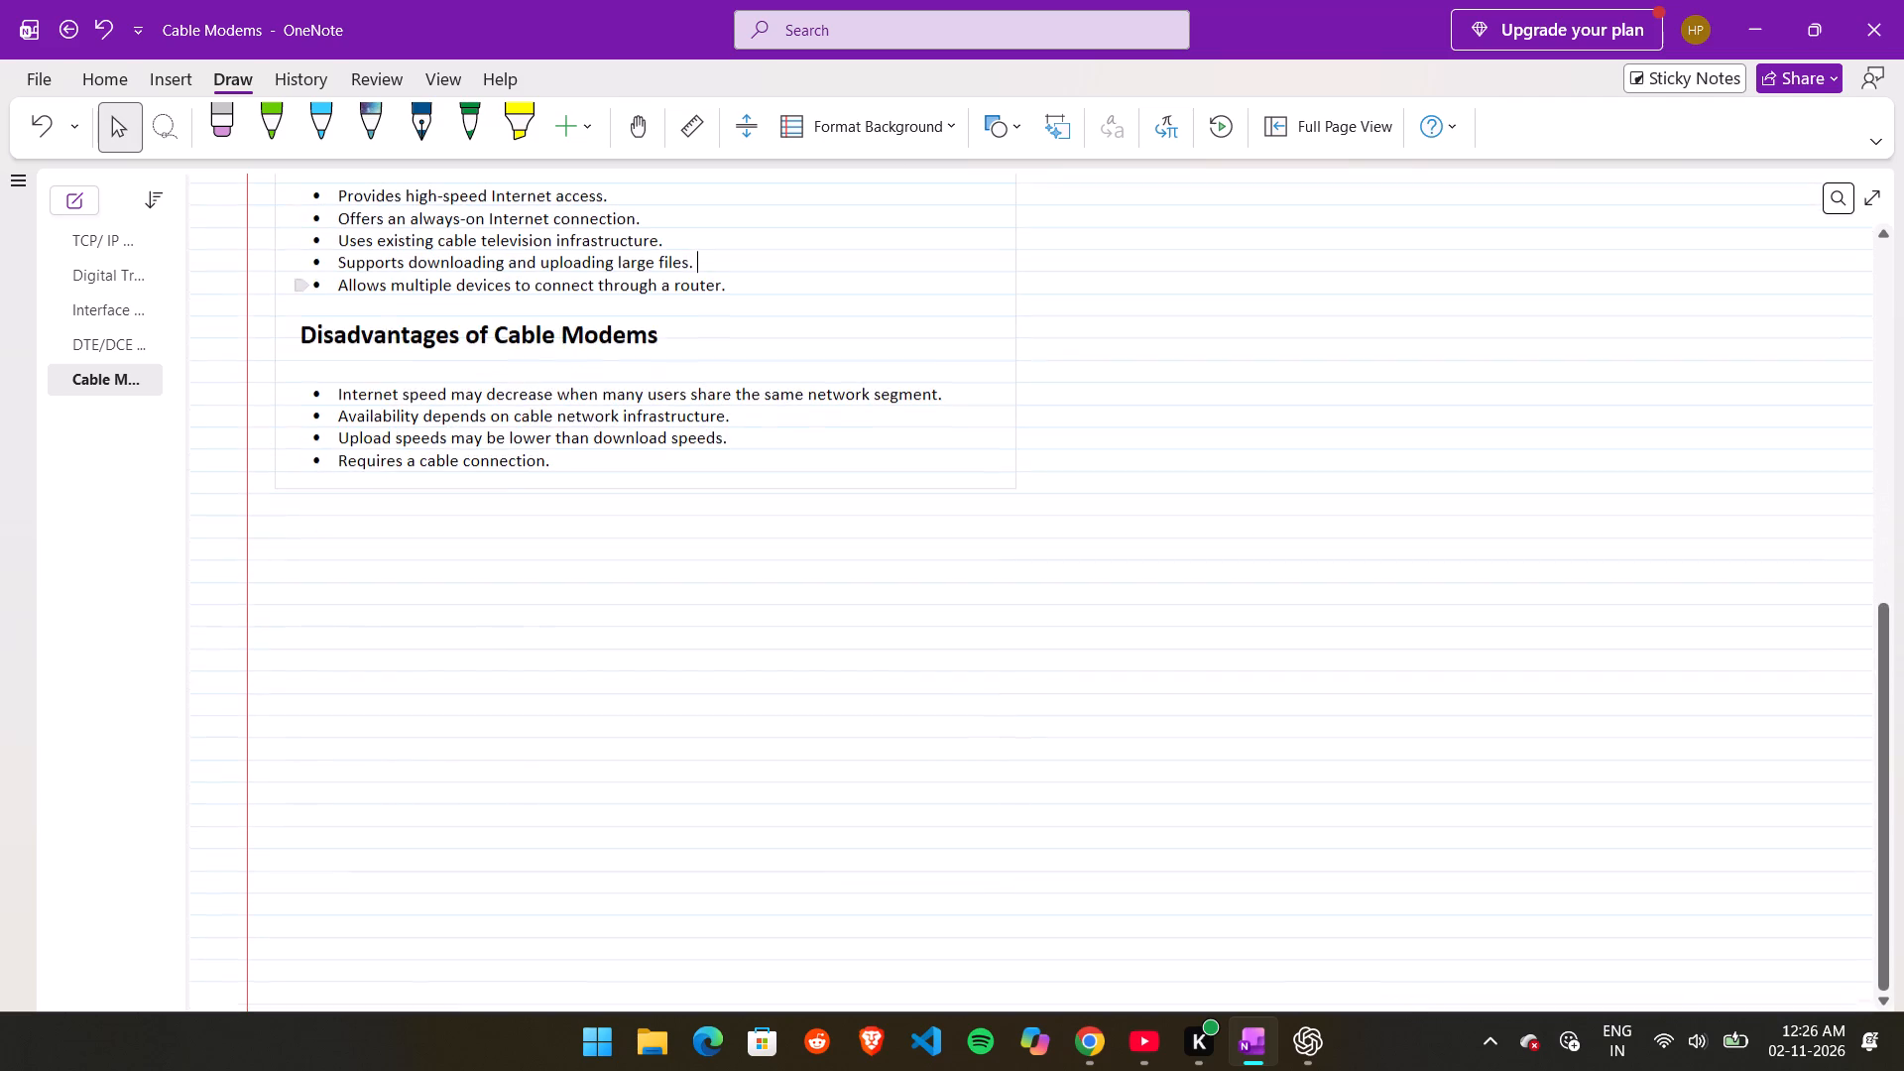
pyautogui.click(742, 285)
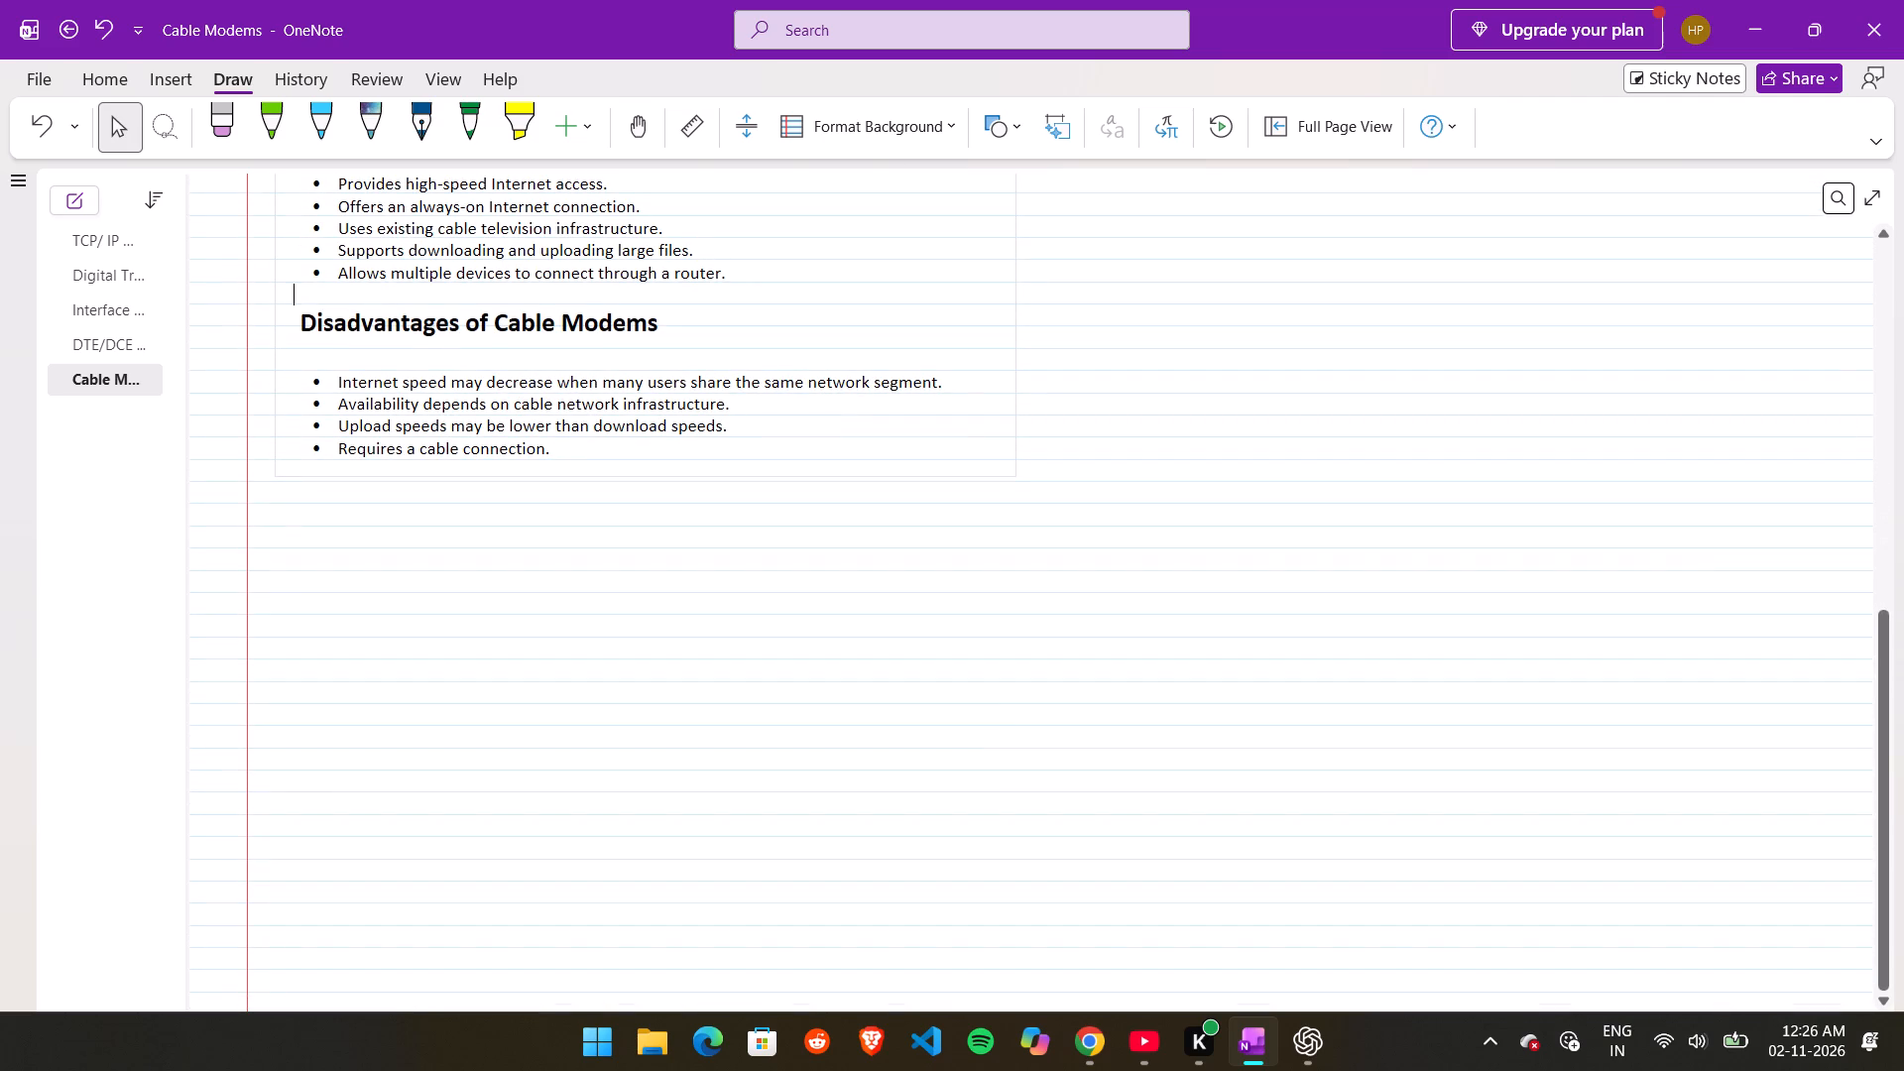
pyautogui.click(749, 267)
pyautogui.press('Return')
pyautogui.scroll(1, 689, 394)
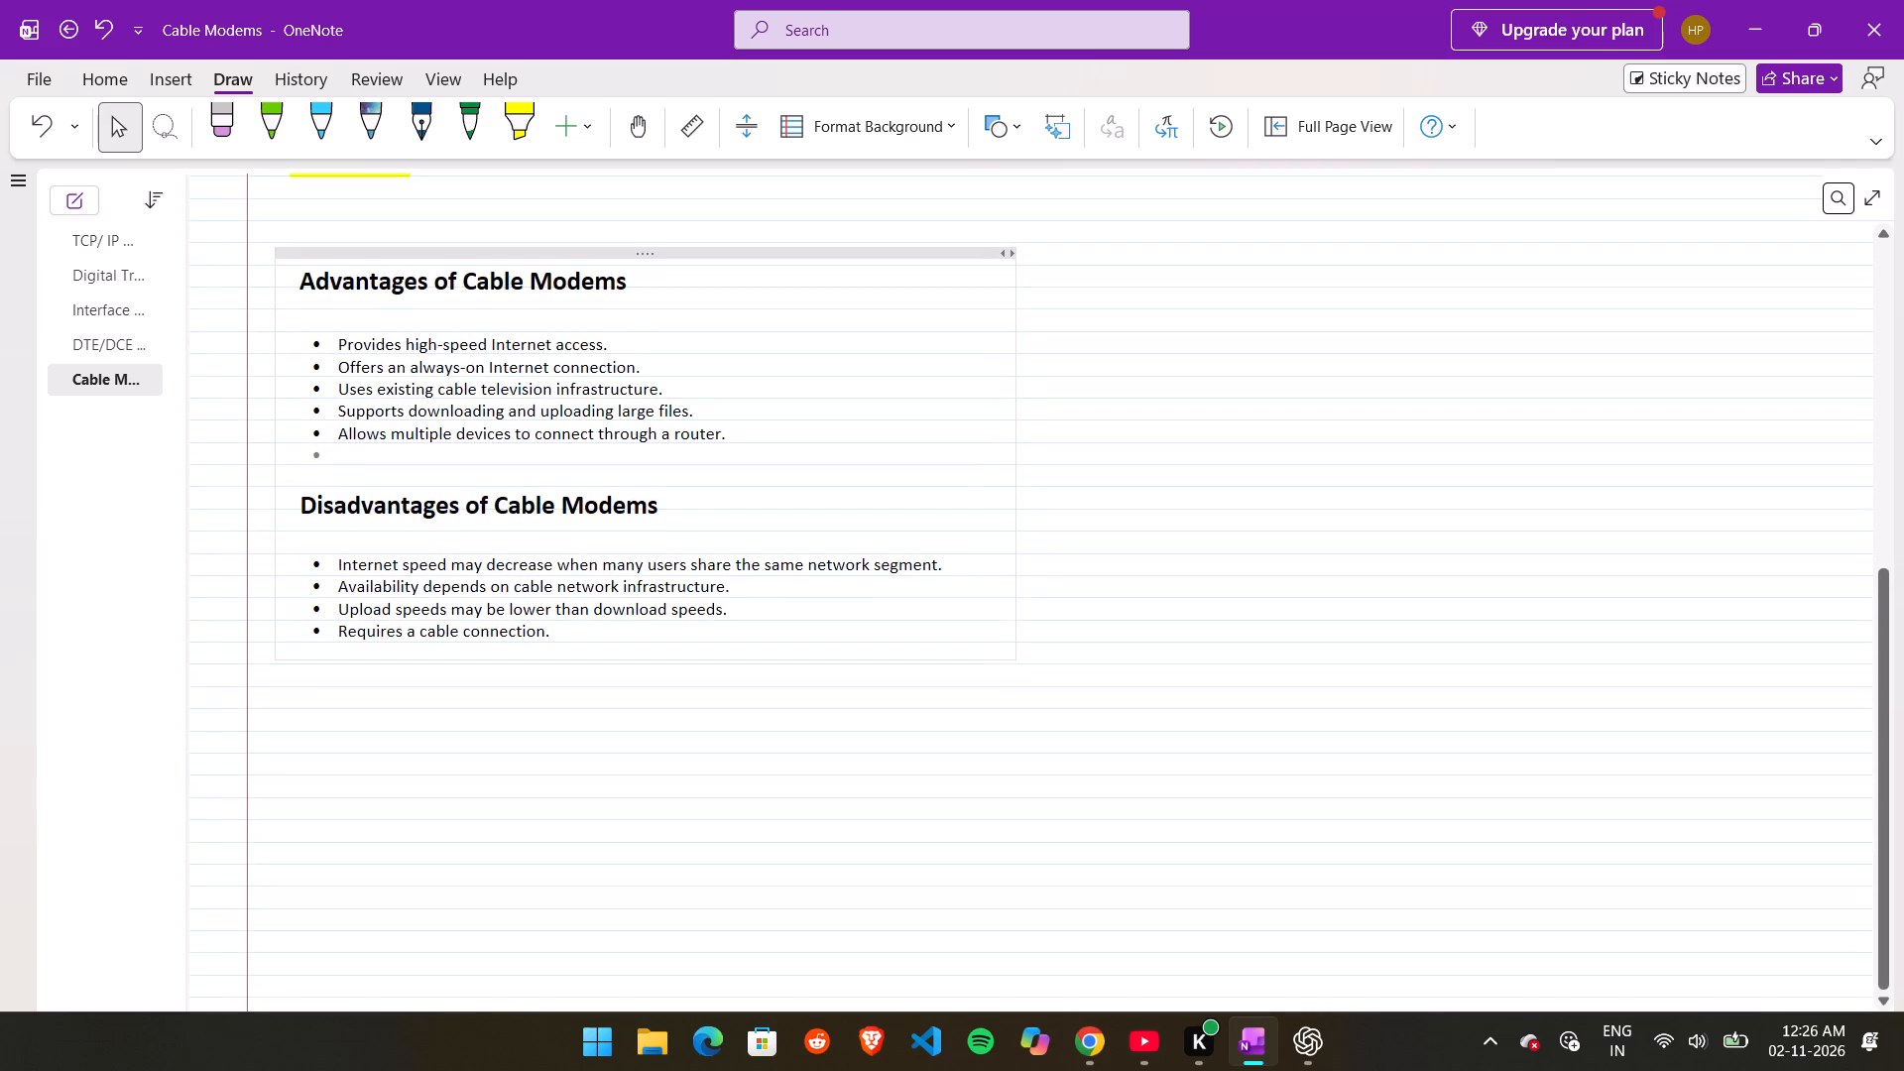
pyautogui.press('BackSpace')
# Highlight in yellow "high-speed Internet access.", "always-on Internet connection.", "downloading and uploading large files" and the whole multiple-devices advantage.
pyautogui.click(499, 132)
pyautogui.moveTo(406, 344); pyautogui.dragTo(609, 344)
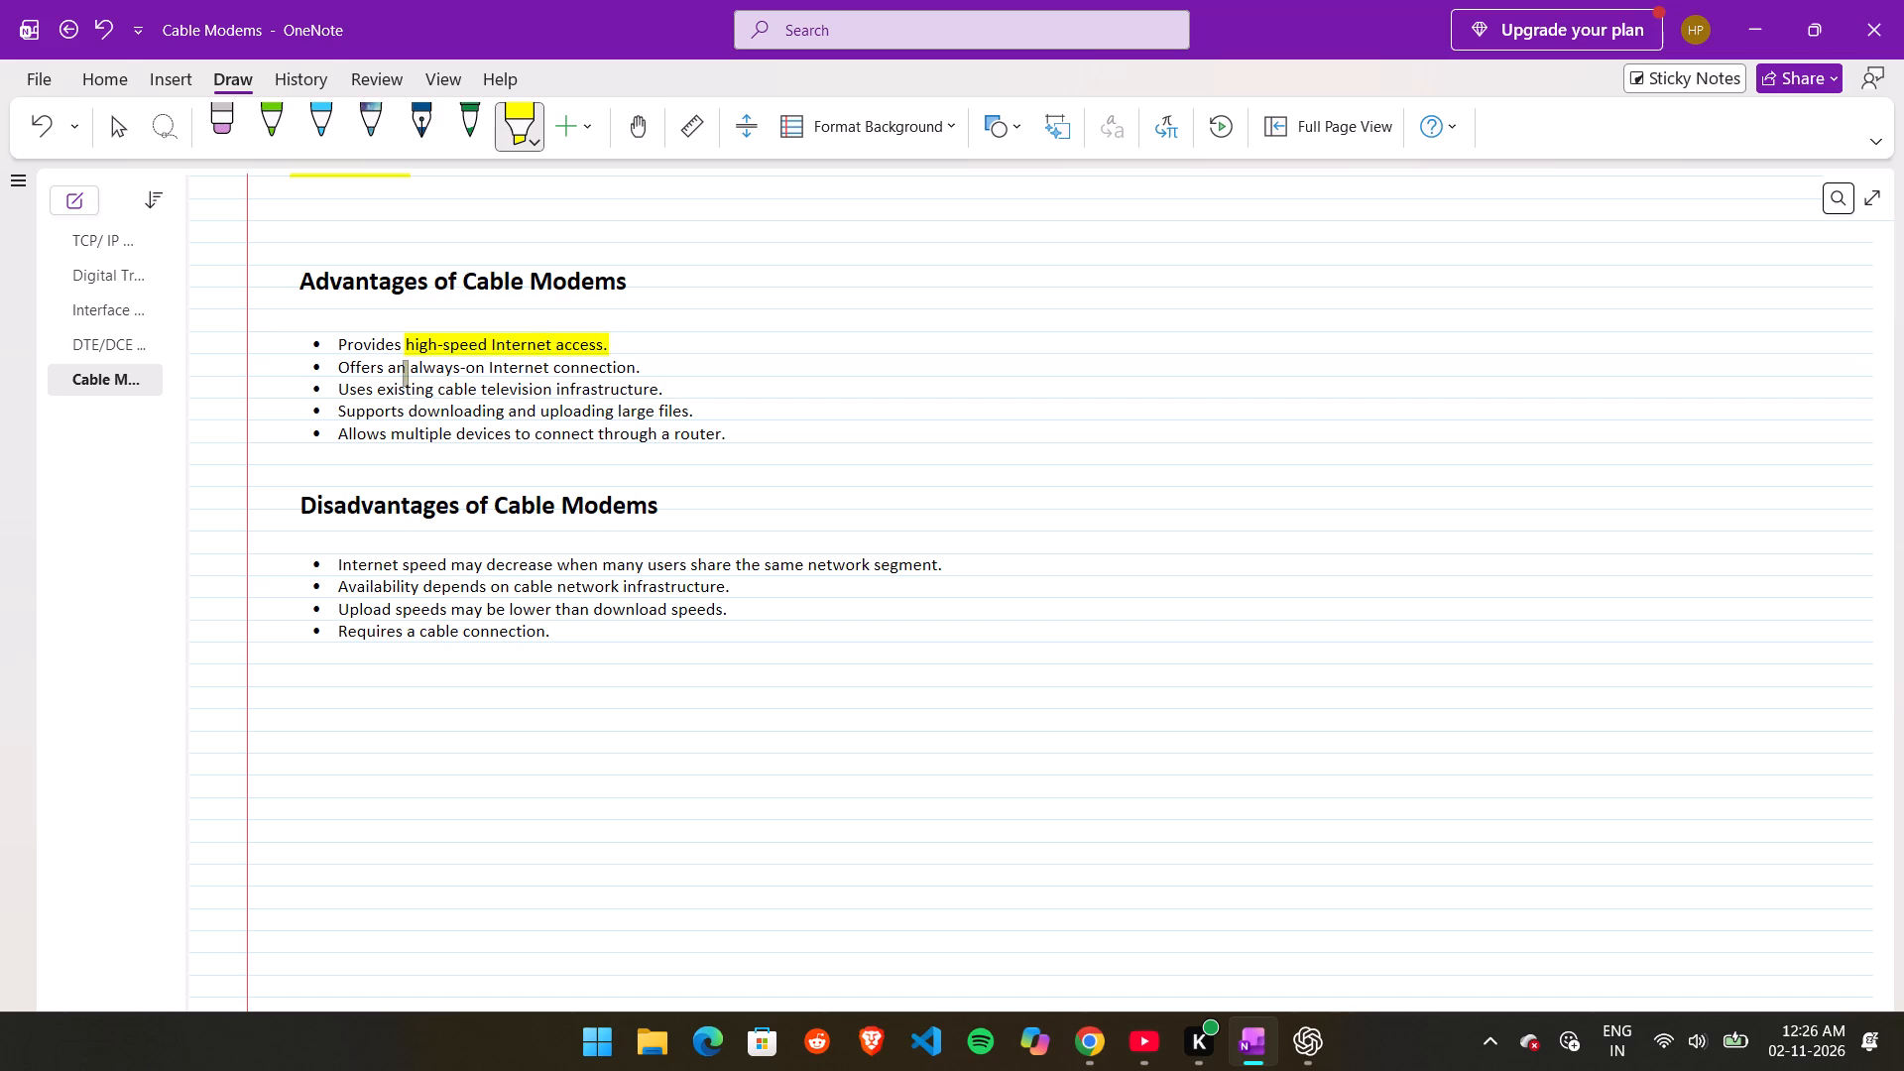
pyautogui.moveTo(409, 368); pyautogui.dragTo(540, 366)
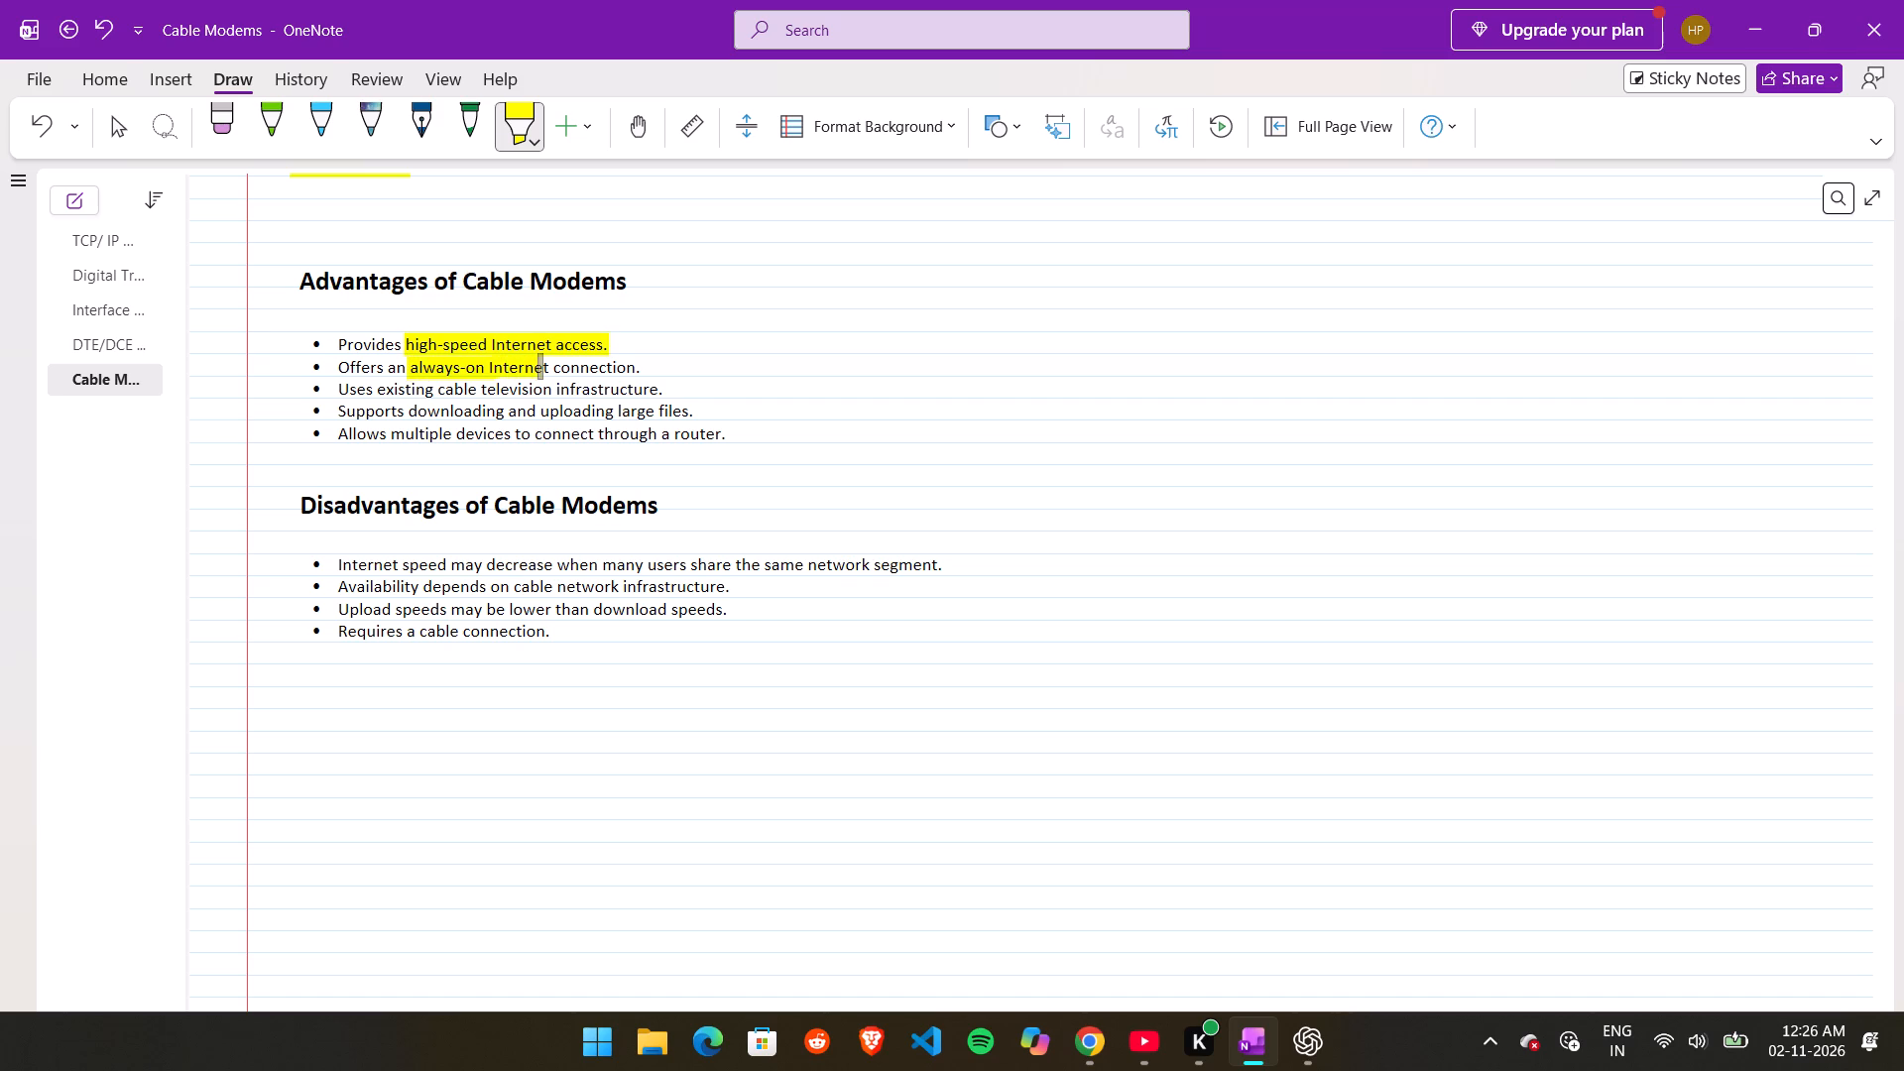
pyautogui.moveTo(540, 366); pyautogui.dragTo(645, 366)
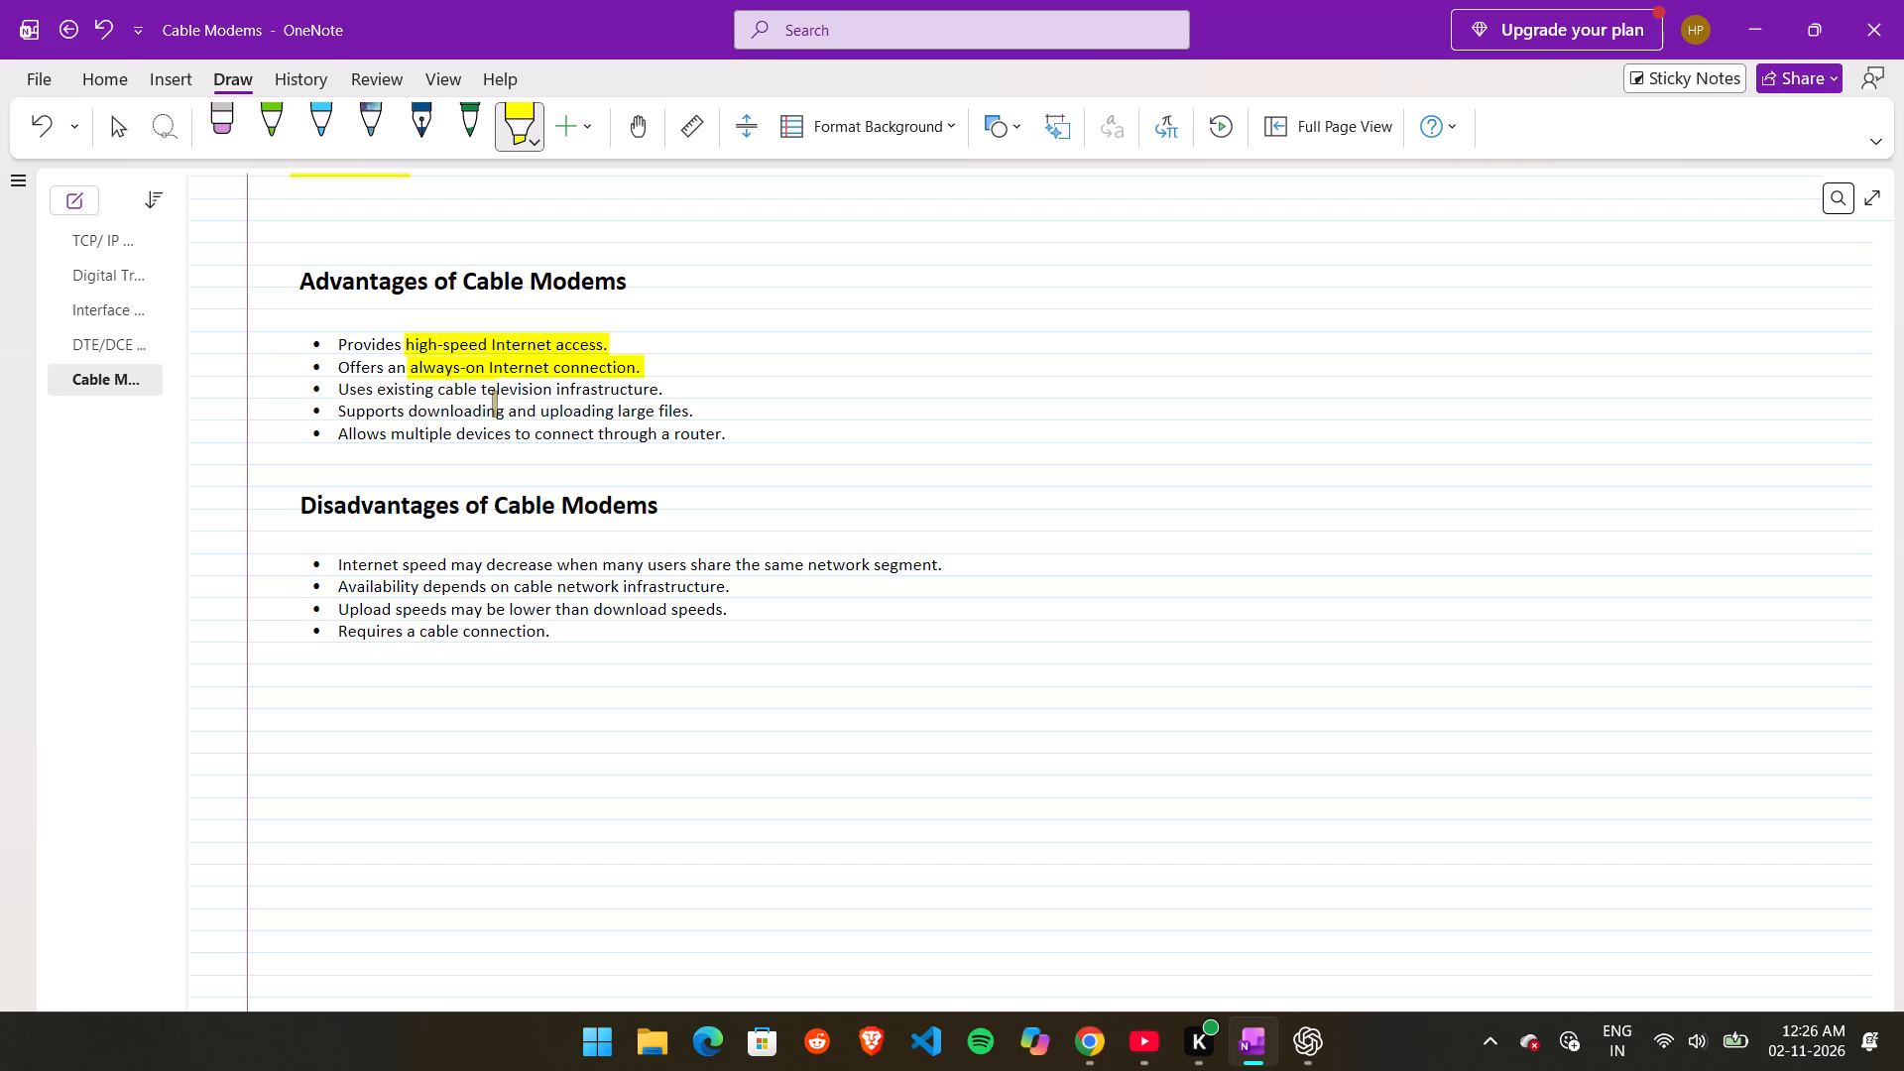
pyautogui.moveTo(409, 413); pyautogui.dragTo(689, 410)
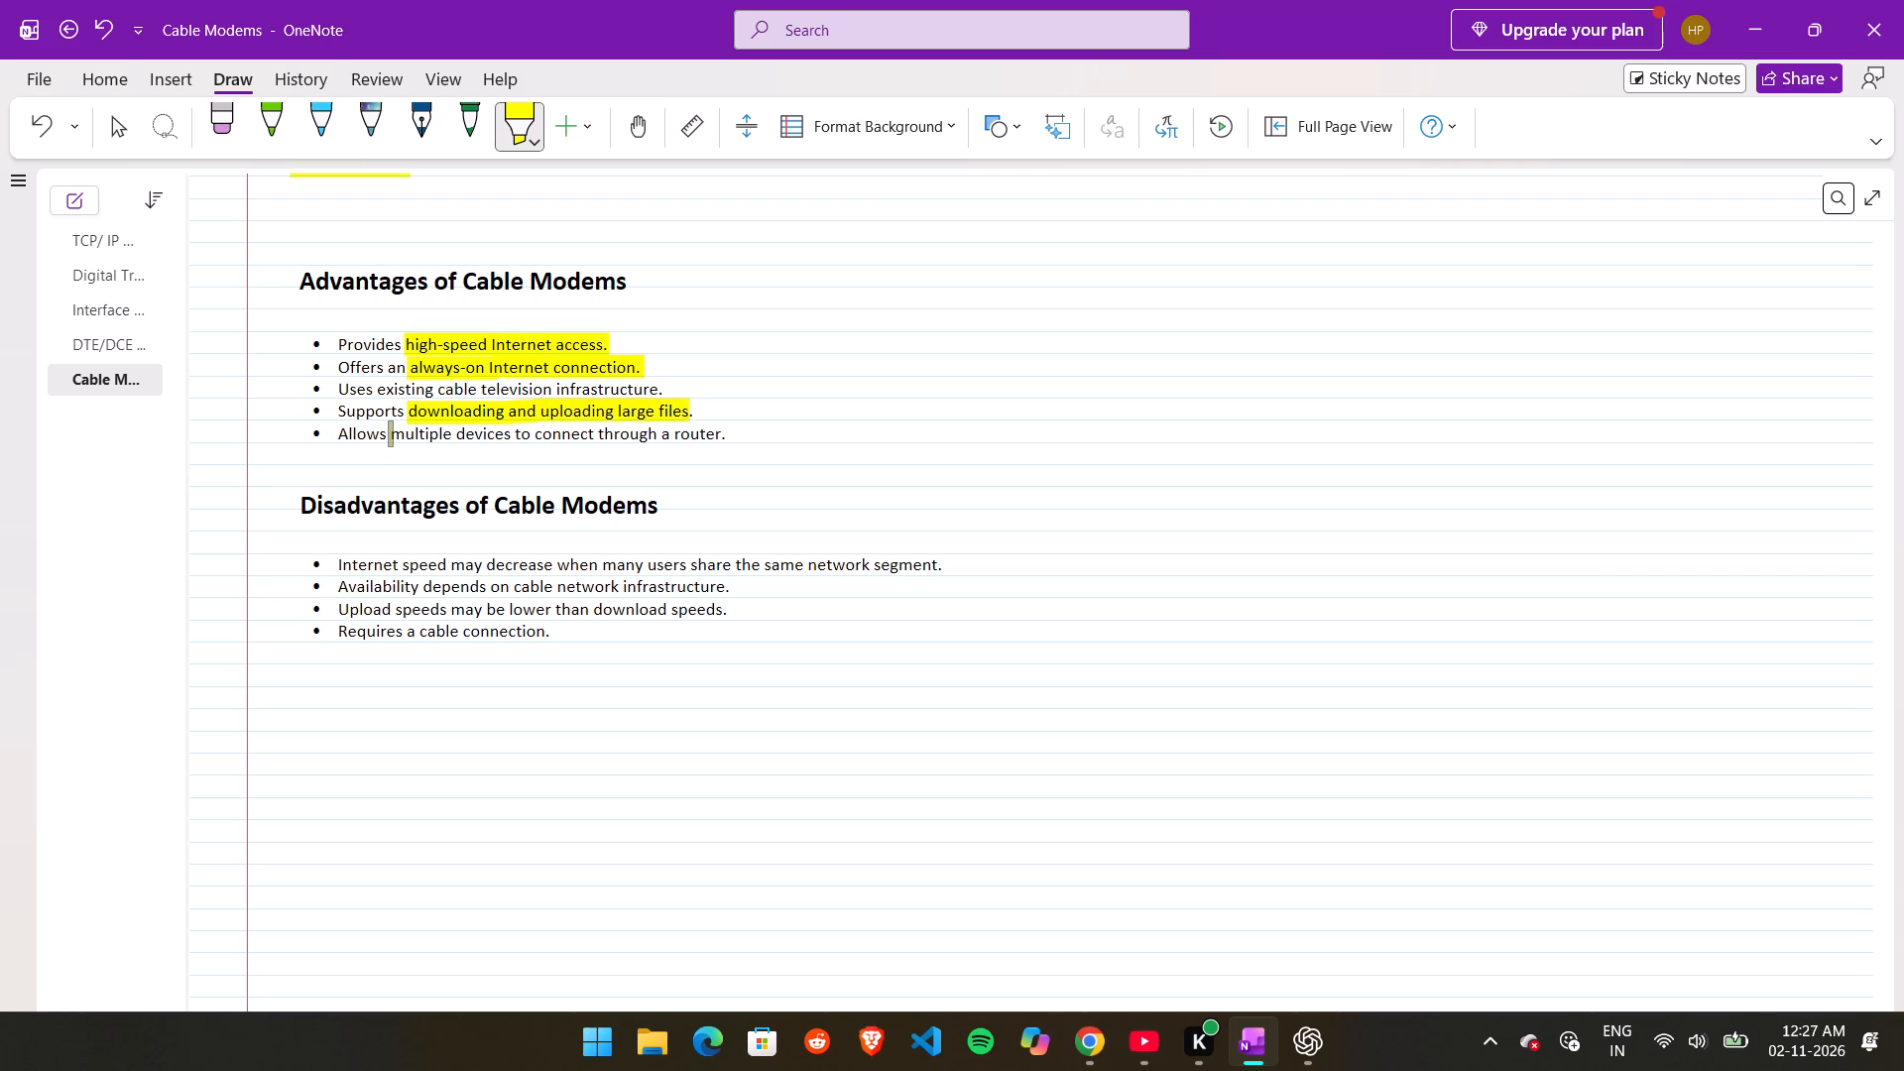
pyautogui.moveTo(332, 433); pyautogui.dragTo(413, 433)
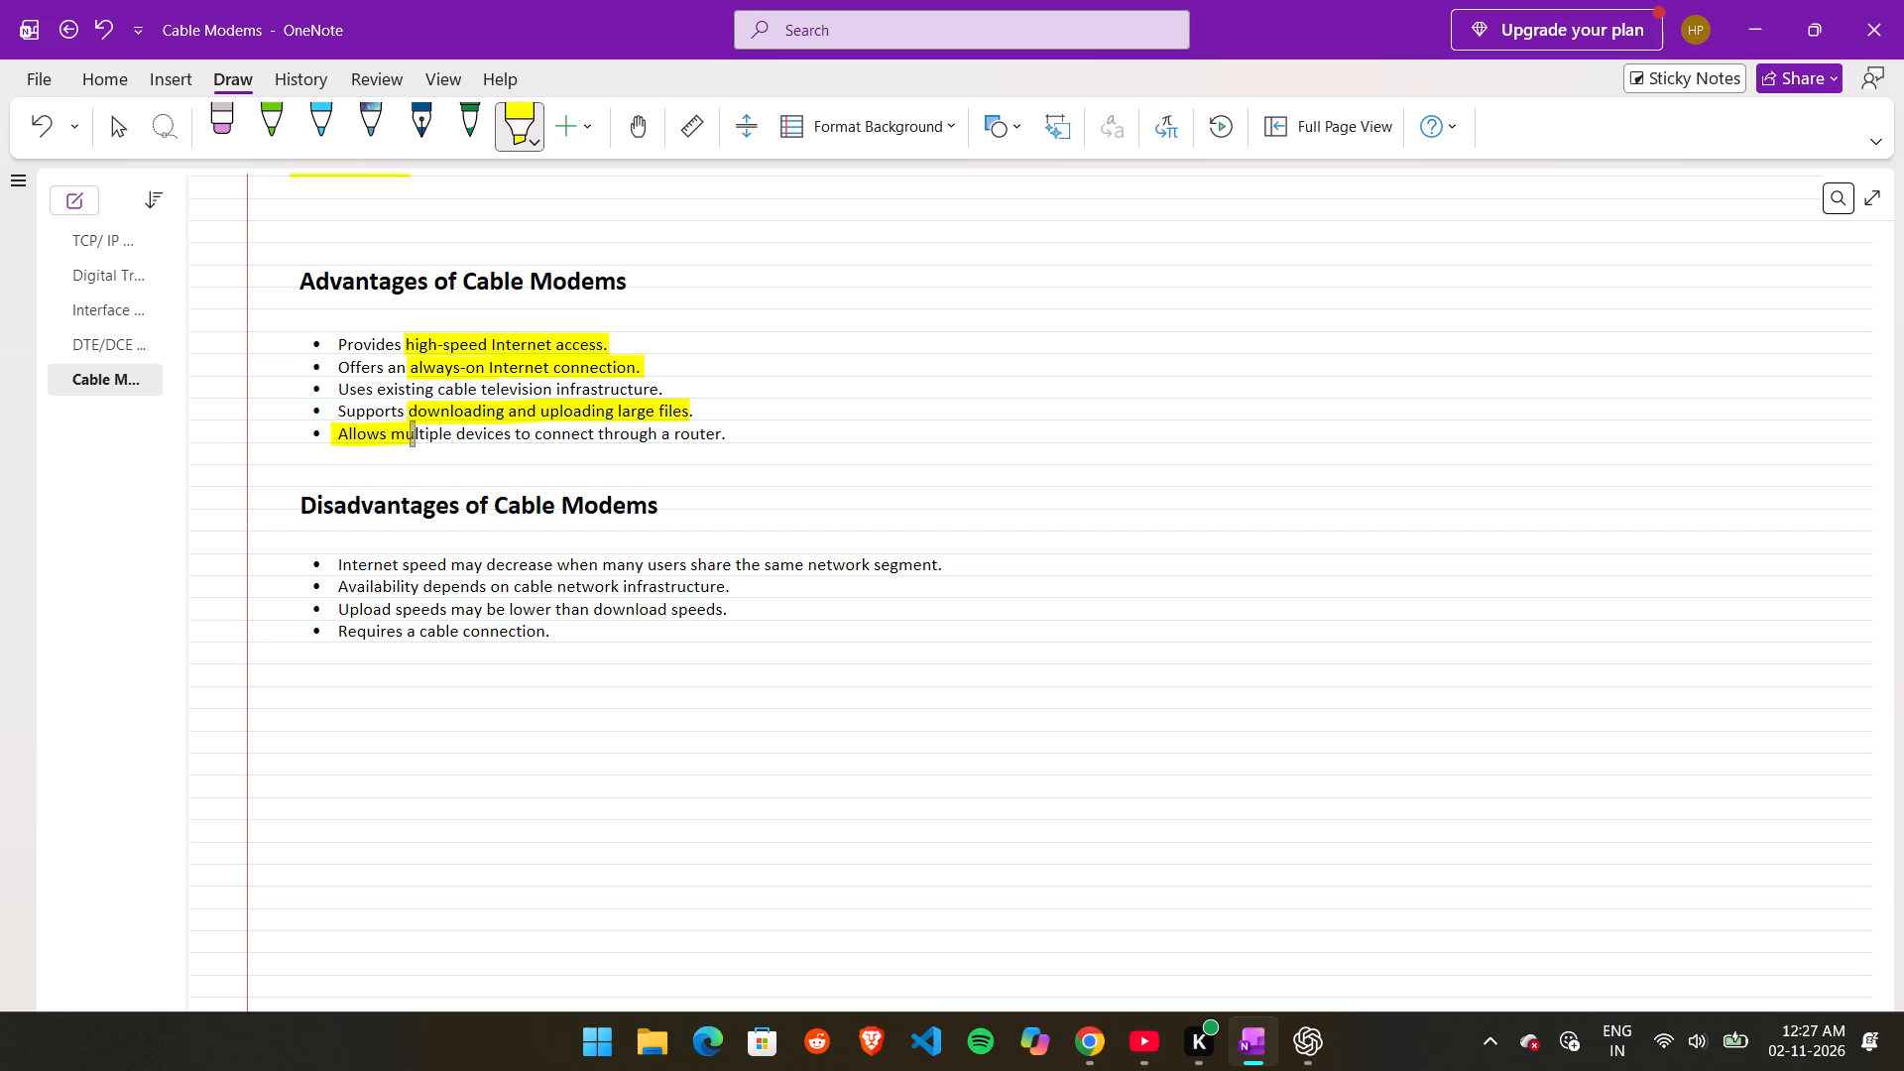
pyautogui.moveTo(413, 433); pyautogui.dragTo(665, 431)
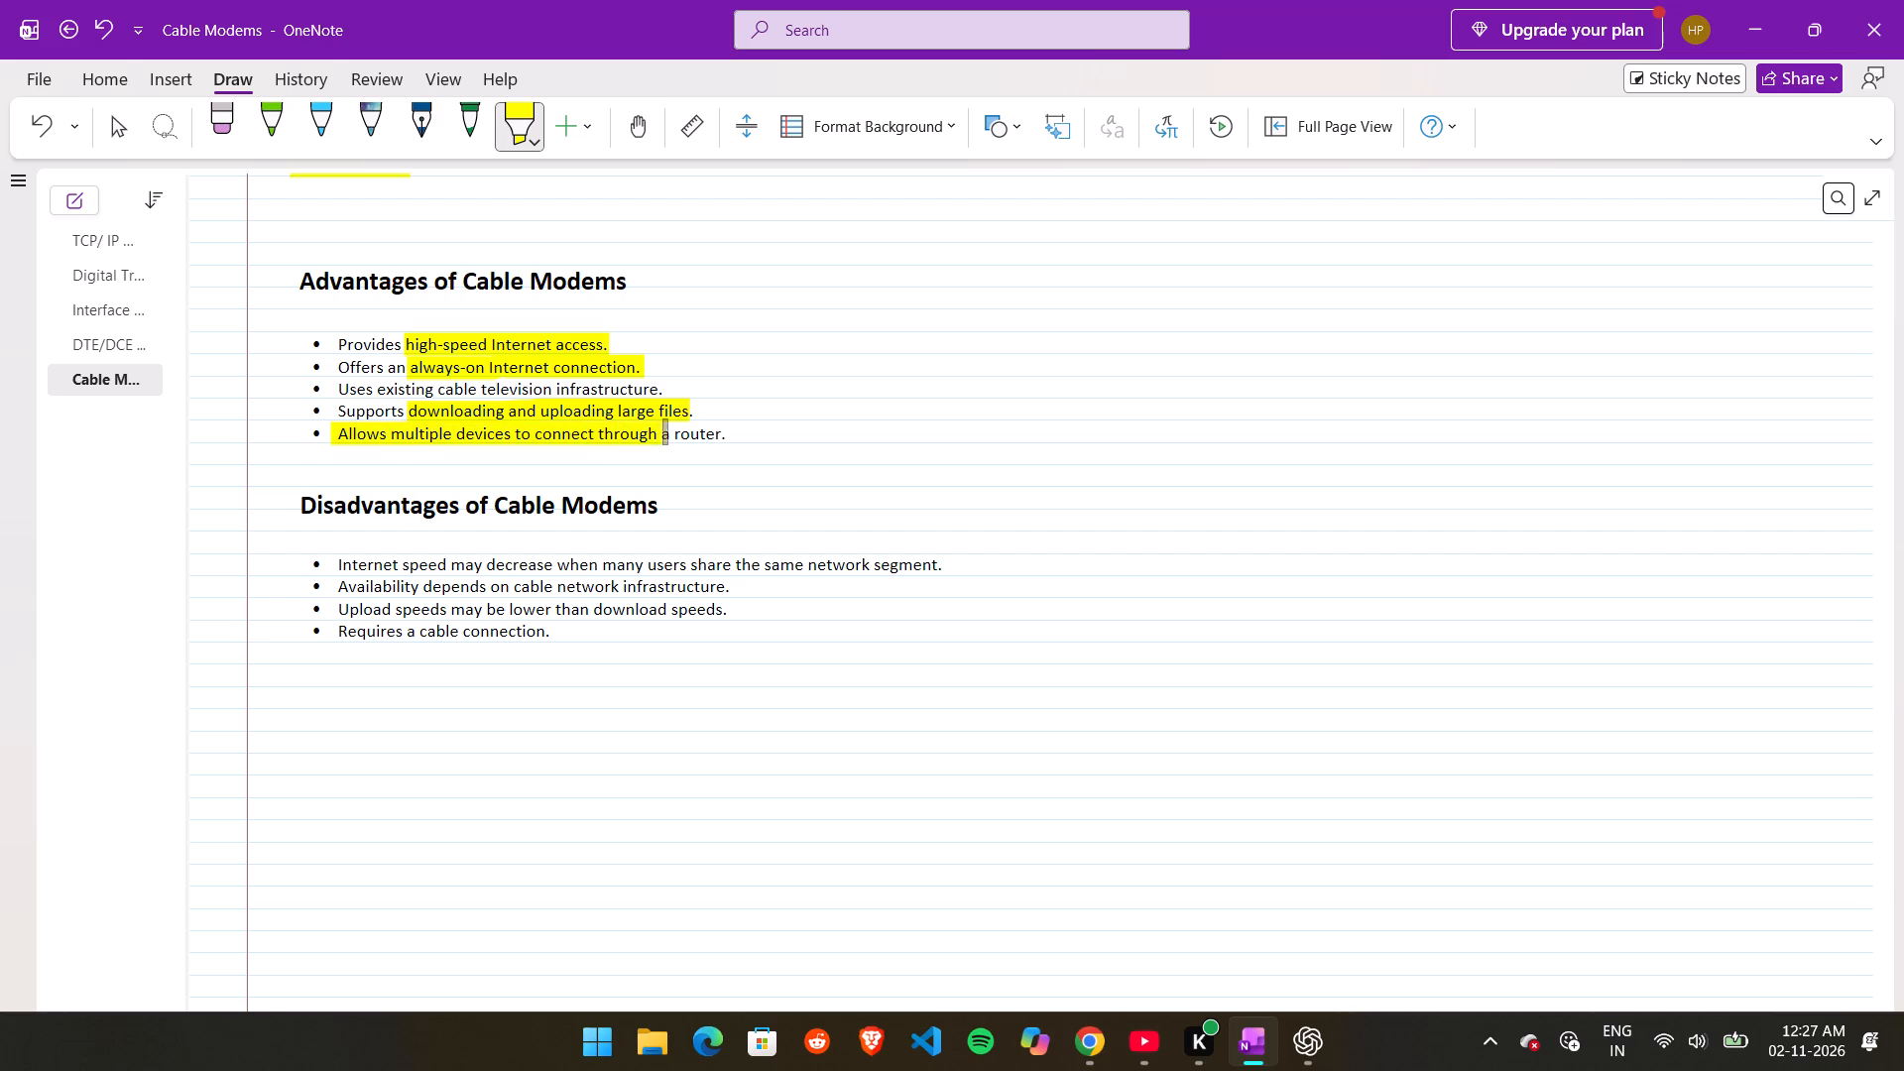
pyautogui.moveTo(665, 431); pyautogui.dragTo(727, 431)
# Highlight in yellow "Internet speed may decrease", "Upload speeds may be lower" and the full availability and cable-connection bullets under Disadvantages.
pyautogui.moveTo(335, 563); pyautogui.dragTo(560, 562)
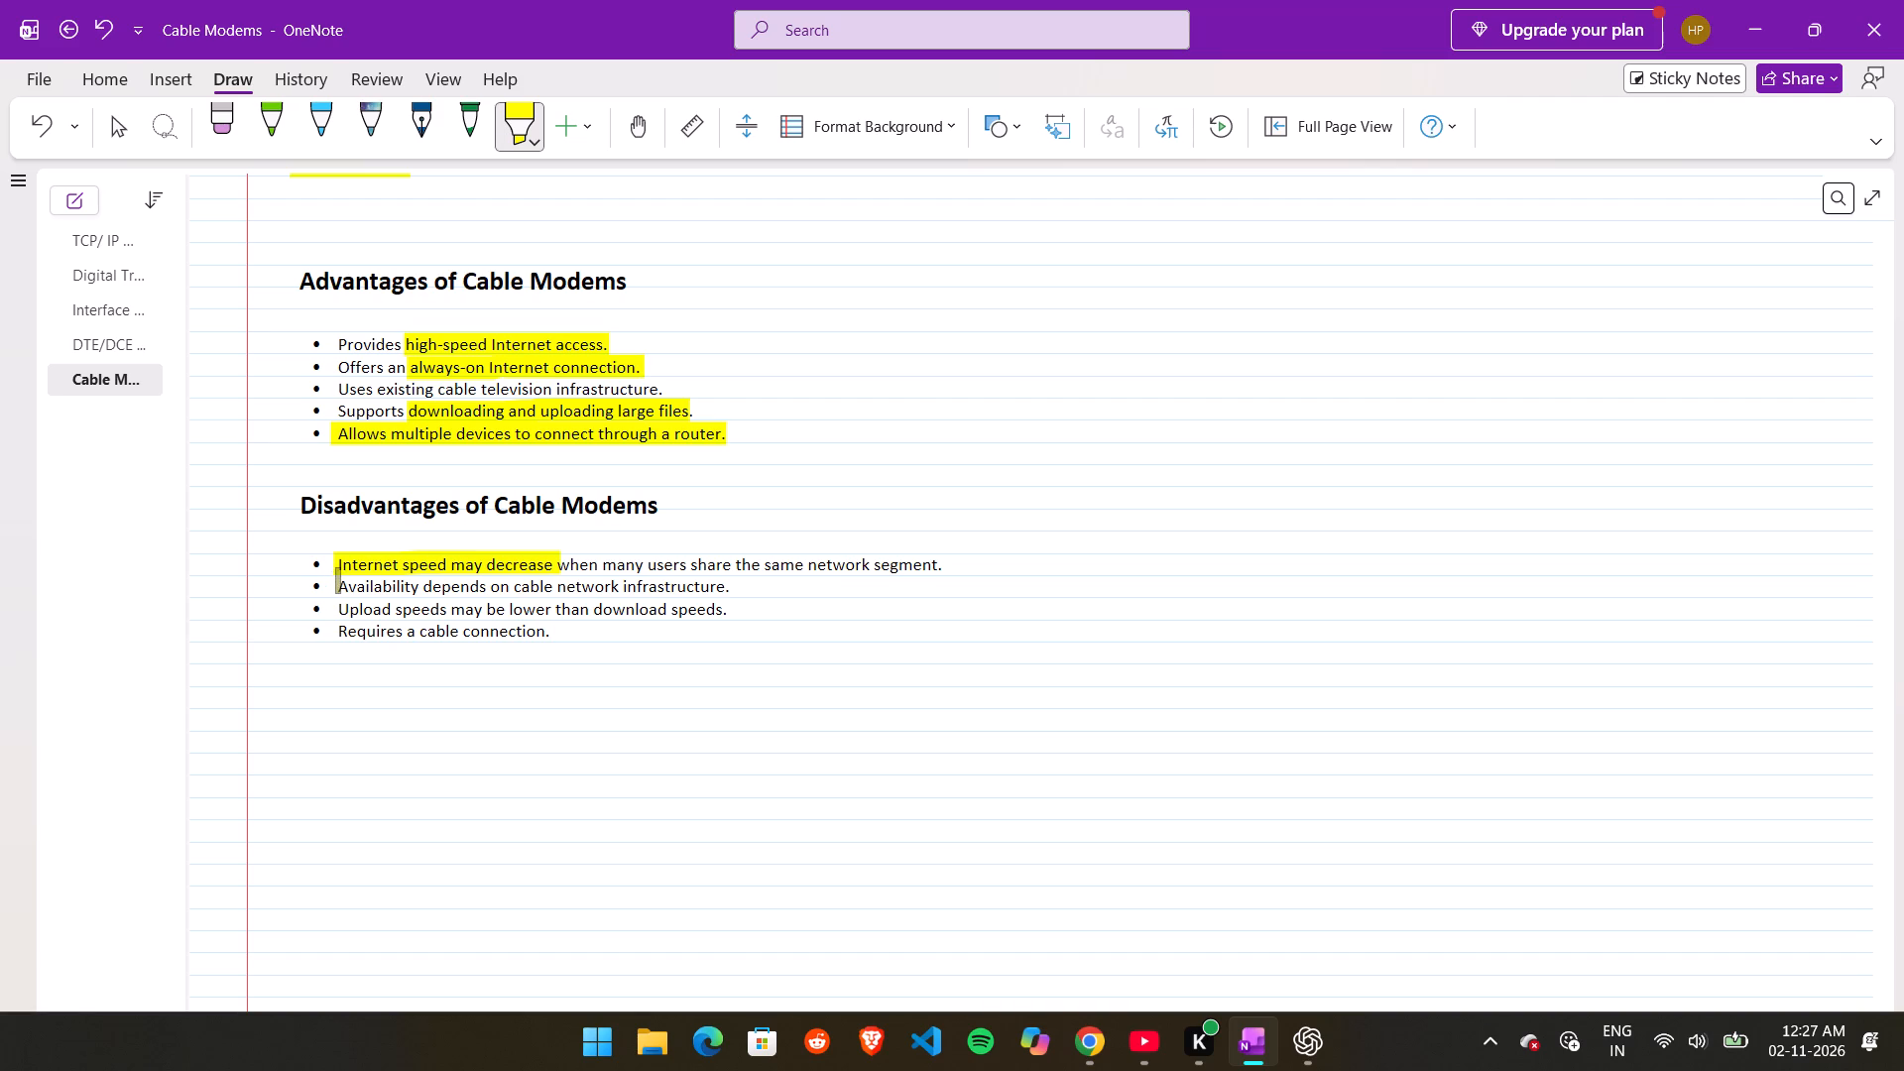
pyautogui.moveTo(332, 588); pyautogui.dragTo(506, 587)
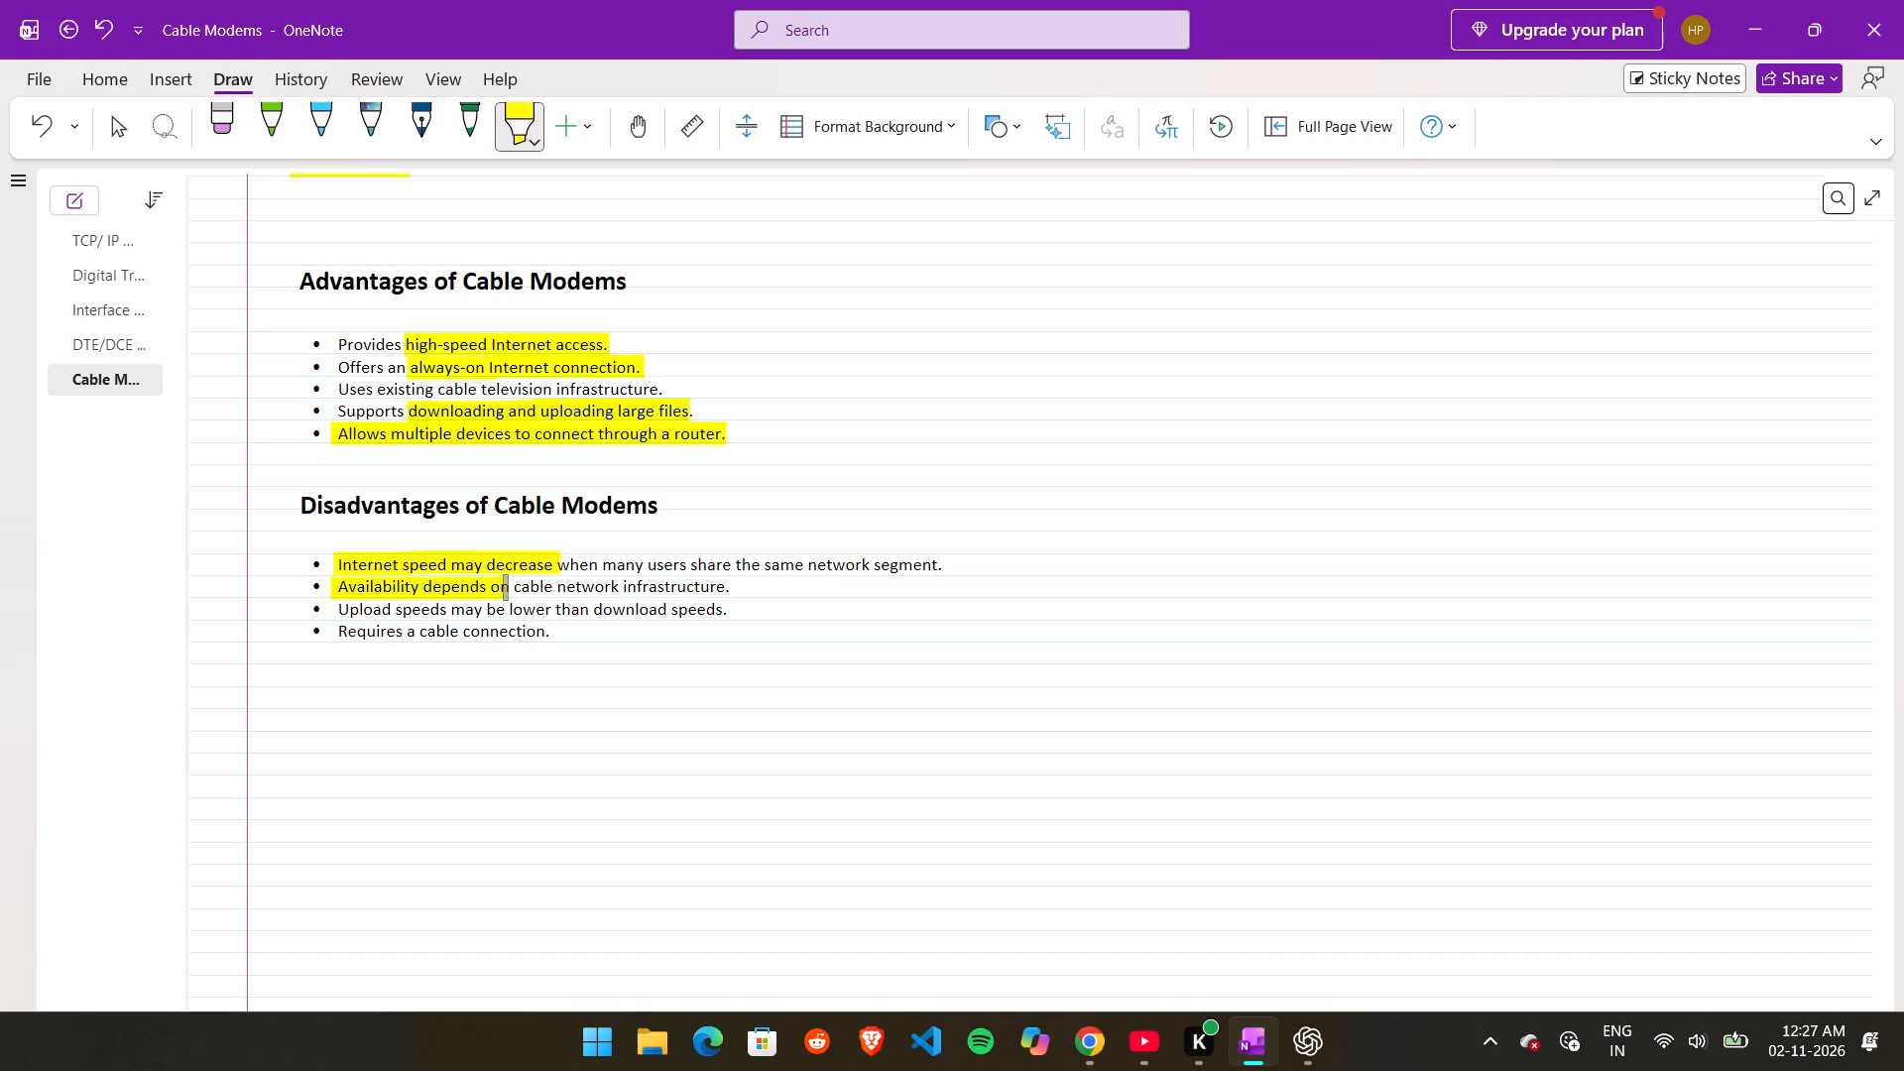
pyautogui.moveTo(506, 587); pyautogui.dragTo(733, 587)
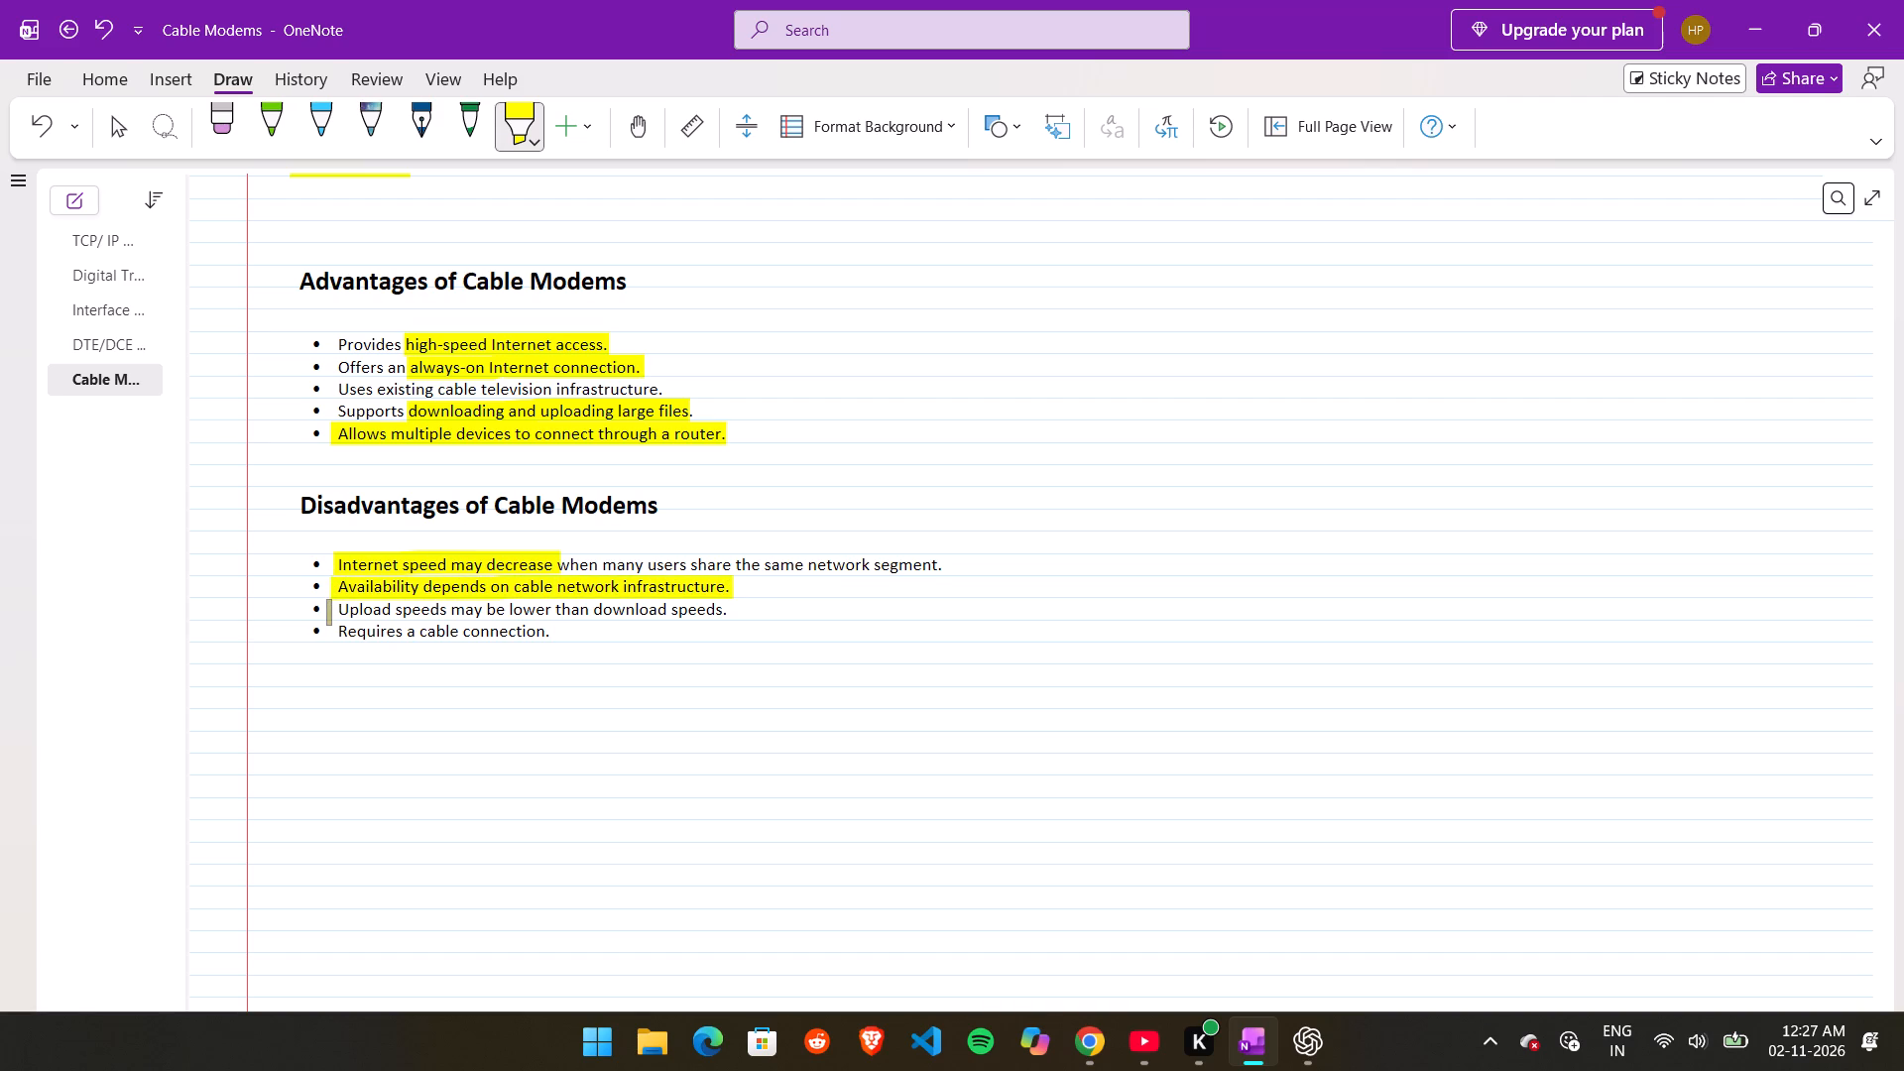
pyautogui.moveTo(333, 610); pyautogui.dragTo(542, 610)
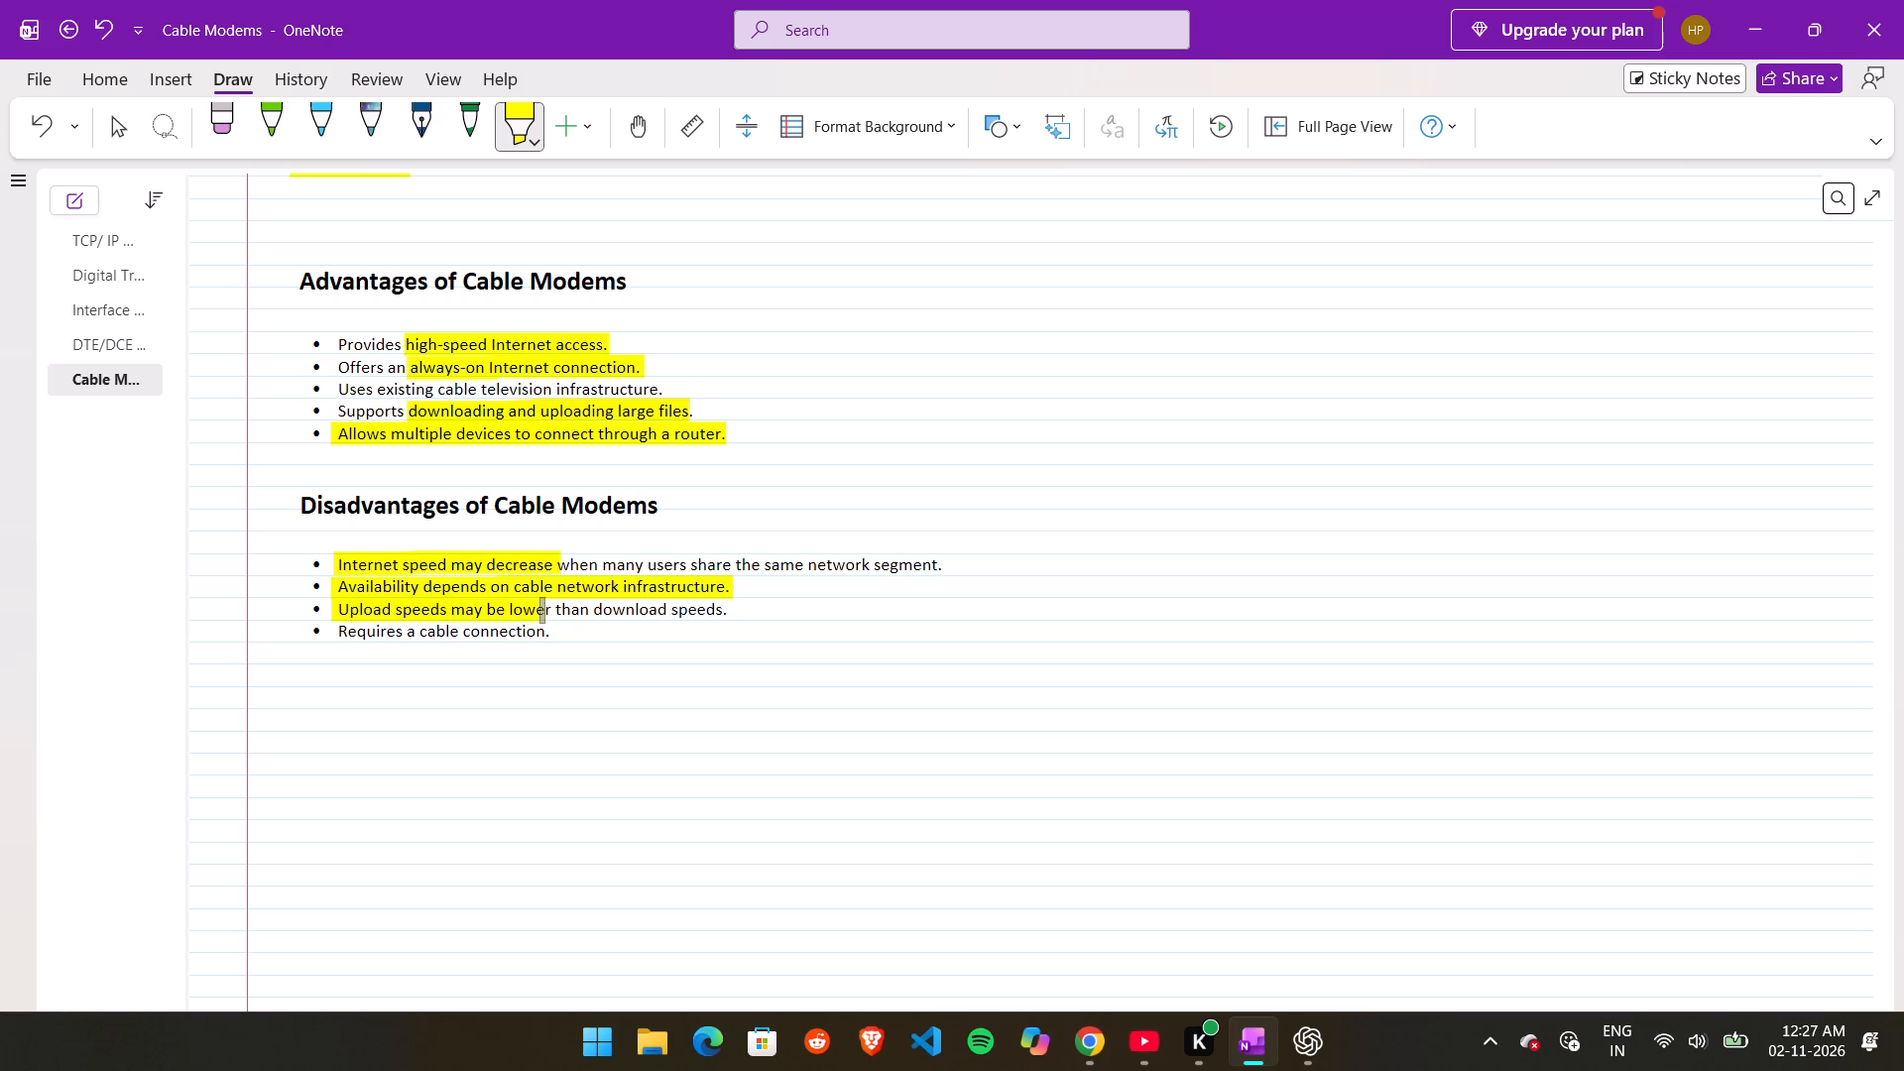
pyautogui.moveTo(542, 610); pyautogui.dragTo(551, 610)
pyautogui.moveTo(333, 631); pyautogui.dragTo(556, 630)
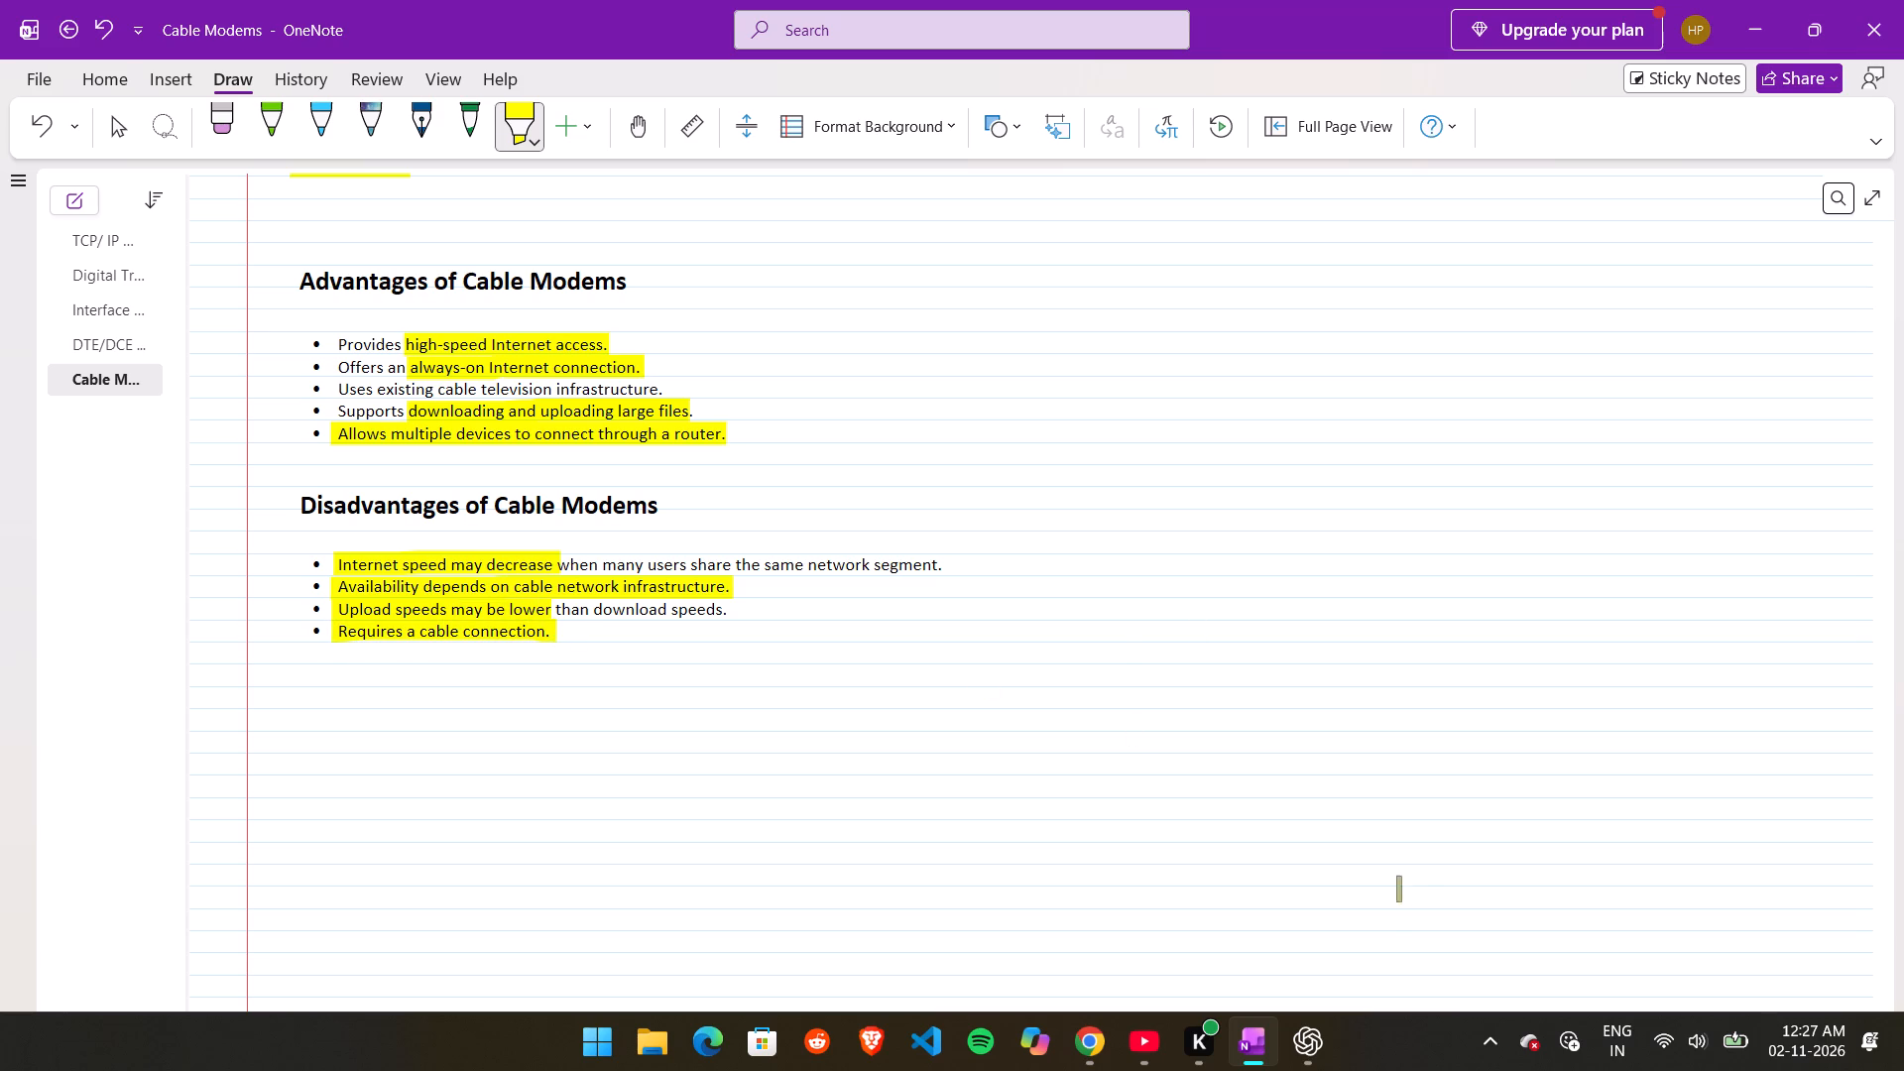
# Switch to YouTube and browse the Computer Network playlist for the videos following Cable Modems.
pyautogui.click(1303, 1039)
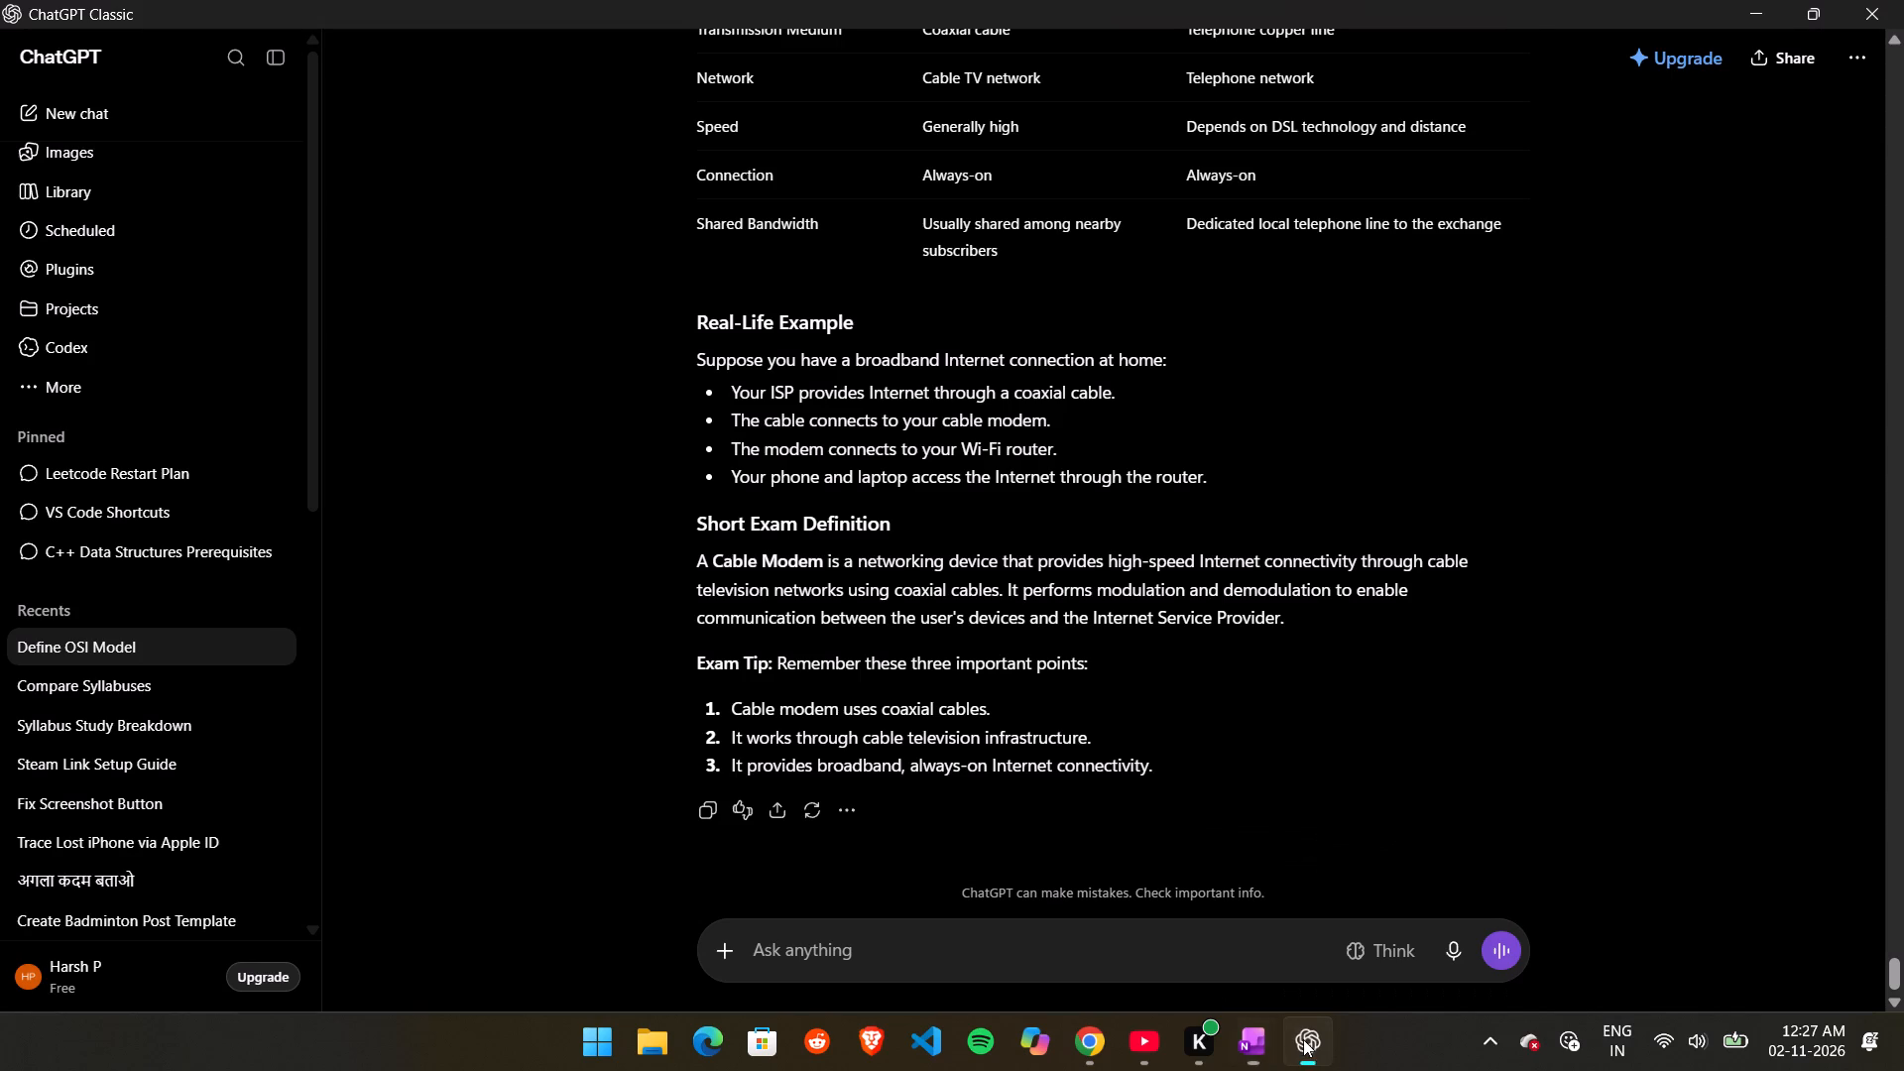
pyautogui.doubleClick(1263, 1037)
pyautogui.click(1150, 1038)
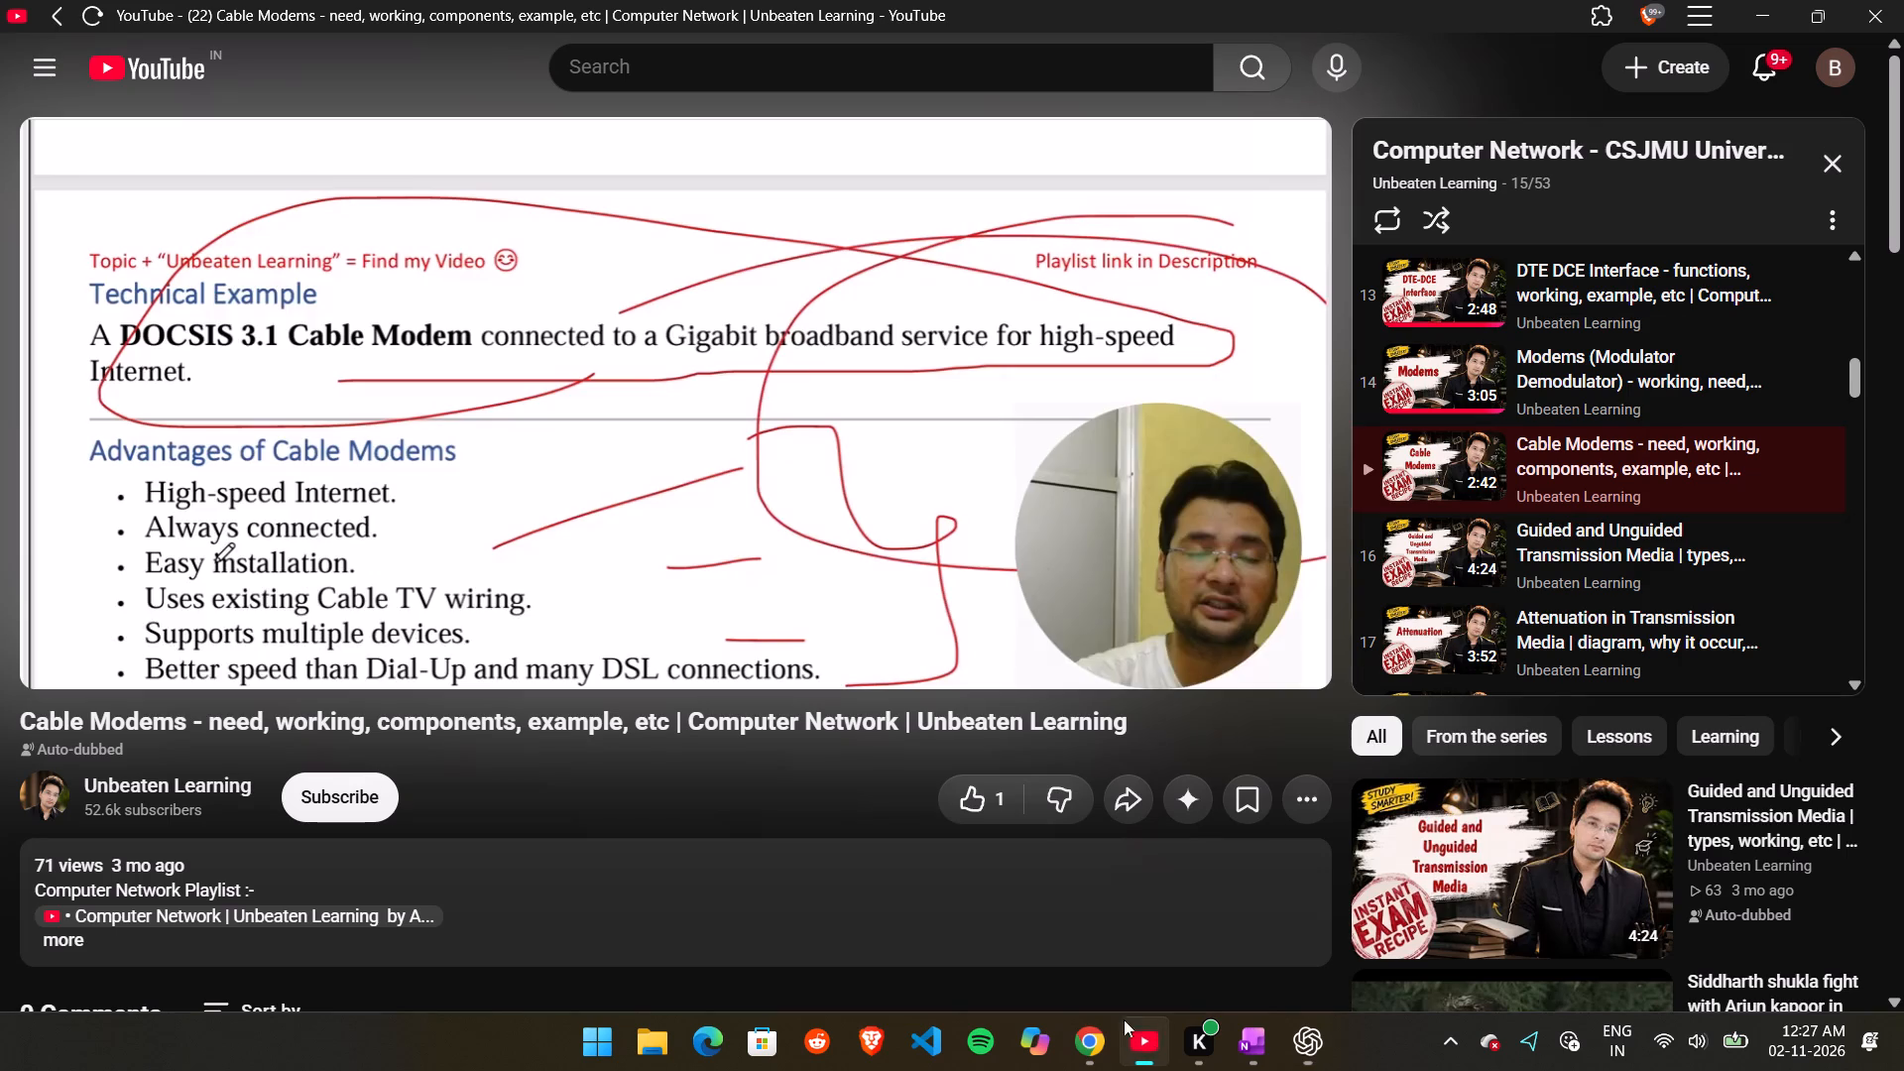
pyautogui.scroll(-2, 1563, 464)
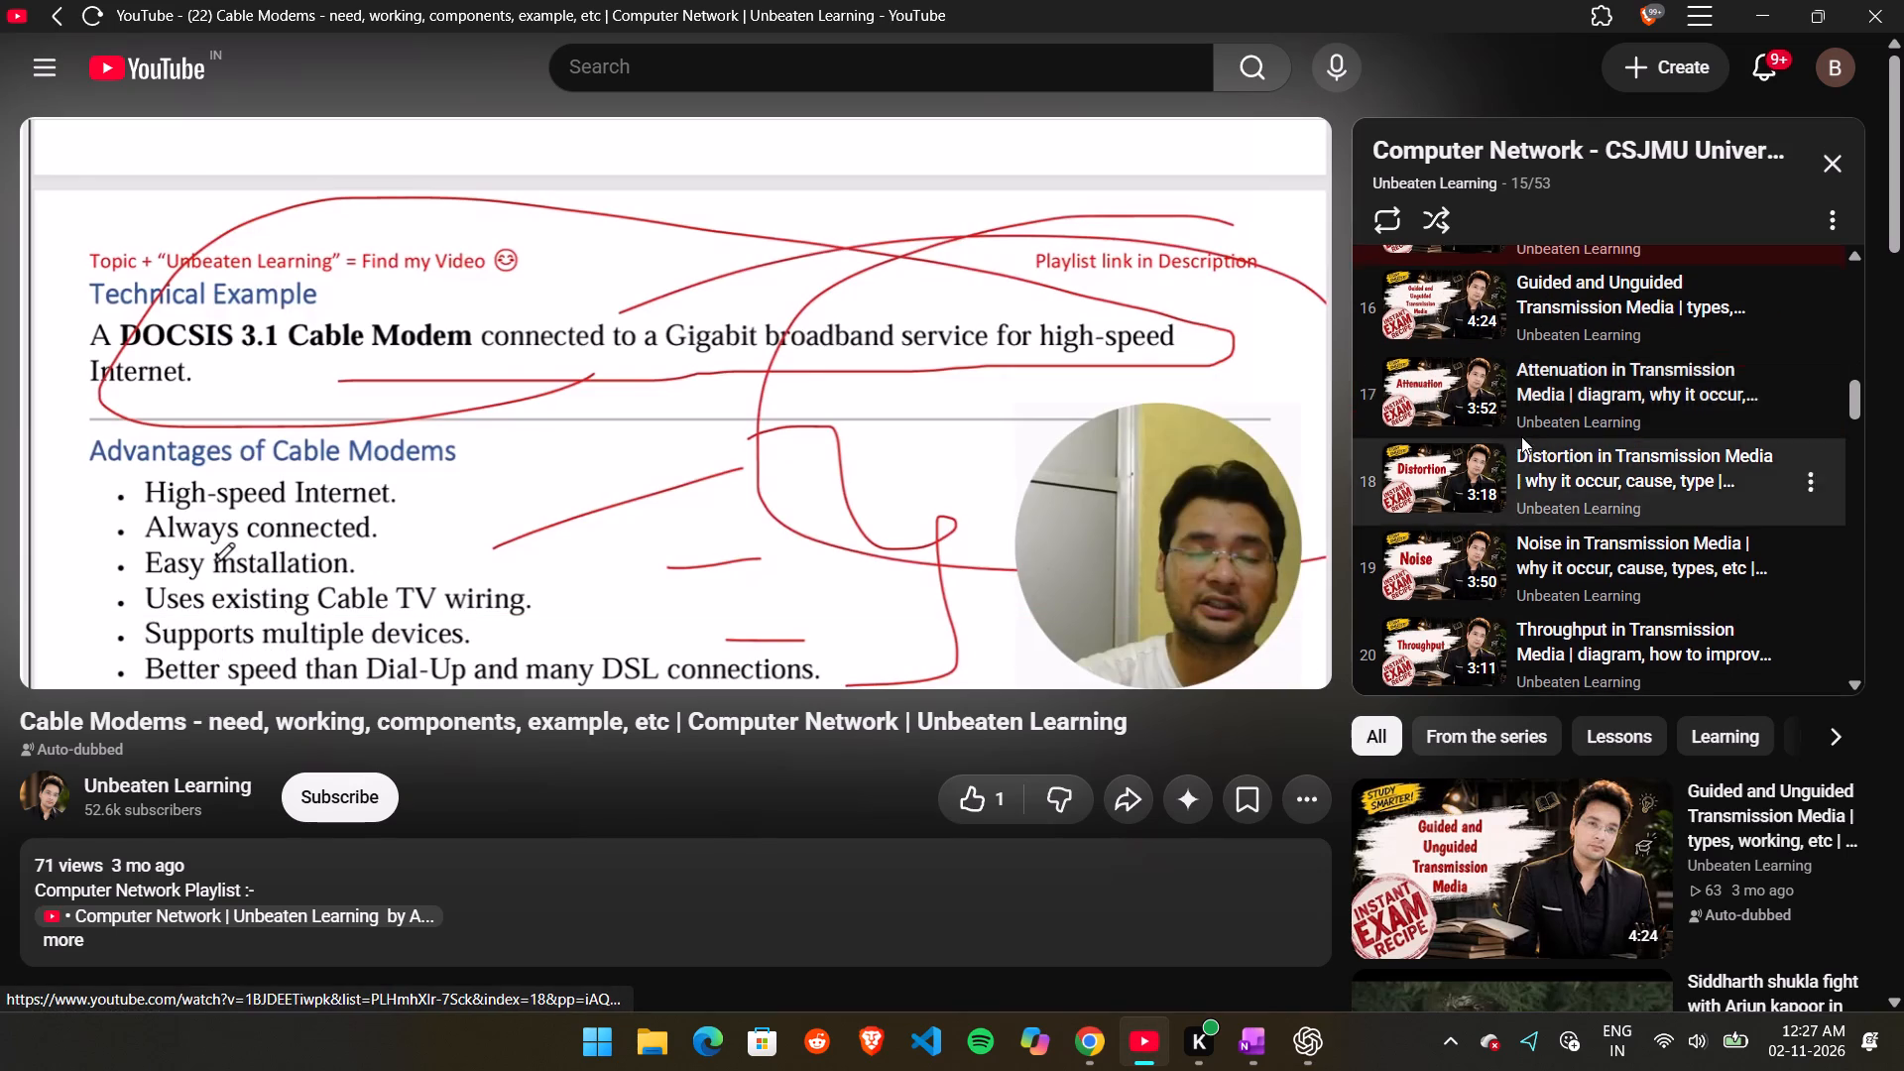